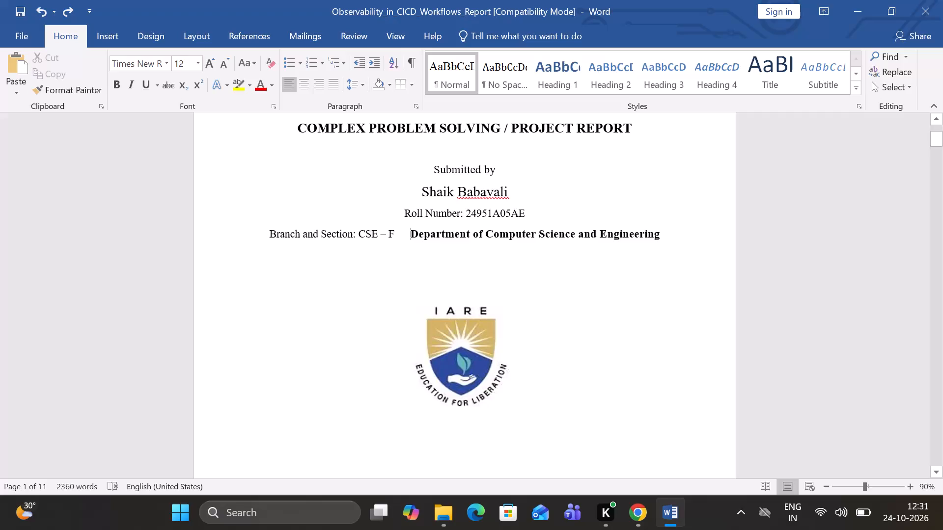
Insert spaces after "Branch and Section: CSE – F" to push the department name onto its own line.
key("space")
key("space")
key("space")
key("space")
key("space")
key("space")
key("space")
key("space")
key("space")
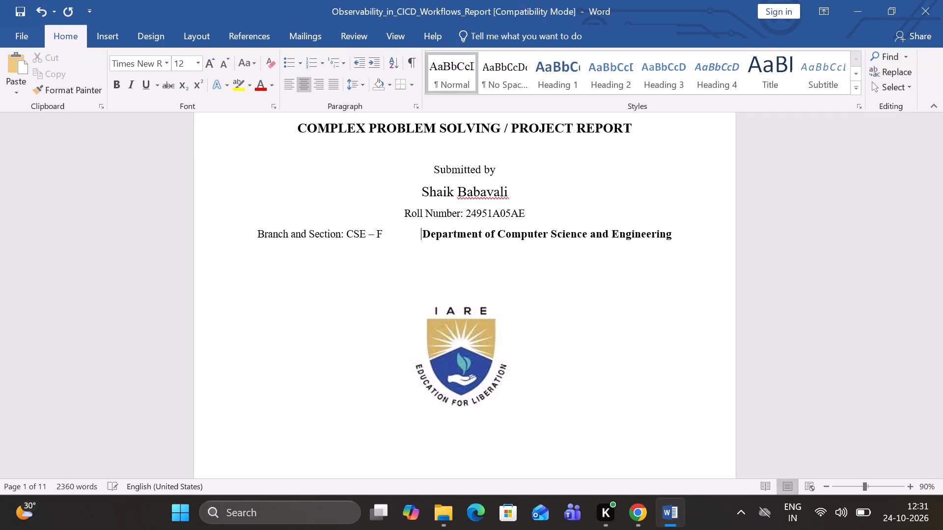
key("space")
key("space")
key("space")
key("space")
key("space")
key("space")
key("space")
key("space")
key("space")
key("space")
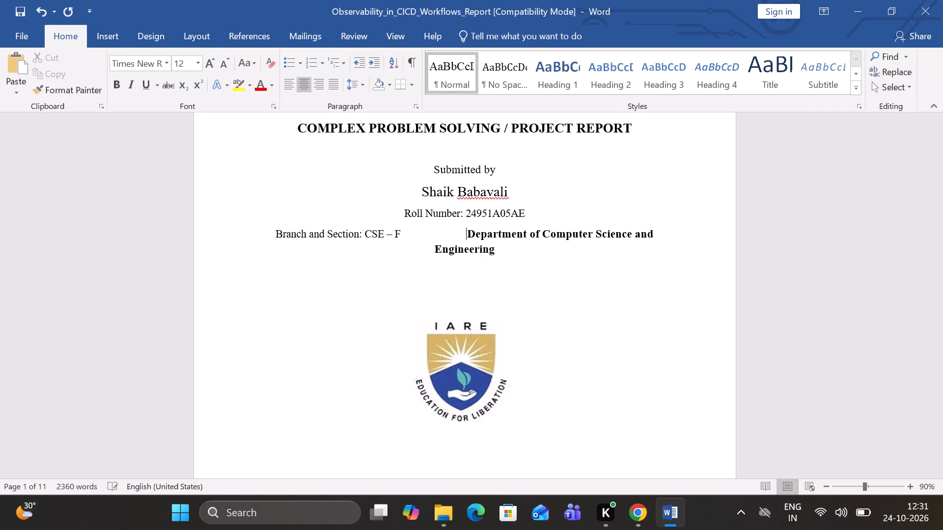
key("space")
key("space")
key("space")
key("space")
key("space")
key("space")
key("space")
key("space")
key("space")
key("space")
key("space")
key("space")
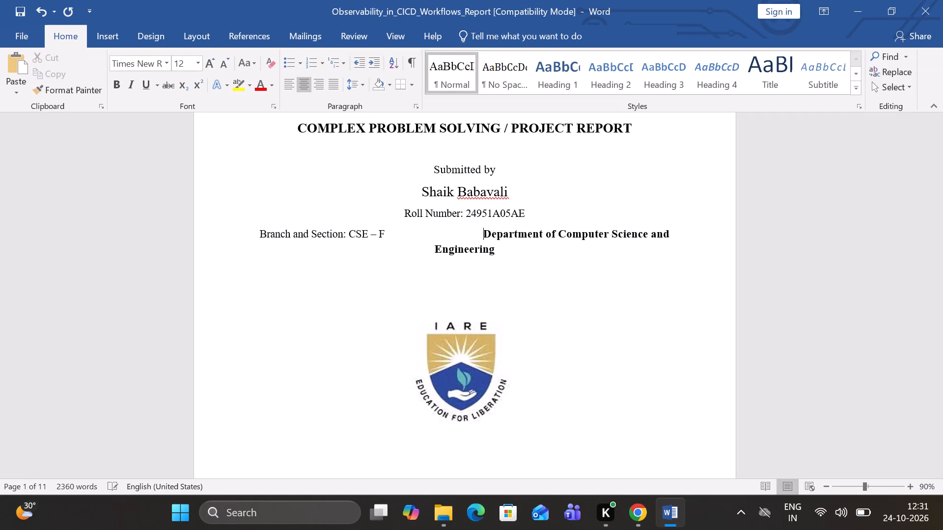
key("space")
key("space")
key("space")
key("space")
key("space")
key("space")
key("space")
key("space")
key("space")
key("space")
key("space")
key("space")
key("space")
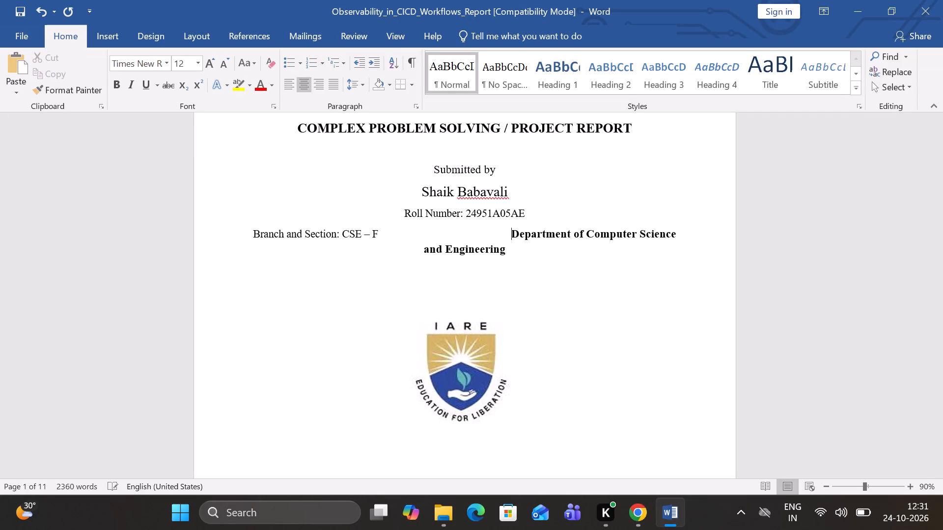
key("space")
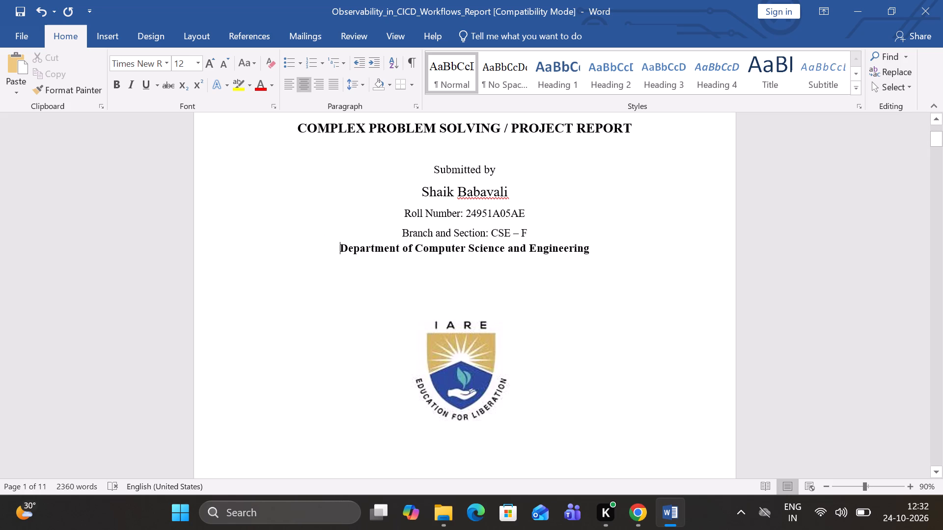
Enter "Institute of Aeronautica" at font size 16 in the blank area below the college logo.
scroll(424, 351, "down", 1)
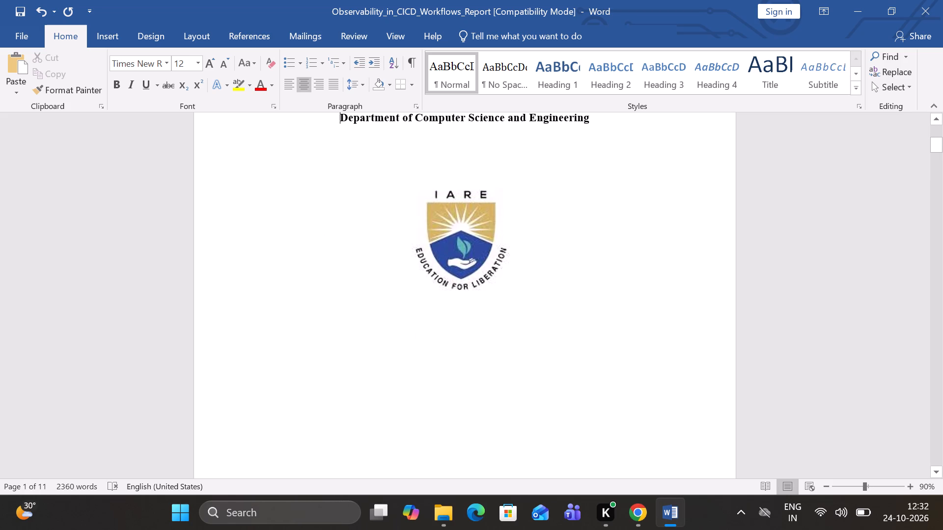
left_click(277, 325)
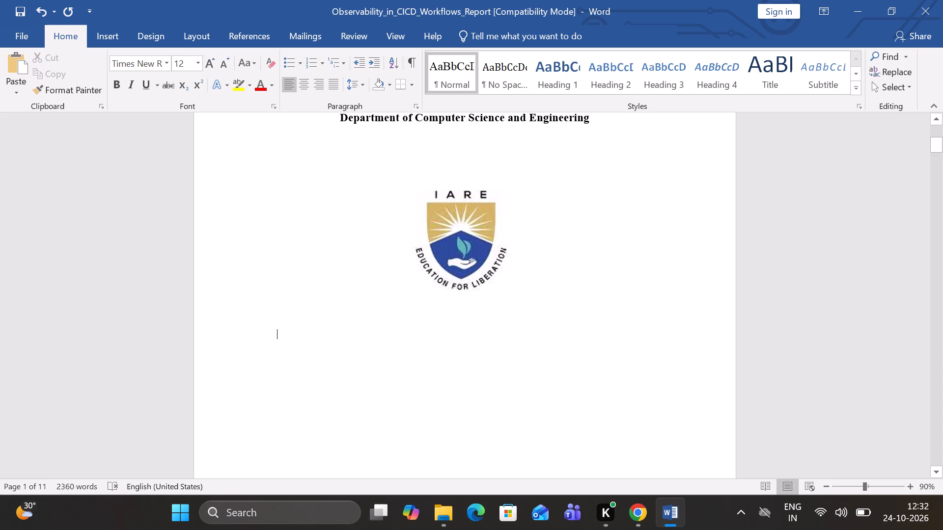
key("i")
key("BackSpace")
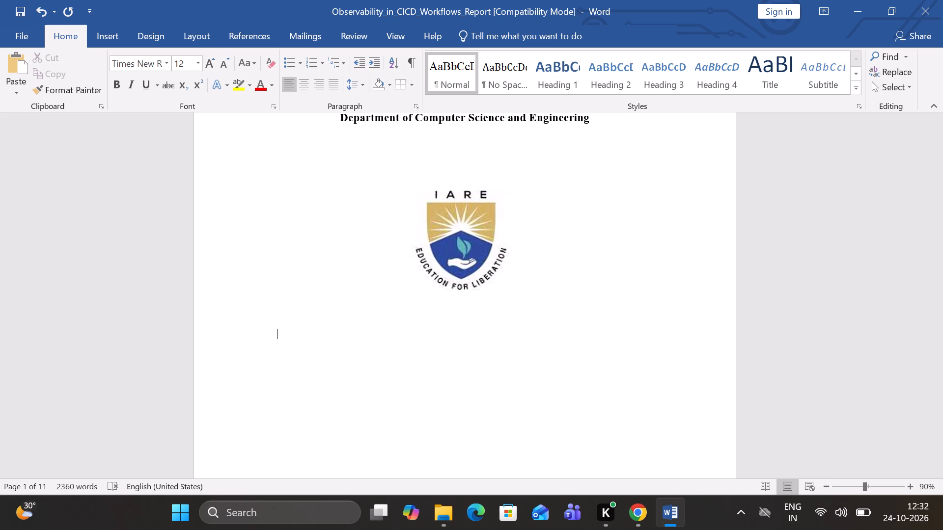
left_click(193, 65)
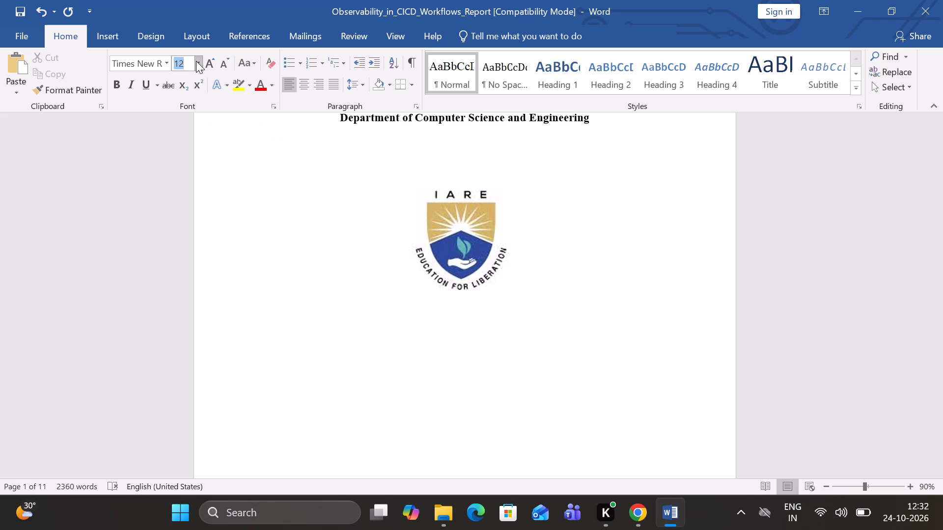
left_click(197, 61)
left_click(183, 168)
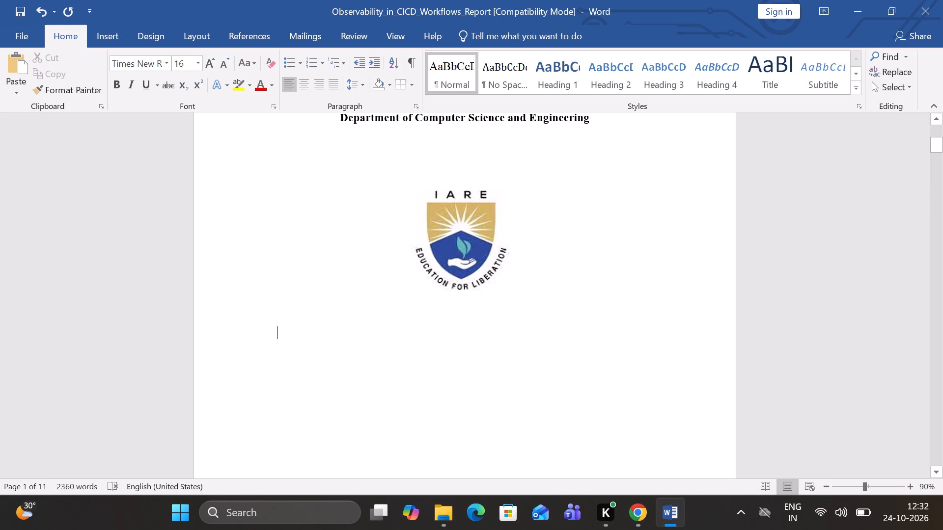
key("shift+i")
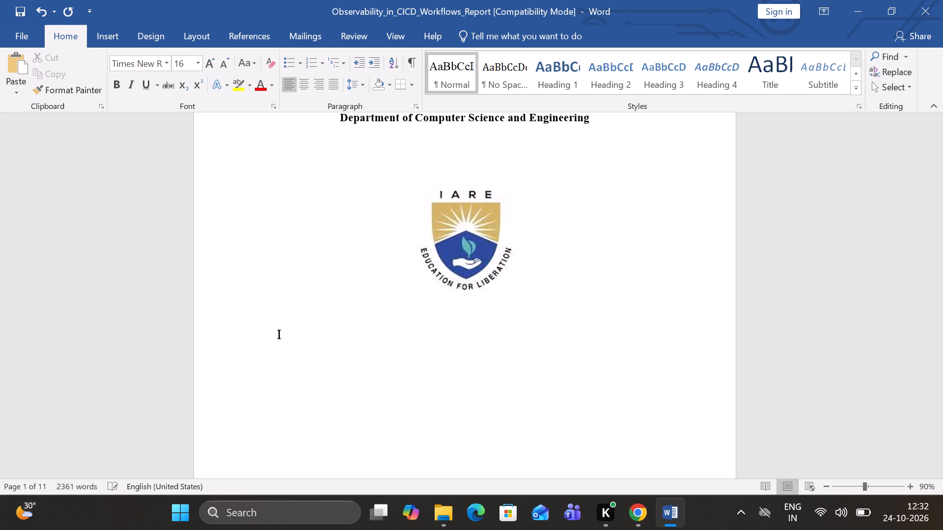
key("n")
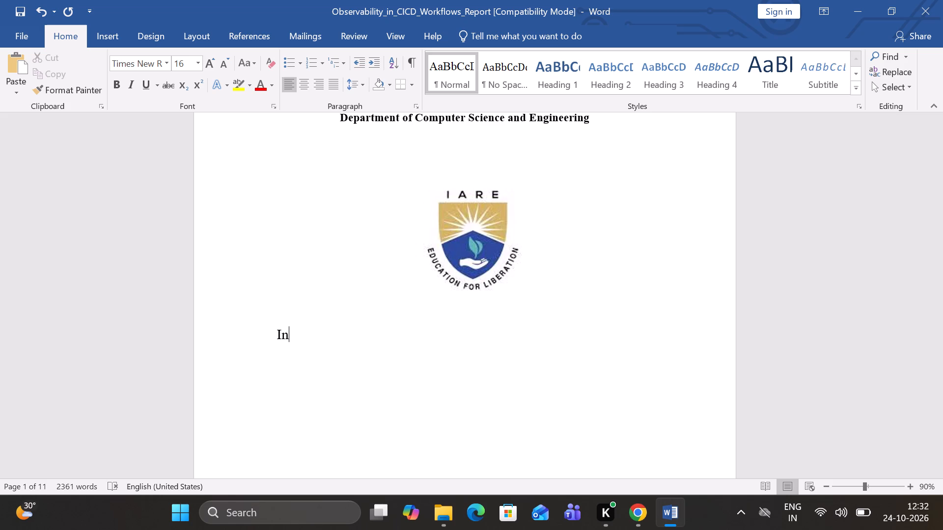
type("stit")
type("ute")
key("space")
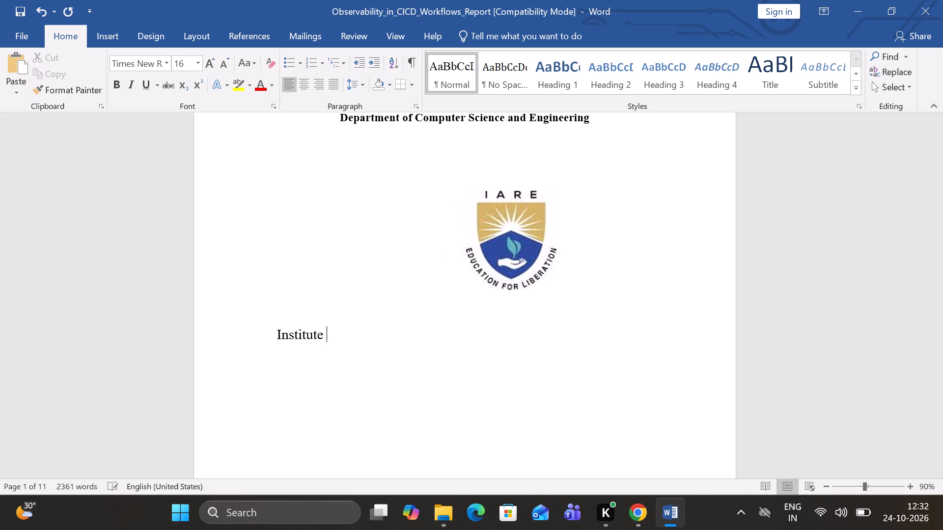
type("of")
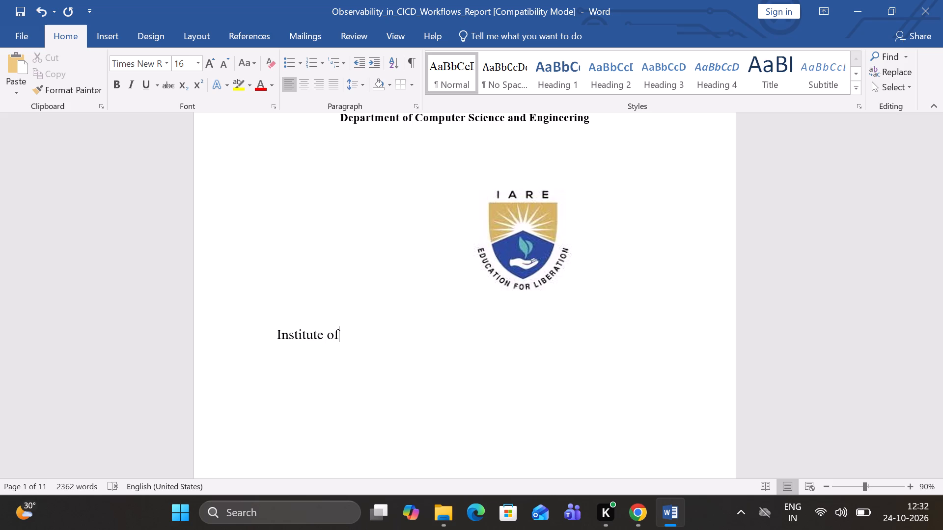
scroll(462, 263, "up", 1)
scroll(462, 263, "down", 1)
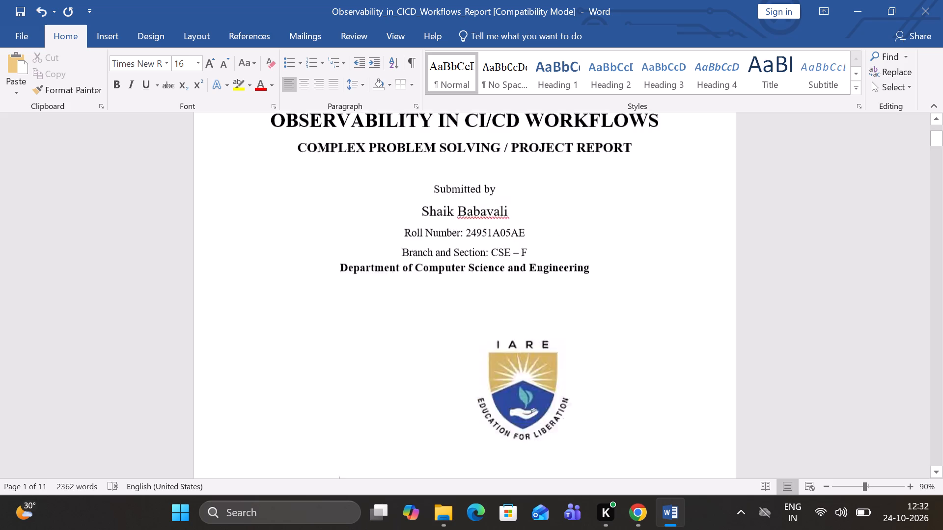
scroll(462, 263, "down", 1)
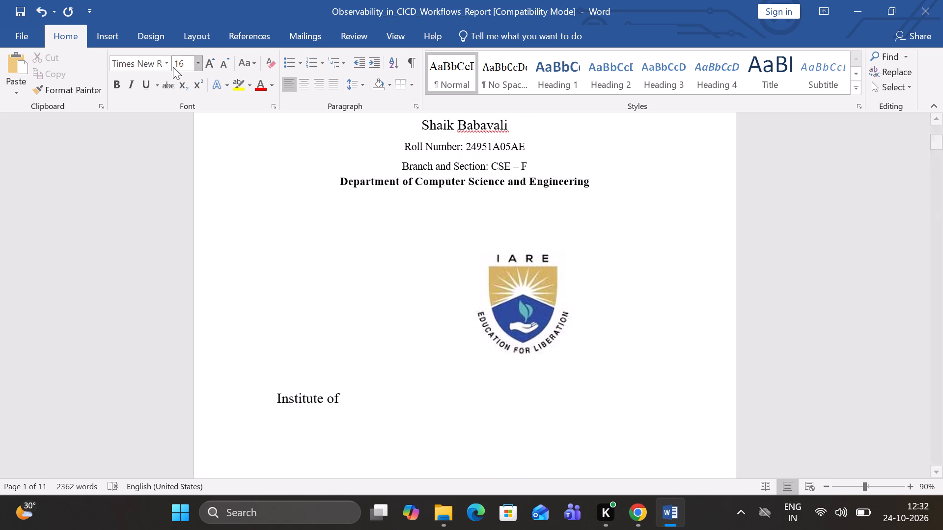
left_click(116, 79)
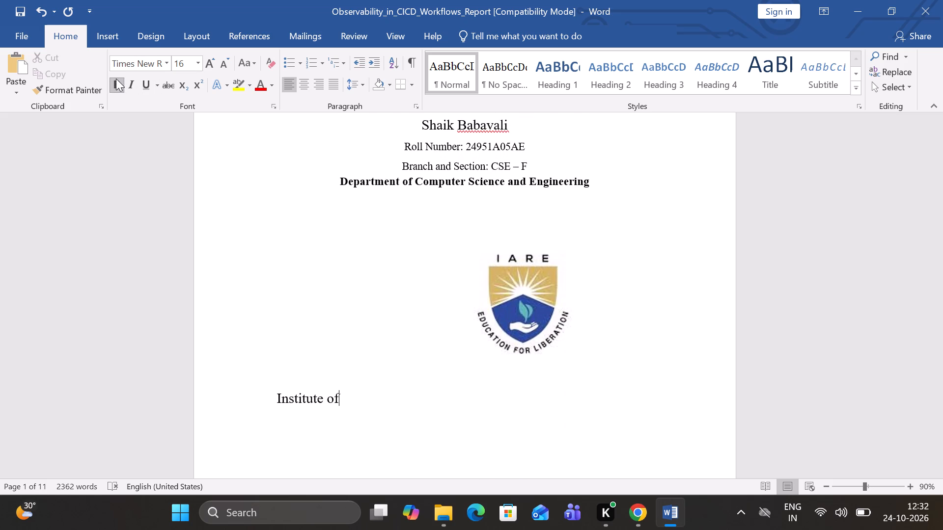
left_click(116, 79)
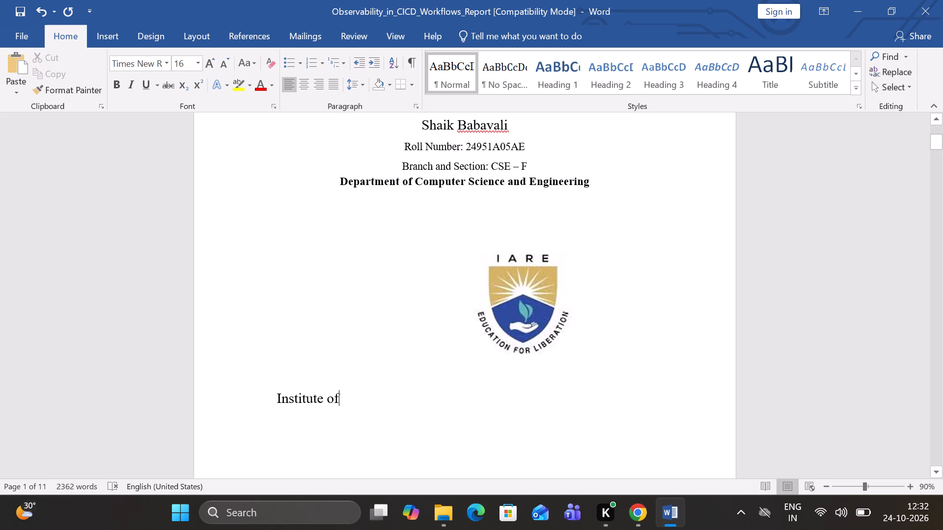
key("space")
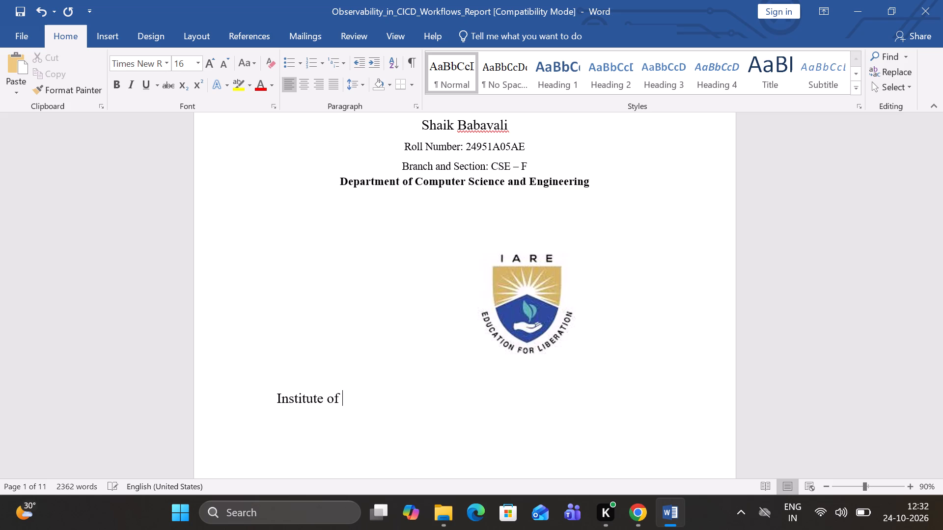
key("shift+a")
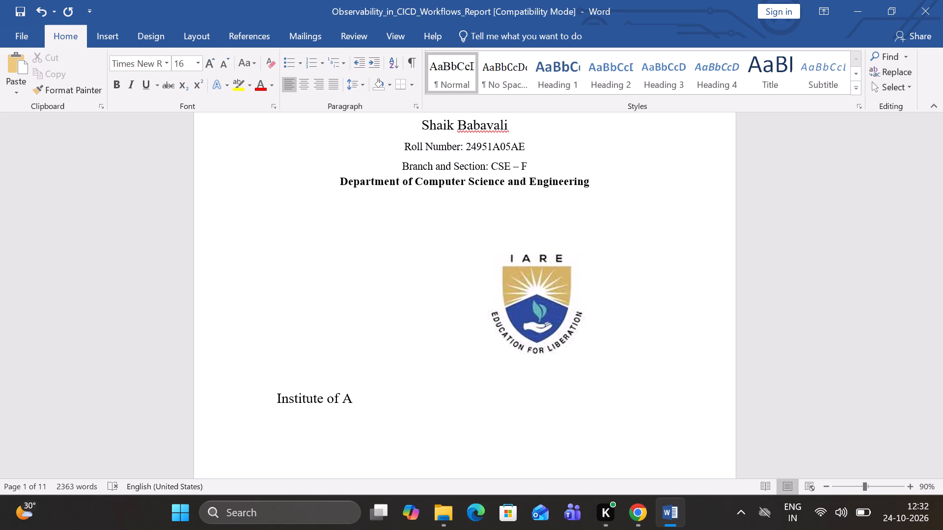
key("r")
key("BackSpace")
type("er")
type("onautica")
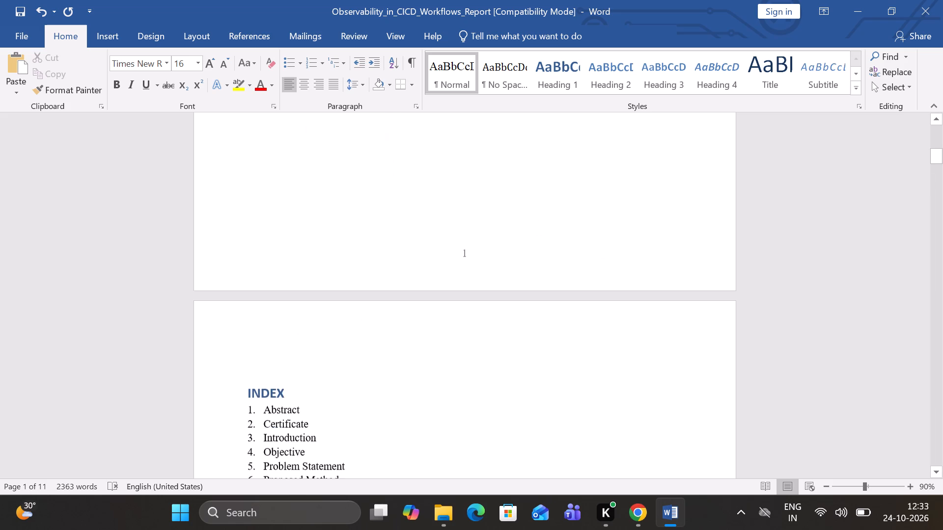
Examine the cover page layout around the institute line and the logo, and the pages after it.
scroll(383, 417, "down", 1)
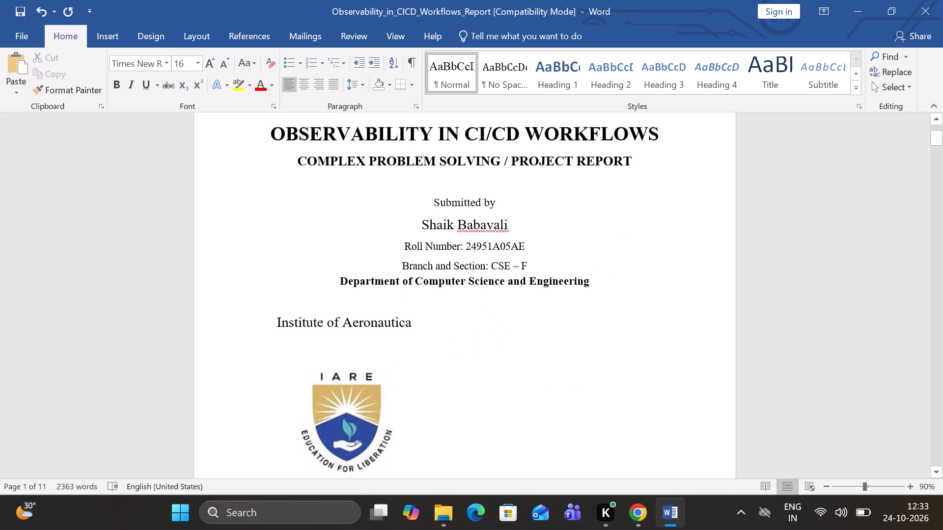
scroll(383, 417, "down", 2)
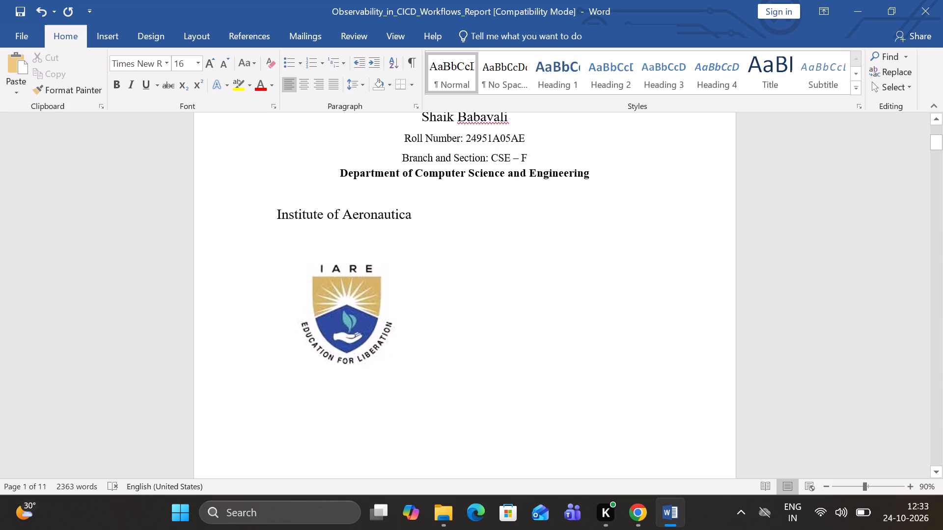
scroll(383, 417, "down", 3)
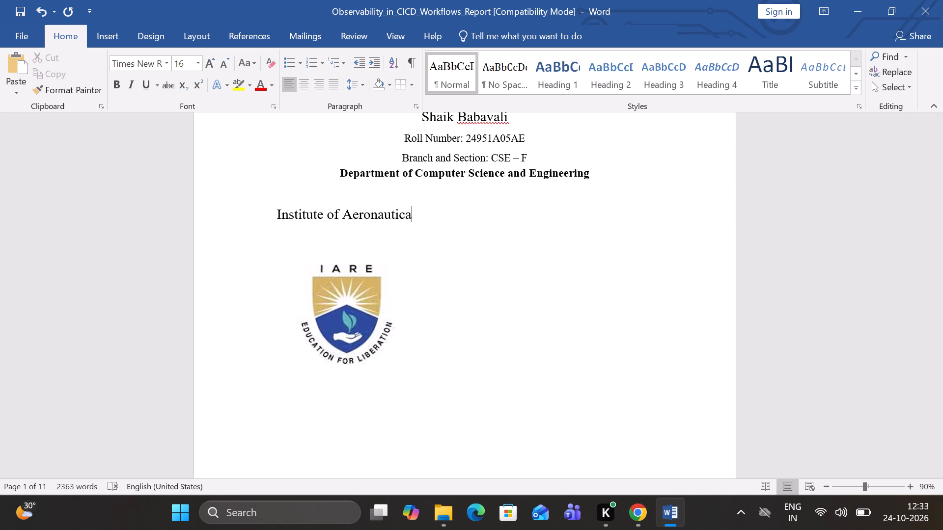
scroll(383, 417, "down", 4, "ctrl")
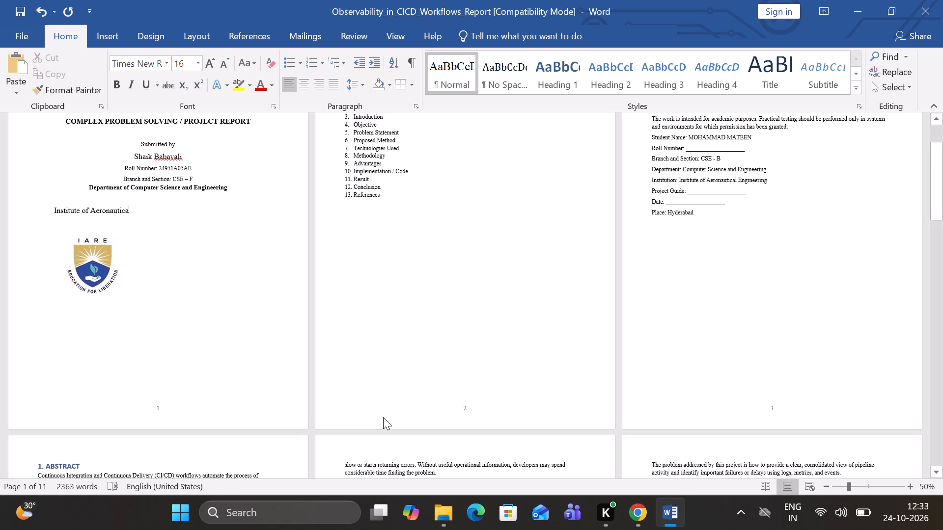
scroll(383, 417, "up", 1)
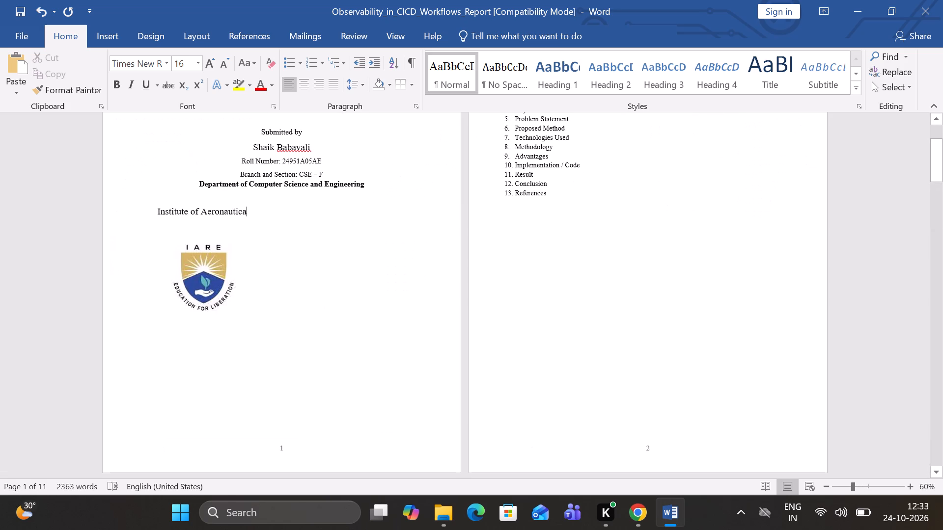
left_click(383, 417)
scroll(383, 417, "up", 3)
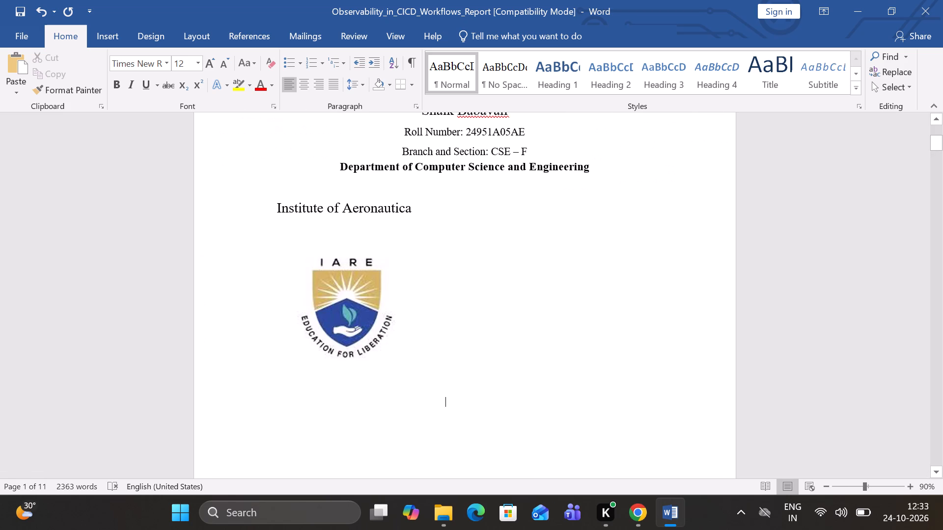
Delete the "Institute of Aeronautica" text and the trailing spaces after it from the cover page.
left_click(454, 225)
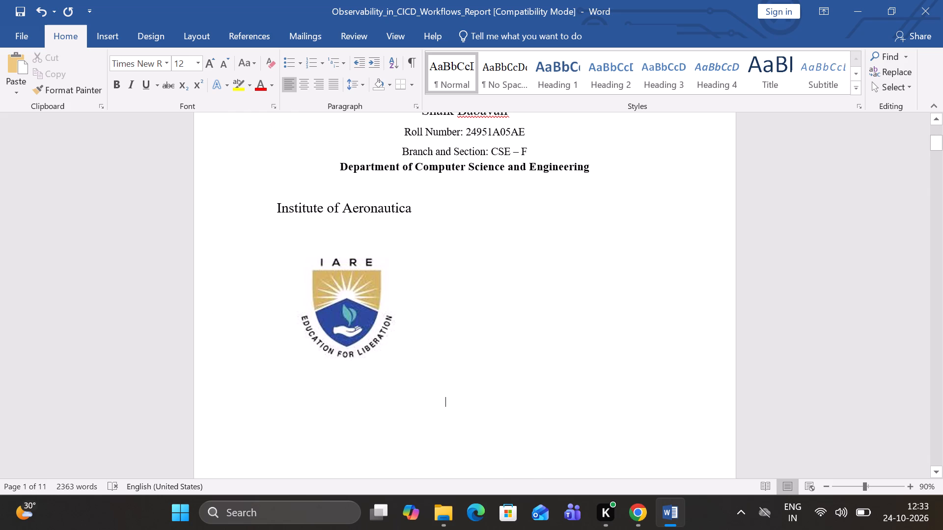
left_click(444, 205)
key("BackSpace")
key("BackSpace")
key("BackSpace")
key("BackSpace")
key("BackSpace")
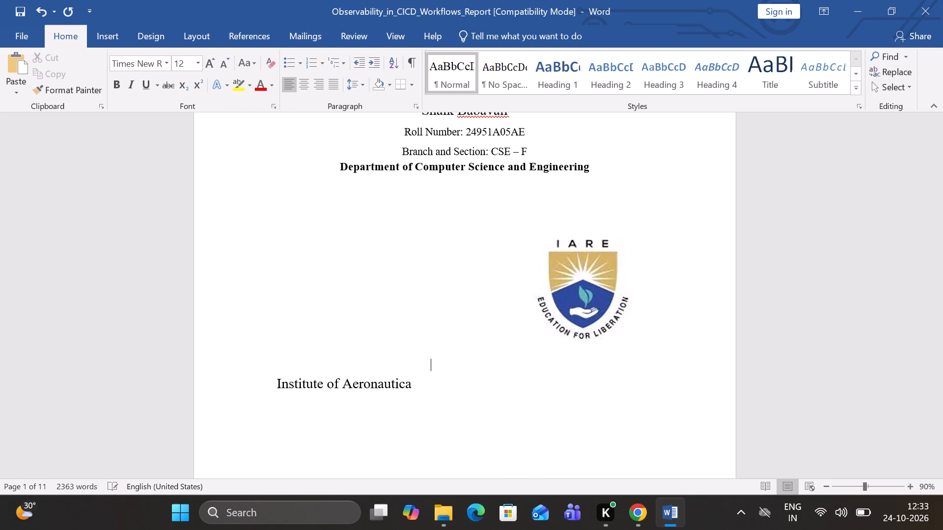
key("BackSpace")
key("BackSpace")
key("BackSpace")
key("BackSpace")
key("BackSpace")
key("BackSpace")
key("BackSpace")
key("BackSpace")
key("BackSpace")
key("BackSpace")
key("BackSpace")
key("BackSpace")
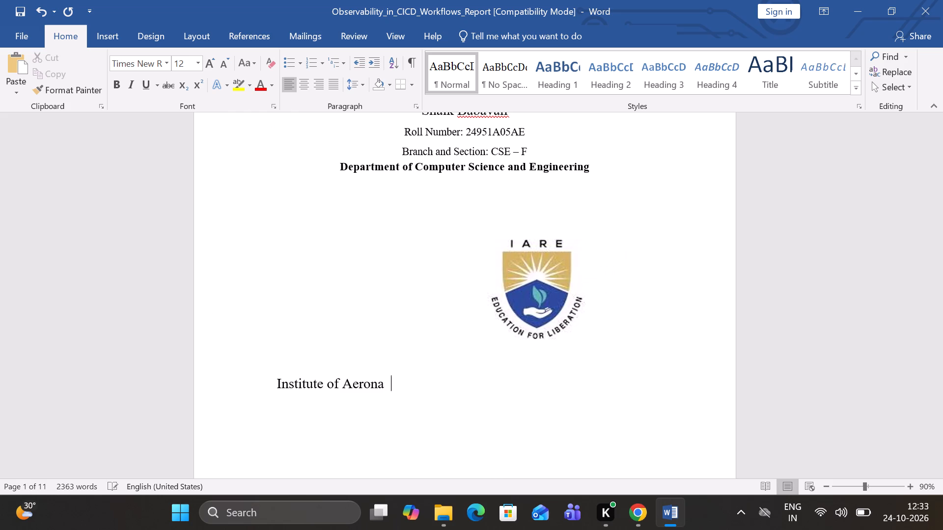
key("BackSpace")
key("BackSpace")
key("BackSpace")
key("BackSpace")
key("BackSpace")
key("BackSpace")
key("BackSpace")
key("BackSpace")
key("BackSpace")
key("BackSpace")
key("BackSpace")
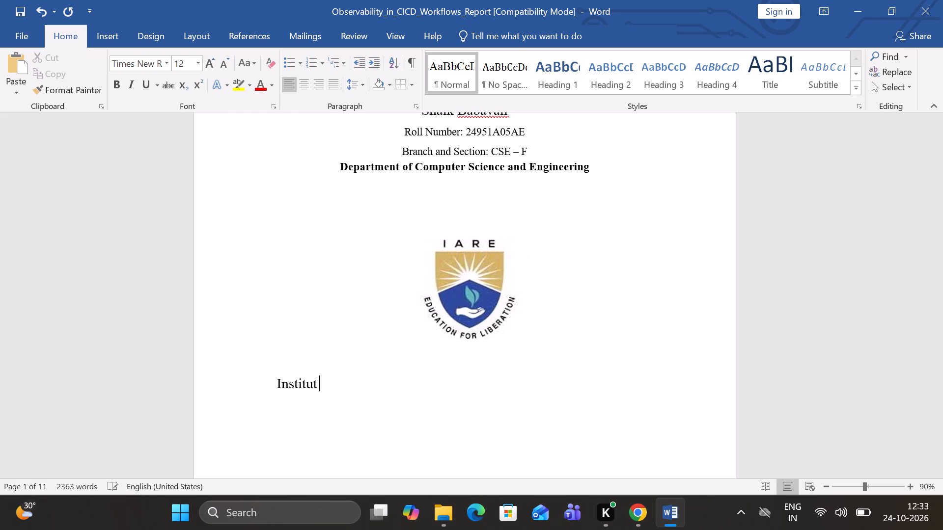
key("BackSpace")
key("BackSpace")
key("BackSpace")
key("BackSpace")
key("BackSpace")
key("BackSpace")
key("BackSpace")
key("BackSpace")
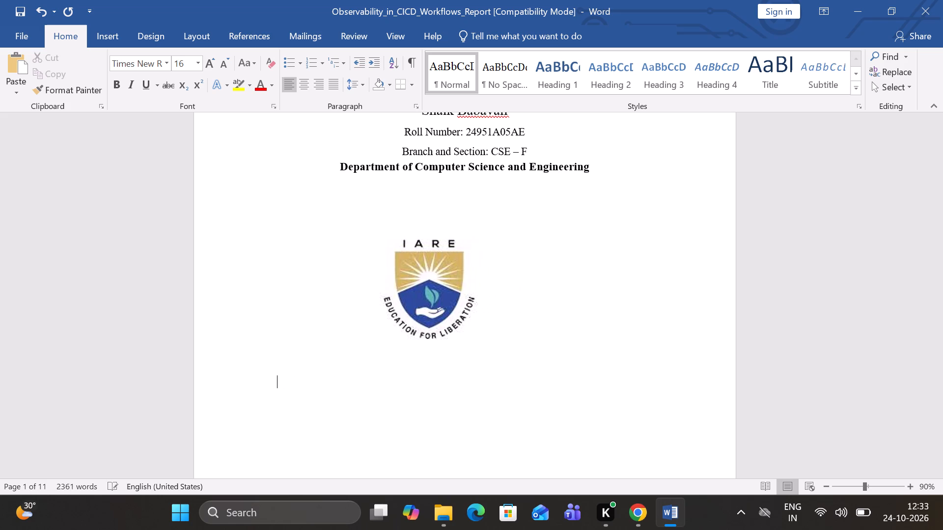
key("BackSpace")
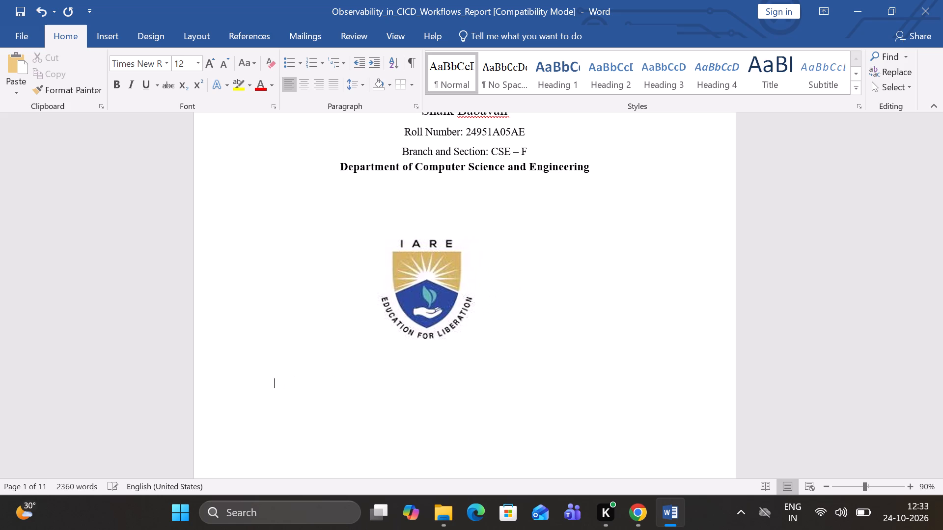
Remove the leftover blank characters between the department line and the logo, keeping "Department of Computer Science and Engineering" complete.
key("BackSpace")
key("BackSpace")
key("BackSpace")
key("BackSpace")
key("BackSpace")
key("BackSpace")
key("BackSpace")
key("BackSpace")
key("BackSpace")
key("BackSpace")
key("BackSpace")
key("BackSpace")
key("BackSpace")
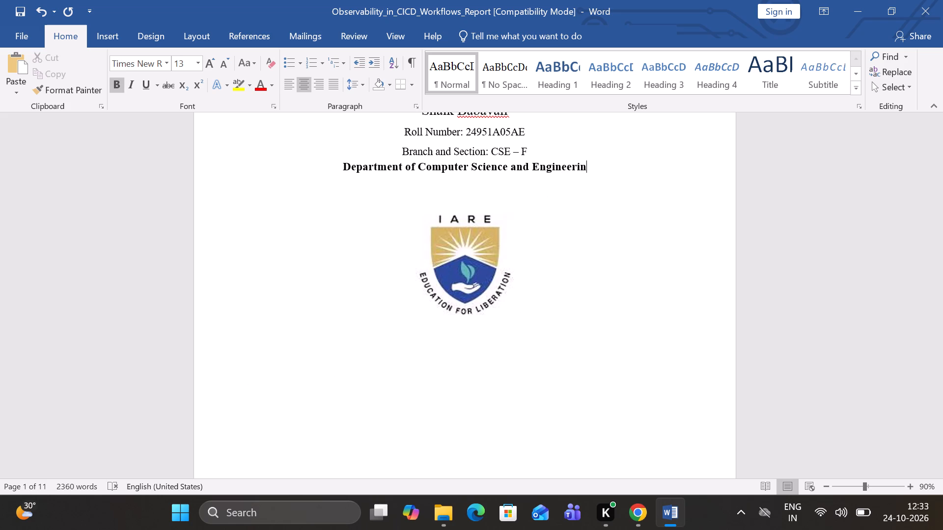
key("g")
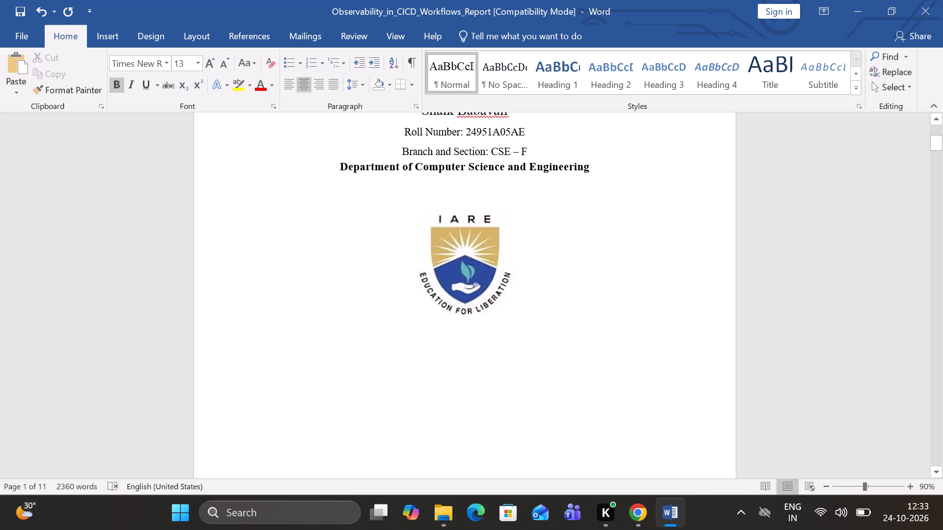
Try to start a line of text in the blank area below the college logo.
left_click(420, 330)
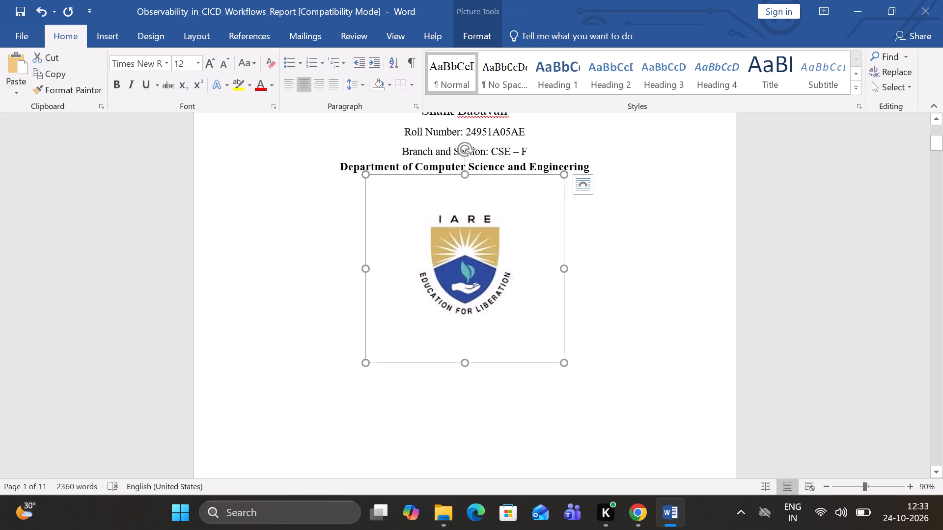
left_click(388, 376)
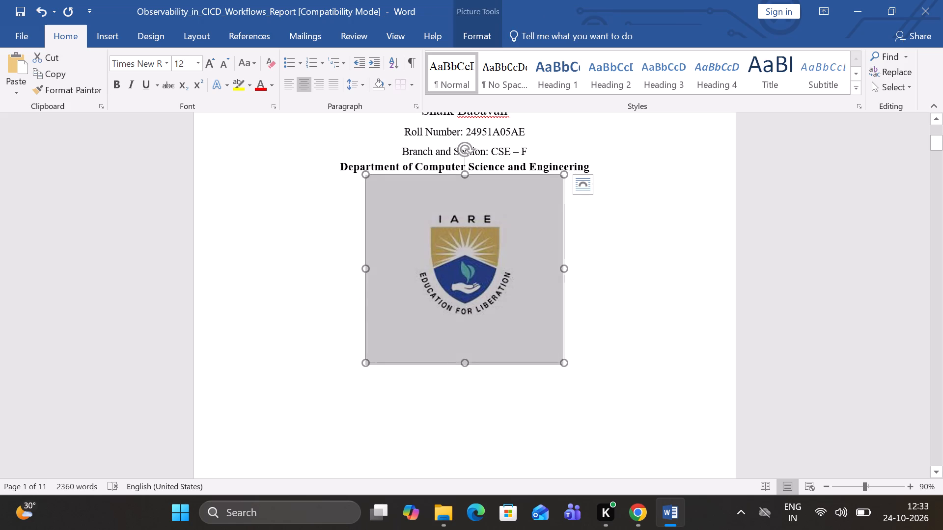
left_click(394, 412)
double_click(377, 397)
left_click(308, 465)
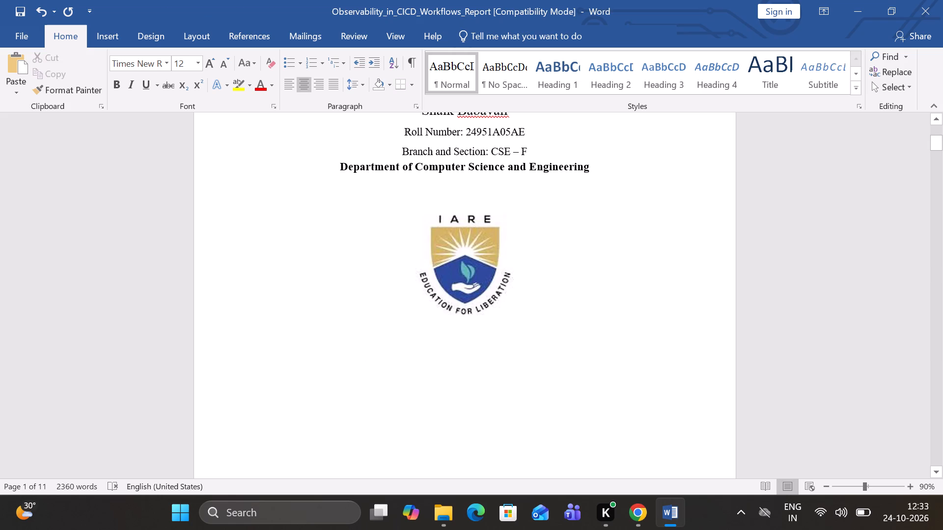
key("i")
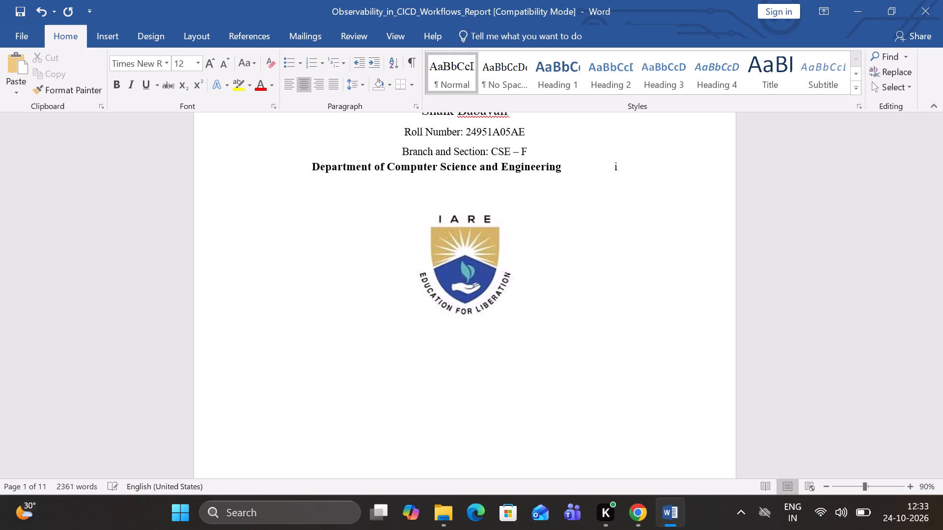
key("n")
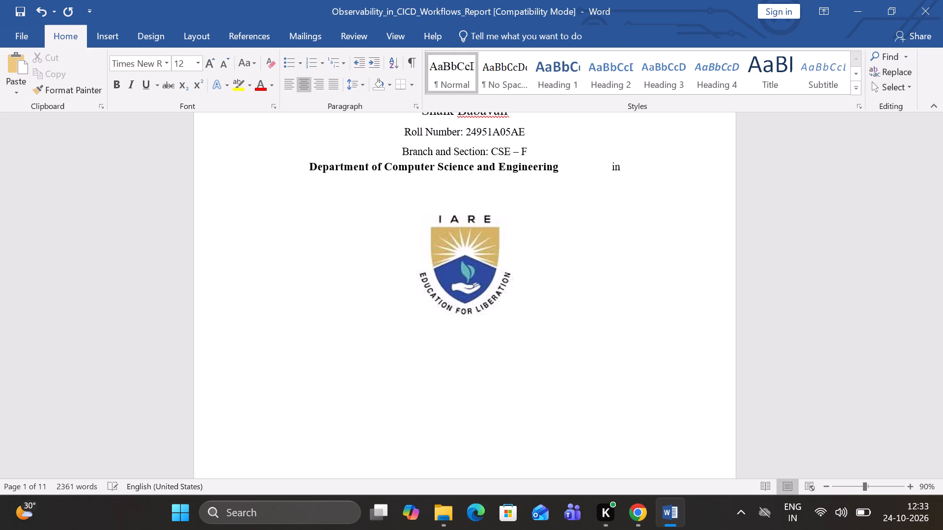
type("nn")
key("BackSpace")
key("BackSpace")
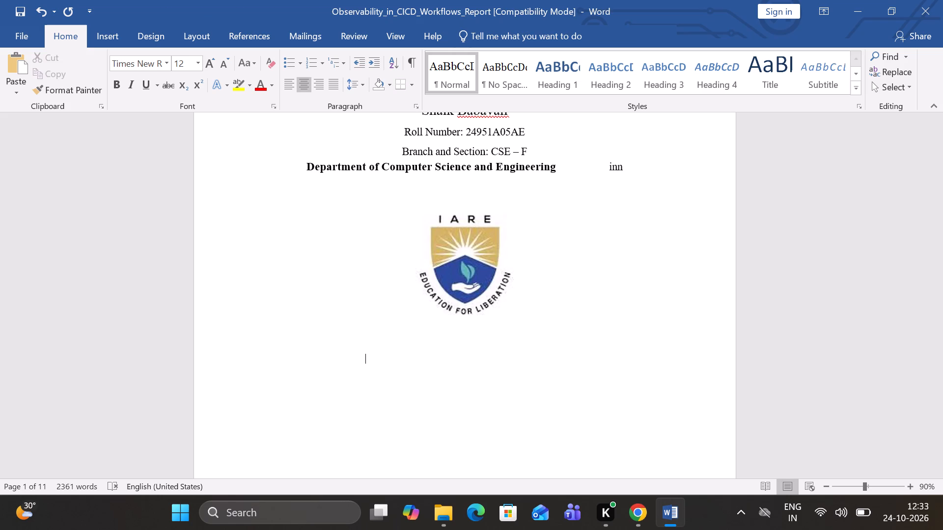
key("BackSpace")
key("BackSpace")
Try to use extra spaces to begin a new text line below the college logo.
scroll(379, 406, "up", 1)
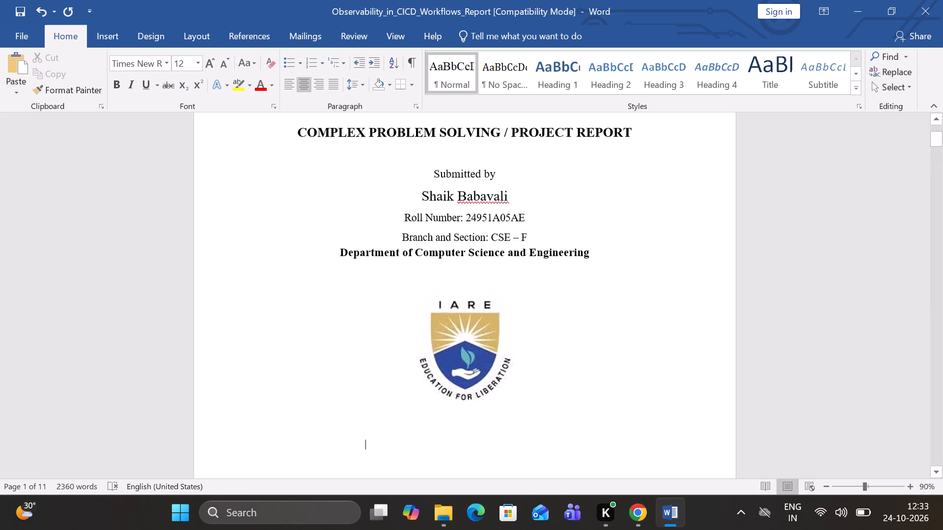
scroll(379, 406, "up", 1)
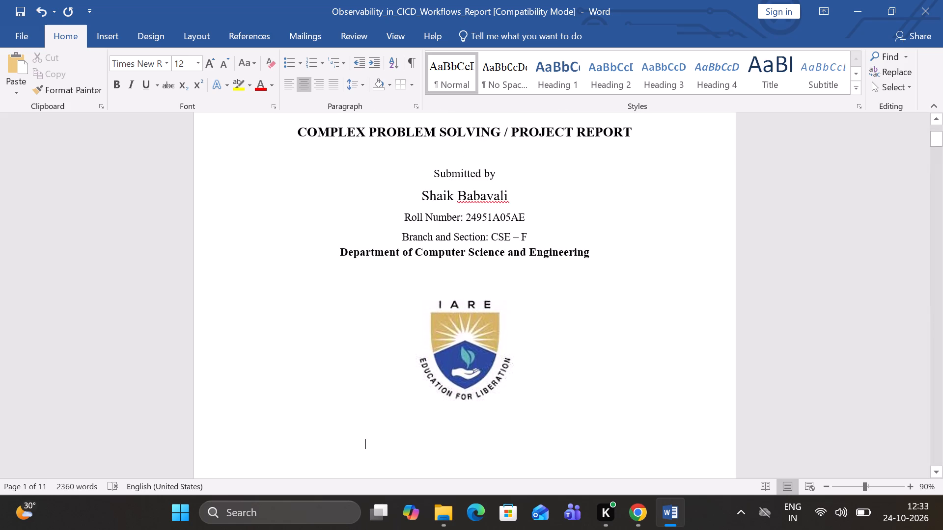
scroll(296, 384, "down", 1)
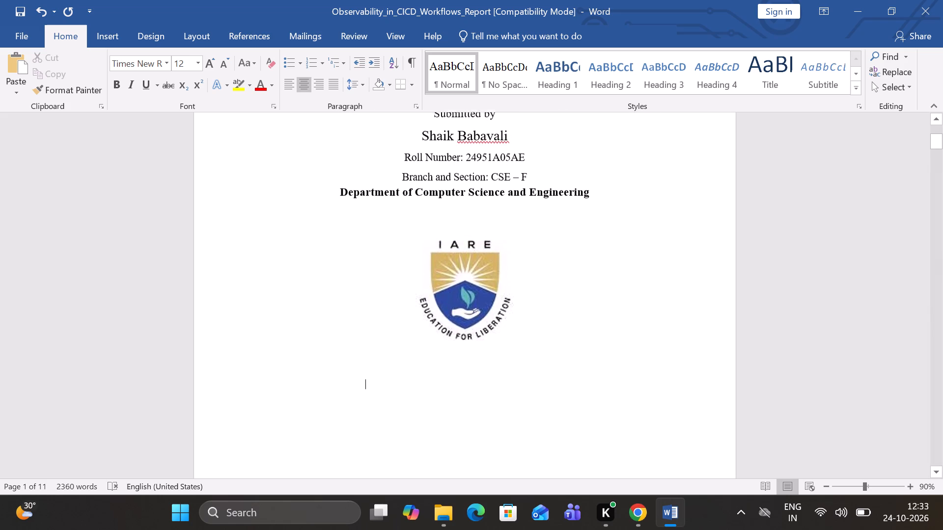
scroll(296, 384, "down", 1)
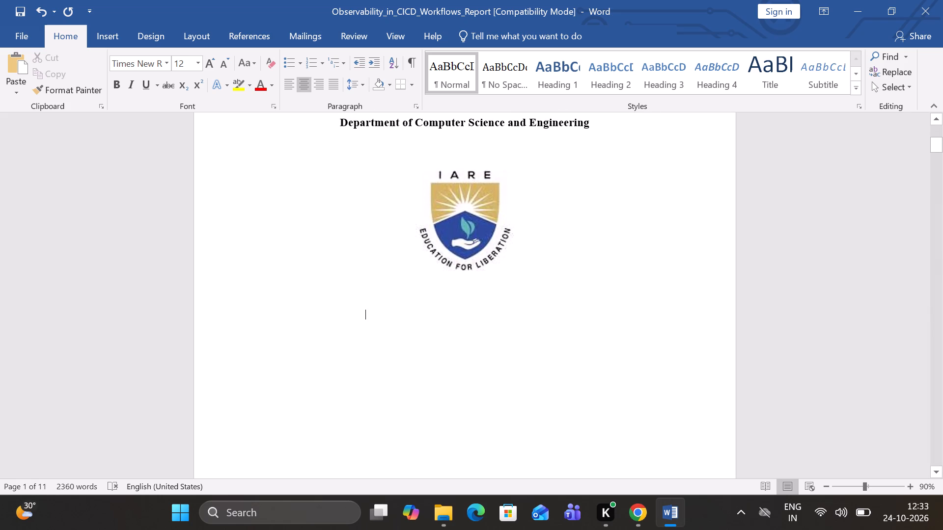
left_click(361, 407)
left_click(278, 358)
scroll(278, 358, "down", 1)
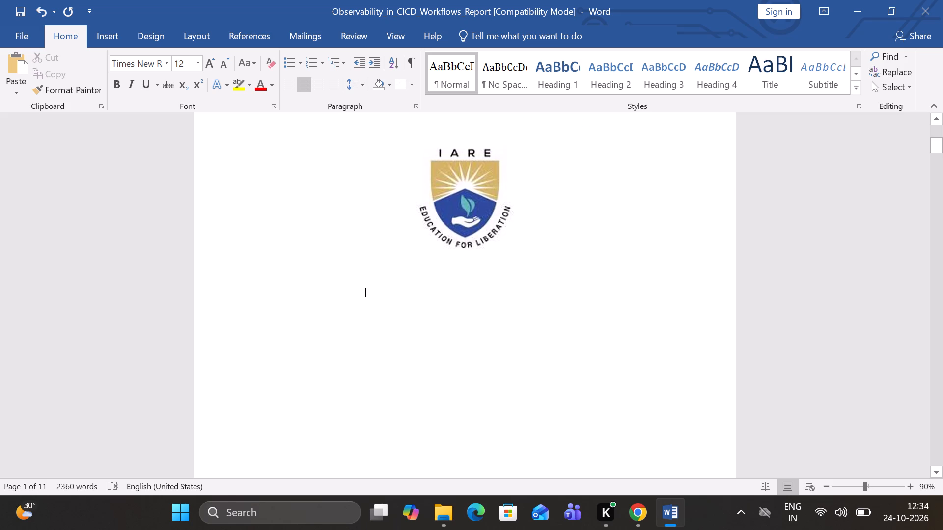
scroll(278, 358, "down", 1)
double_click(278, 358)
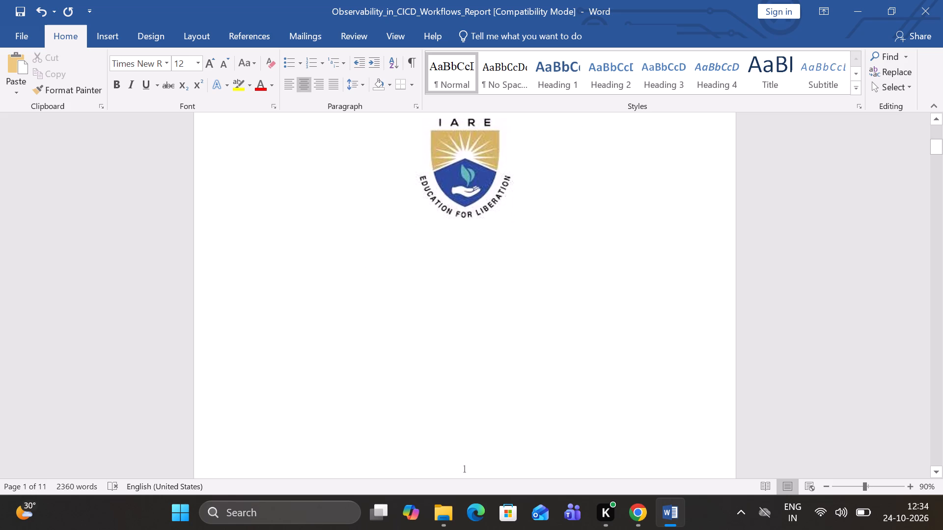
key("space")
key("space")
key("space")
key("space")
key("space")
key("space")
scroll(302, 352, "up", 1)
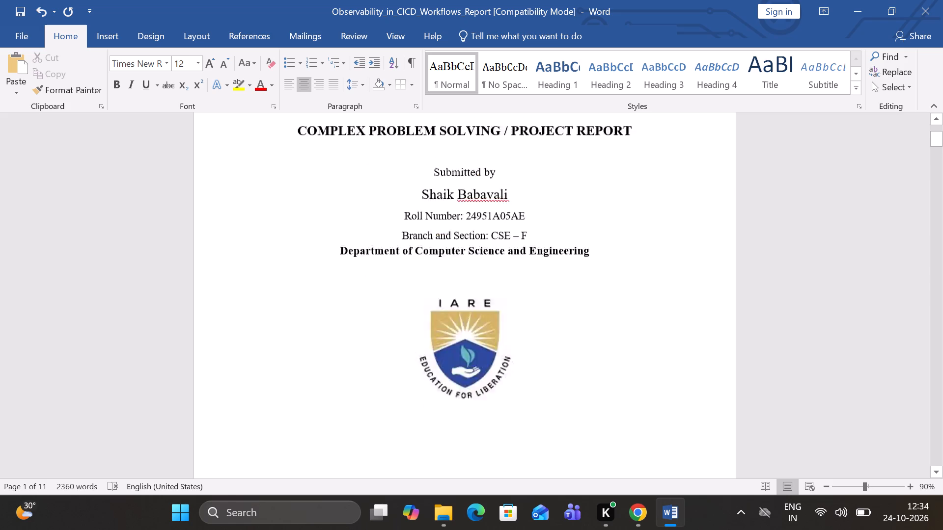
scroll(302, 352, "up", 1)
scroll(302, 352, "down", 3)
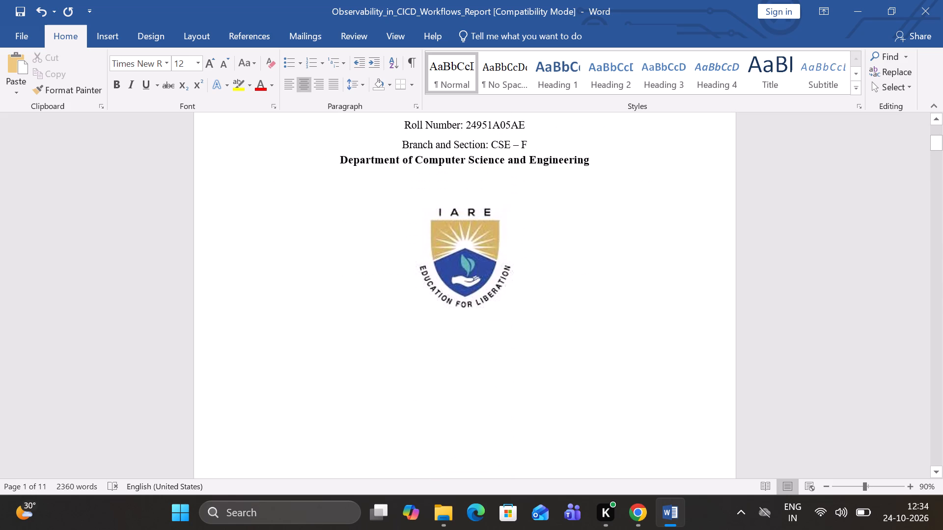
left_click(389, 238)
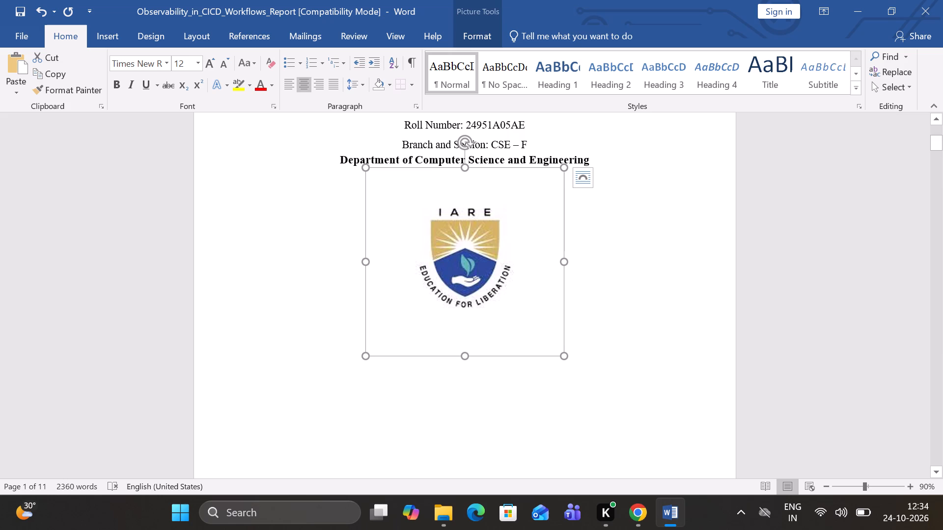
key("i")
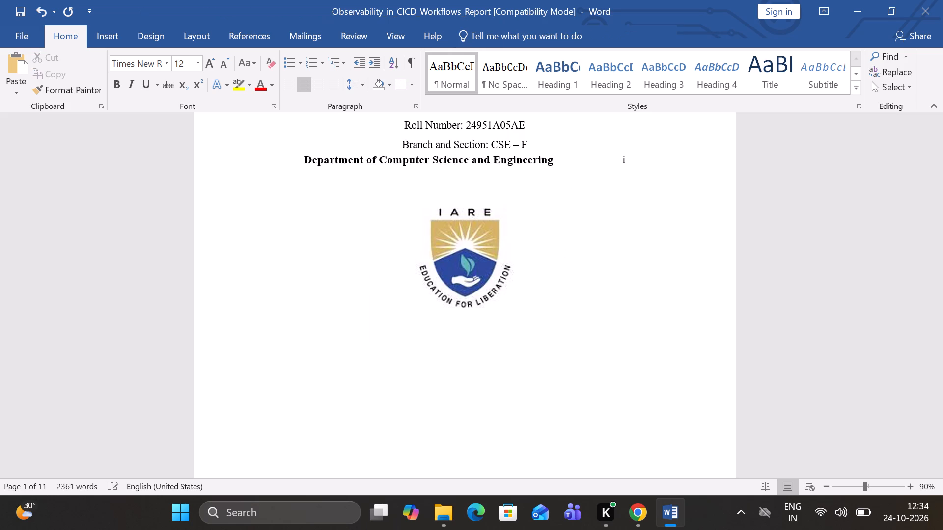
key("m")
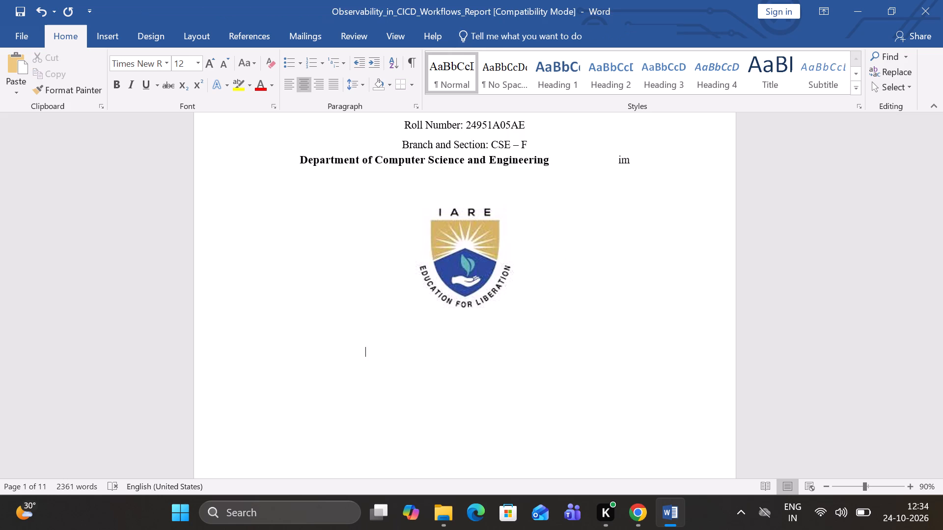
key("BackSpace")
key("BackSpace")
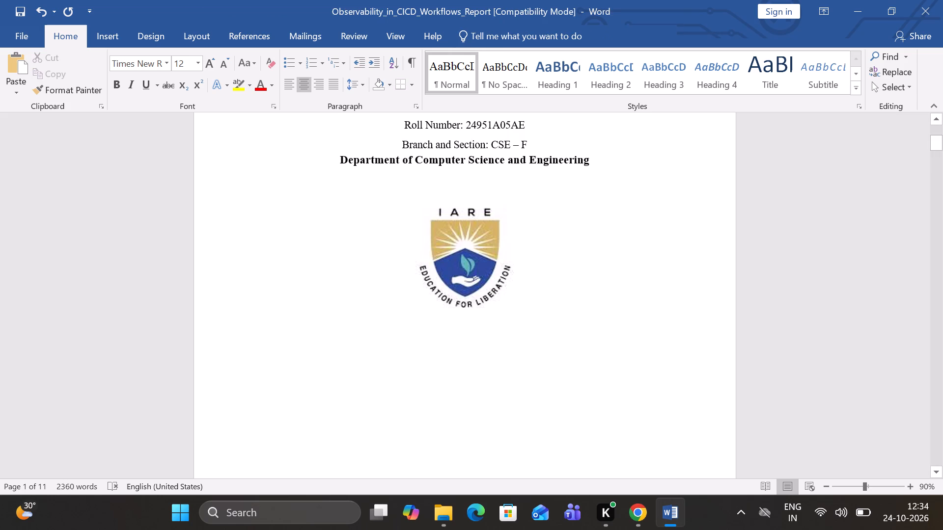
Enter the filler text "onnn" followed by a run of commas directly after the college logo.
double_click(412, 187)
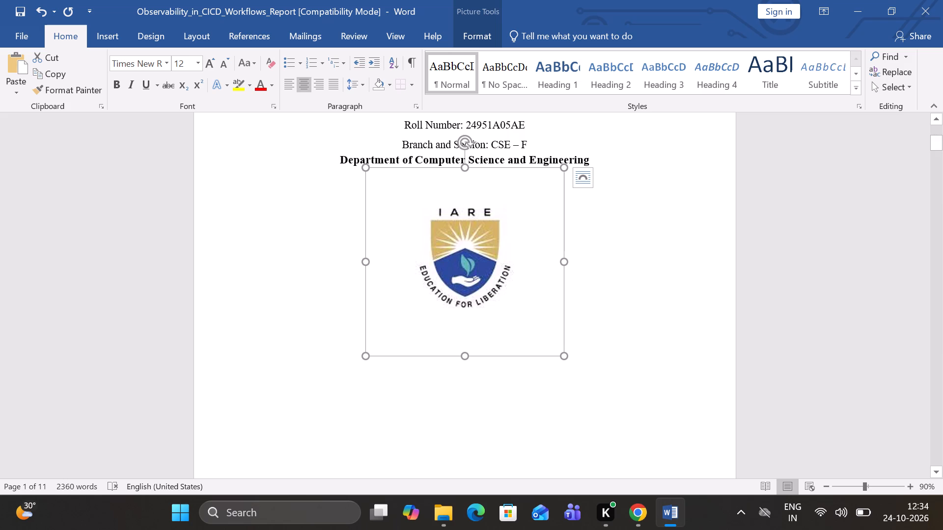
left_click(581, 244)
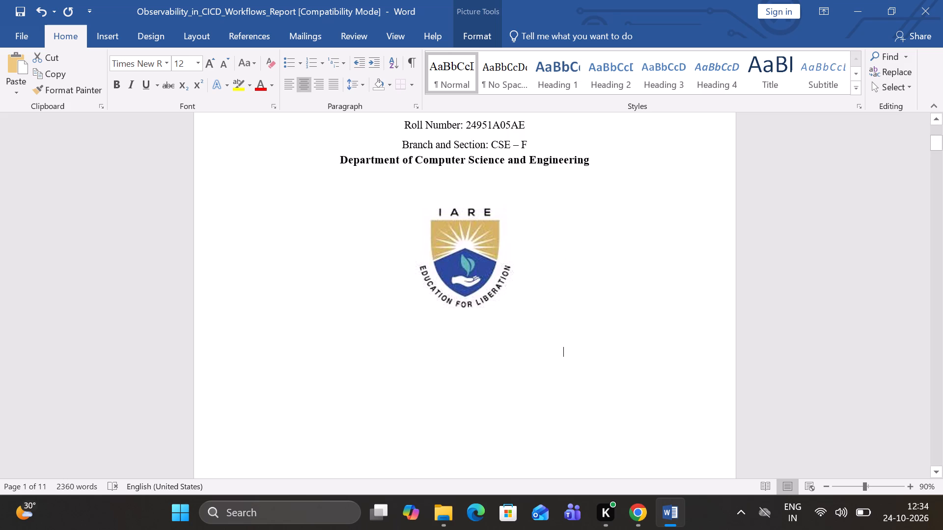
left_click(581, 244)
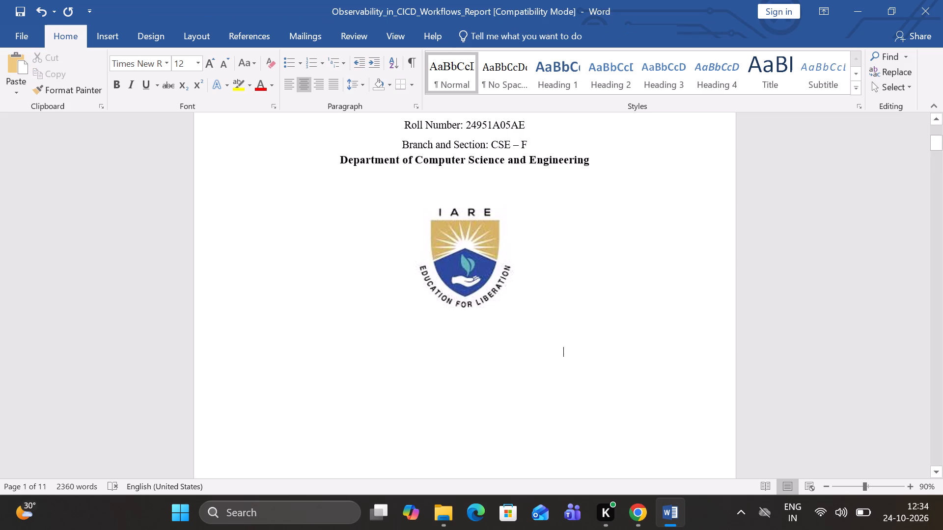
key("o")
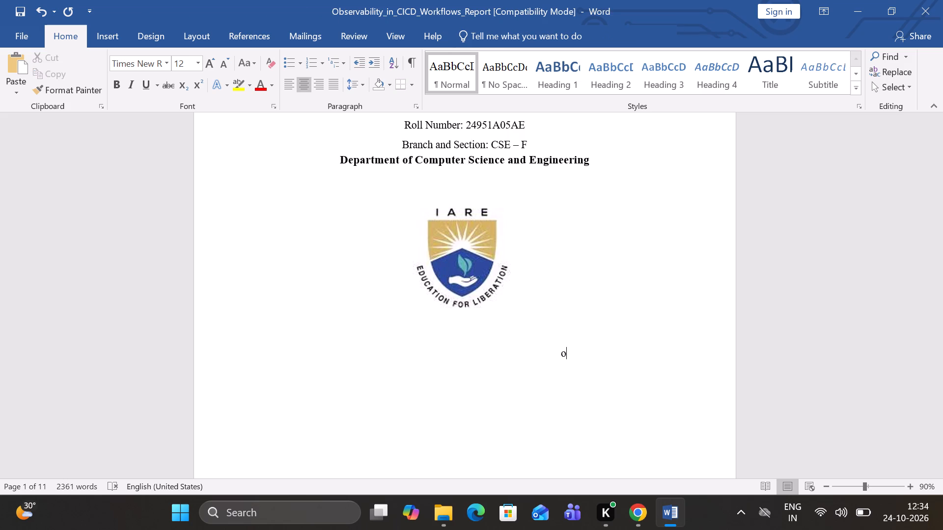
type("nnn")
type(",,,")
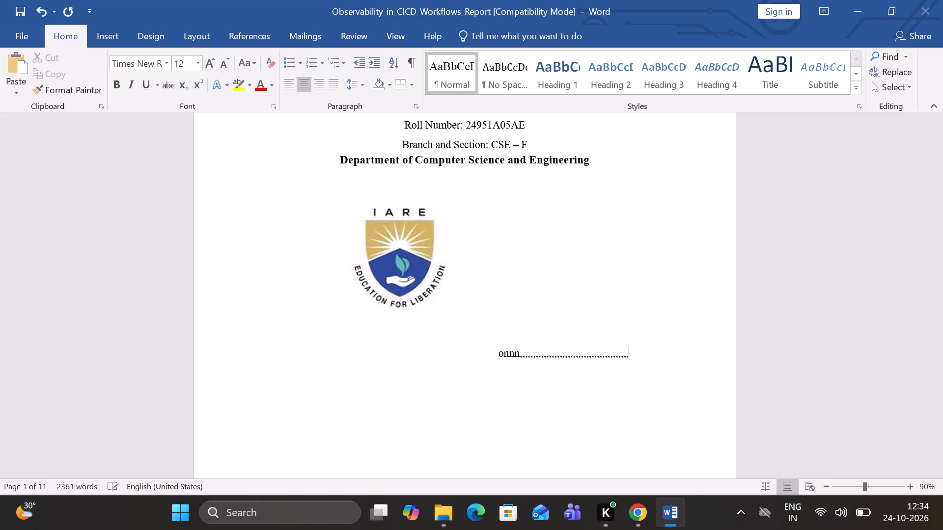
Delete the filler text after the logo, the logo itself and the spaces following the department line.
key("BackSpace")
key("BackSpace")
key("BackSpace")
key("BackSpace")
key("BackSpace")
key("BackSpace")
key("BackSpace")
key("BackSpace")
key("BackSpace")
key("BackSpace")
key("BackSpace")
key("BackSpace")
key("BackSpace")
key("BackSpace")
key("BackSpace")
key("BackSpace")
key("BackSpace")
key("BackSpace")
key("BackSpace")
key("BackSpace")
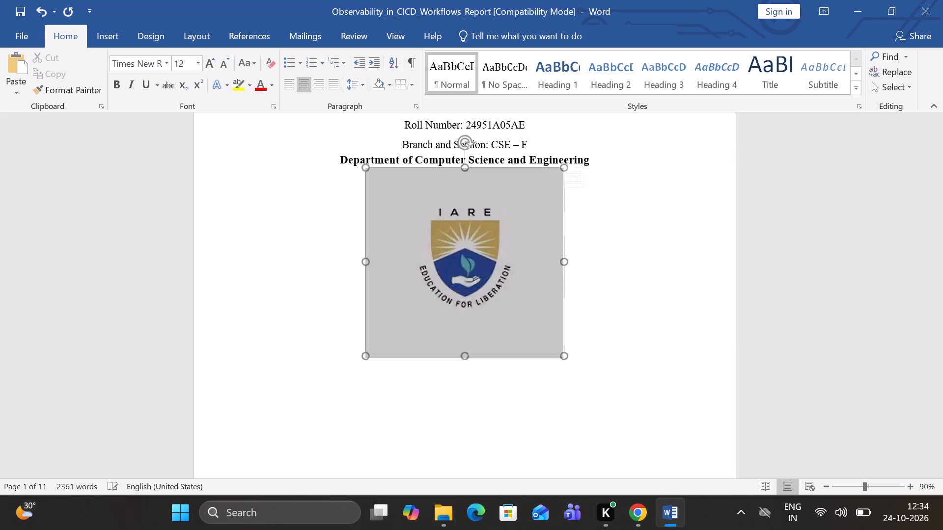
Paste the college logo back onto the cover page directly after the department line.
scroll(605, 280, "down", 1)
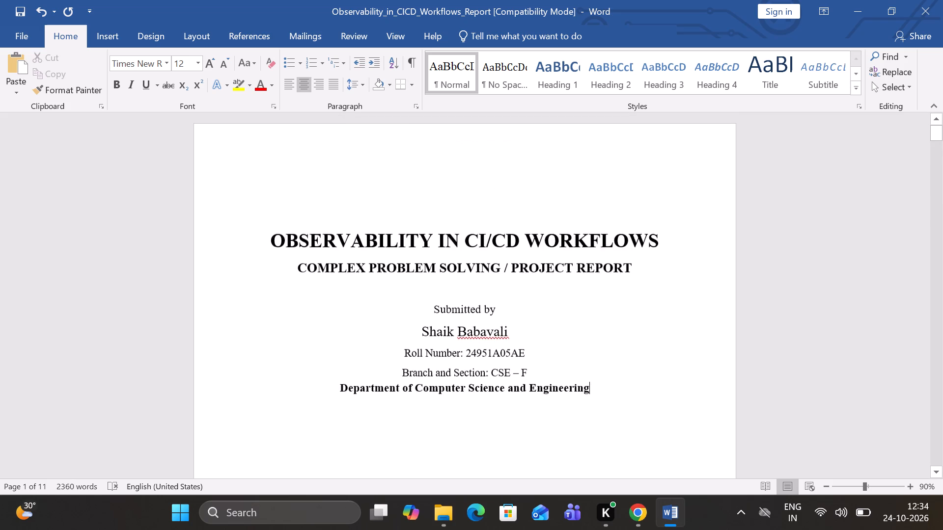
scroll(605, 280, "down", 1)
scroll(605, 280, "up", 1)
scroll(605, 280, "down", 1)
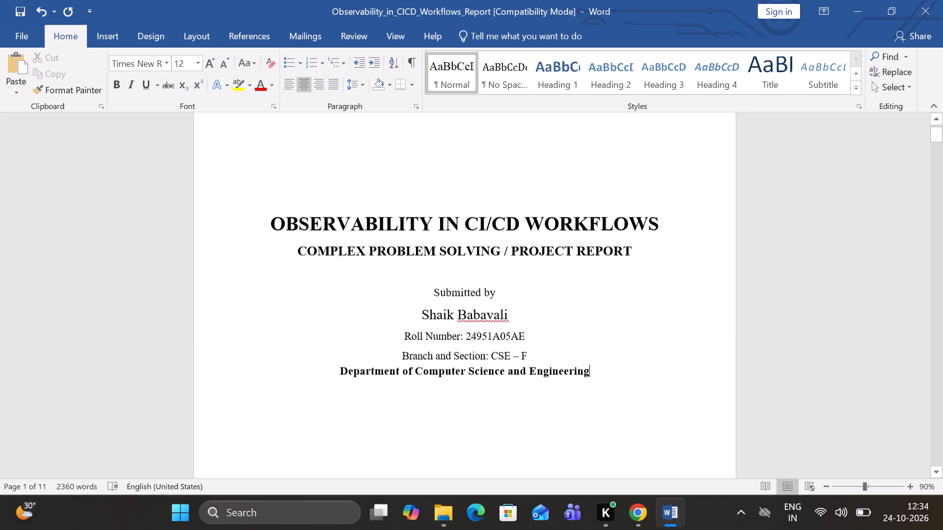
scroll(605, 280, "down", 1)
scroll(385, 380, "down", 1)
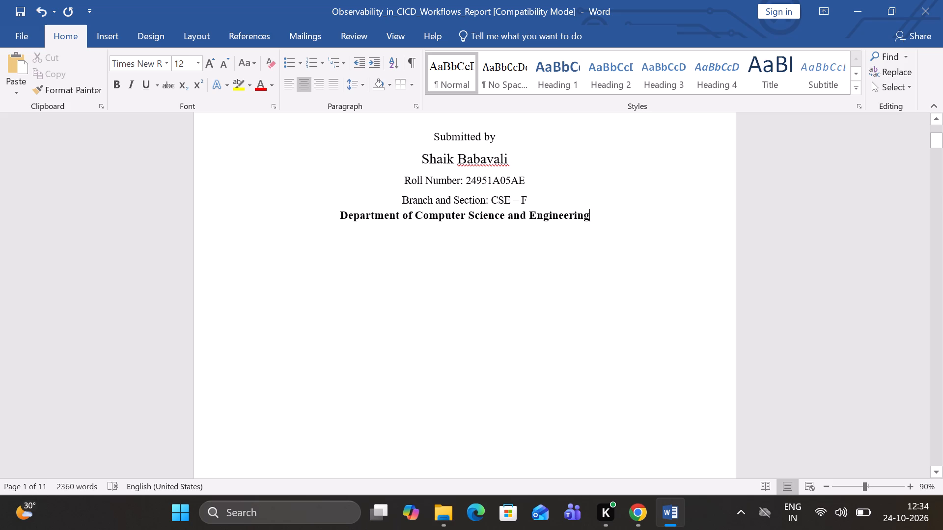
key("ctrl+v")
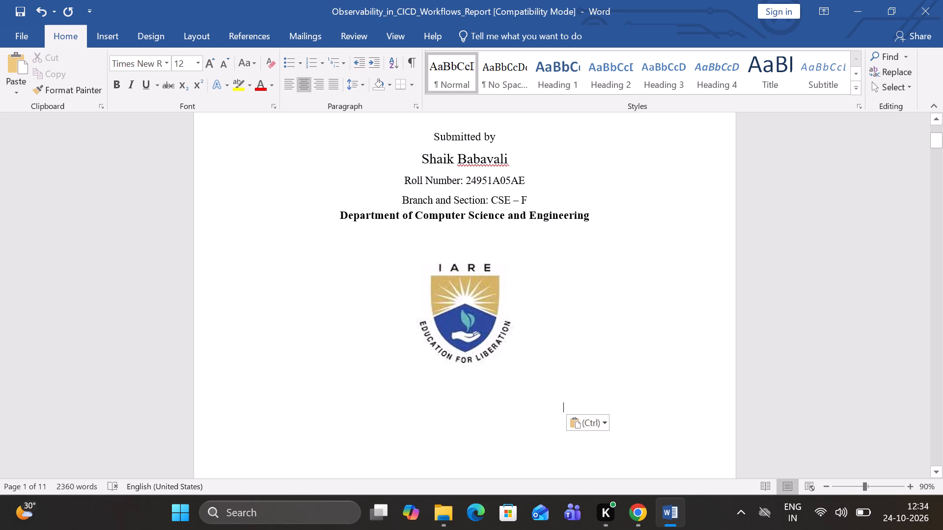
scroll(492, 340, "down", 3, "ctrl")
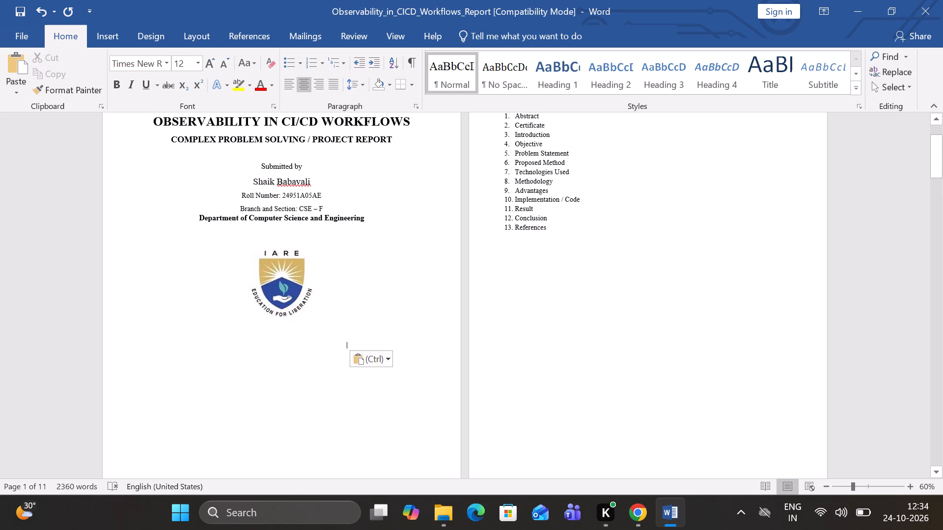
scroll(350, 249, "up", 5, "ctrl")
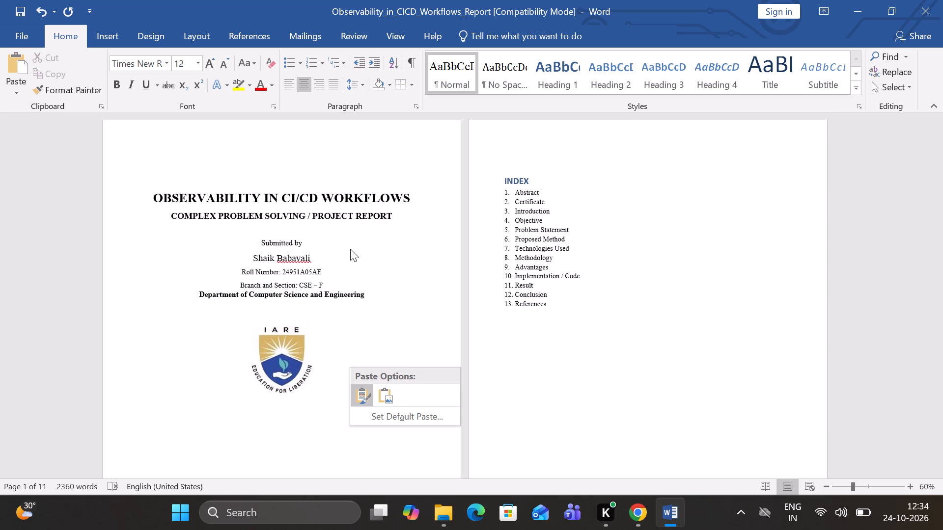
scroll(350, 249, "up", 4, "ctrl")
scroll(304, 326, "up", 4, "ctrl")
scroll(304, 326, "down", 1, "ctrl")
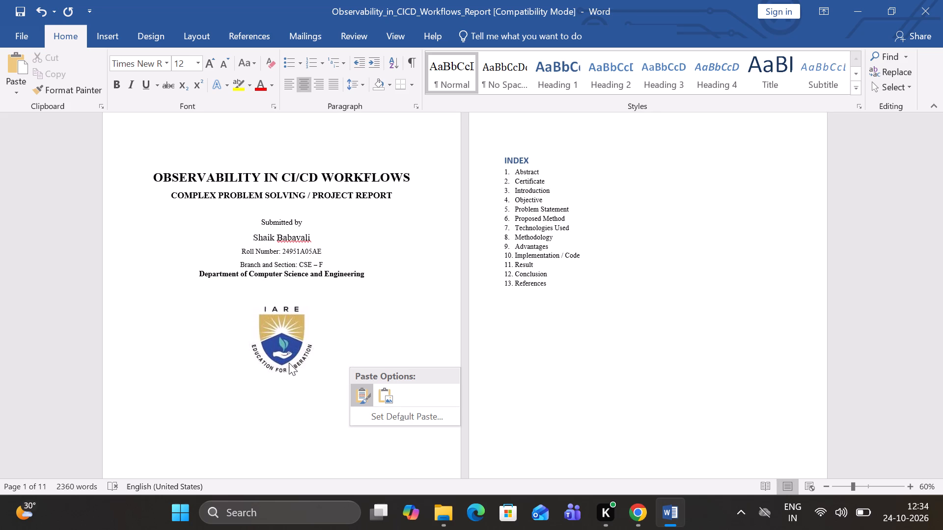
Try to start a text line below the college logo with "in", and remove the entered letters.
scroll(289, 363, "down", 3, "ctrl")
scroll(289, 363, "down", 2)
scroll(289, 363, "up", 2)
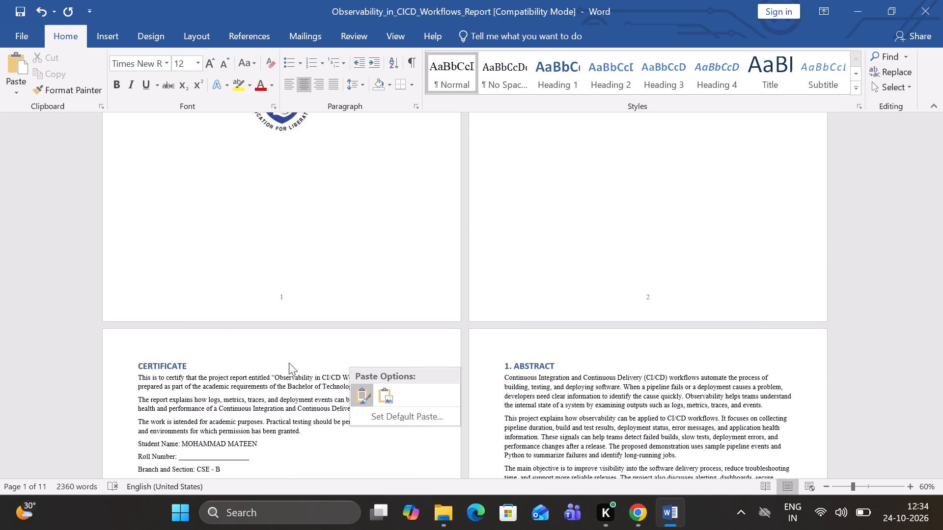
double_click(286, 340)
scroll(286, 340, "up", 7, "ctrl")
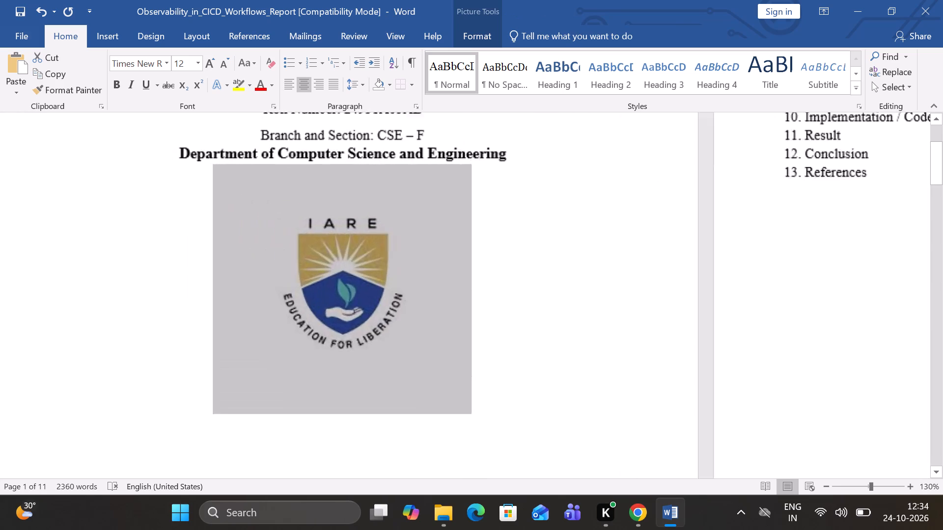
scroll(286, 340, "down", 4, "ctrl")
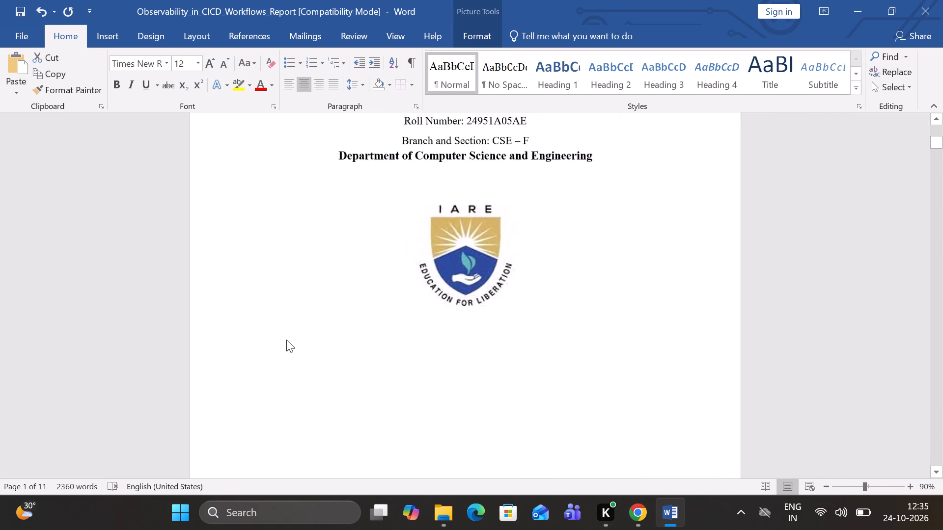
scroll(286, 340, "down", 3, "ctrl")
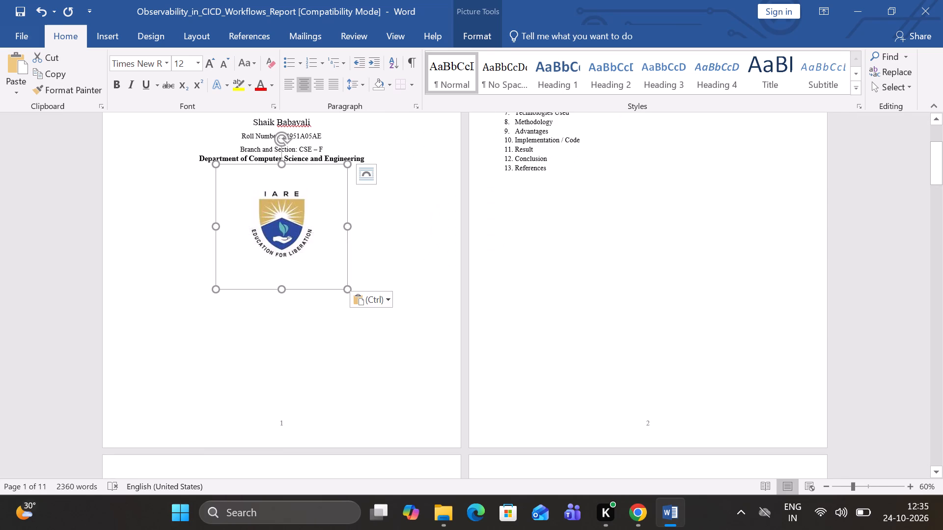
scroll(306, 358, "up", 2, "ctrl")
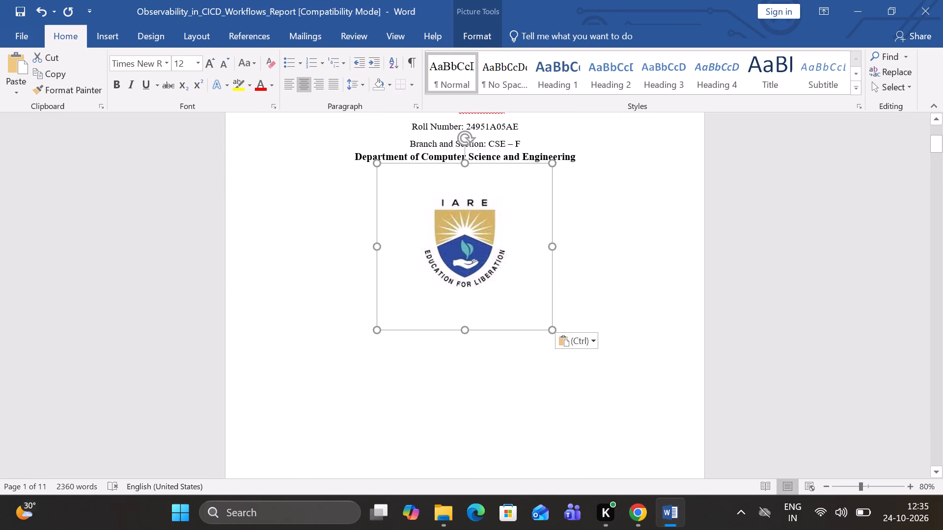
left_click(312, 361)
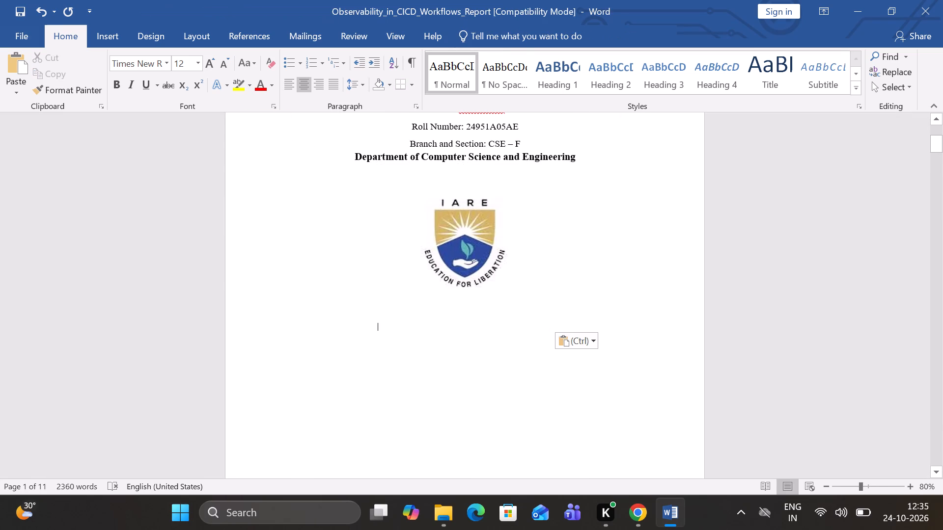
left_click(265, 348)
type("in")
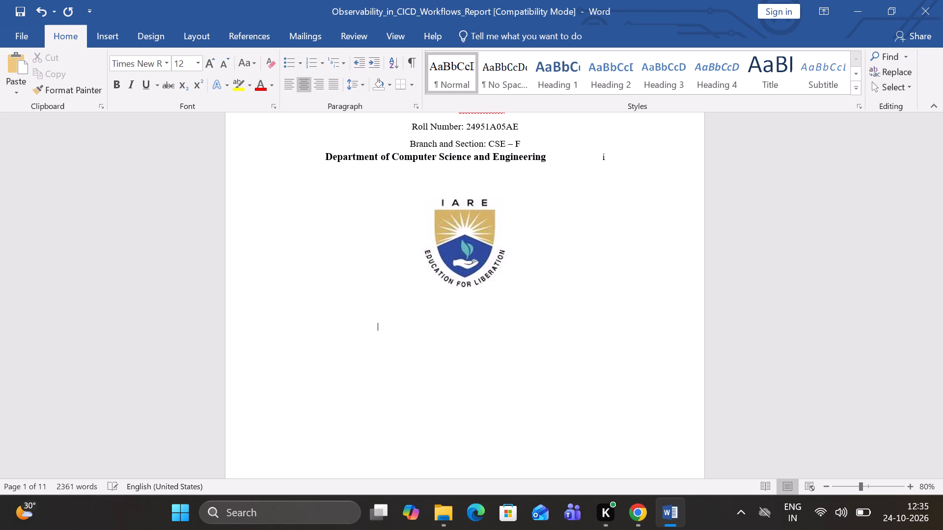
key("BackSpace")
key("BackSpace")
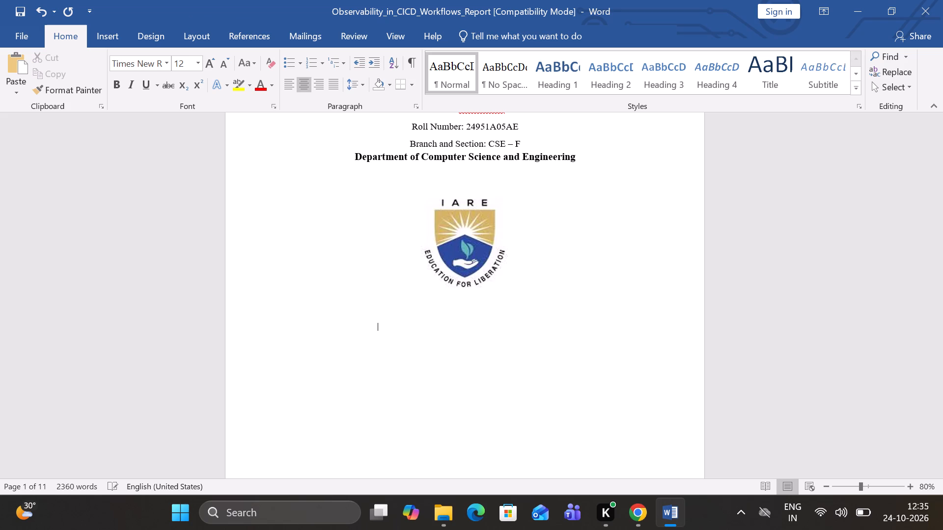
Delete the college logo and the trailing space after the department line on the cover page.
scroll(480, 366, "up", 1)
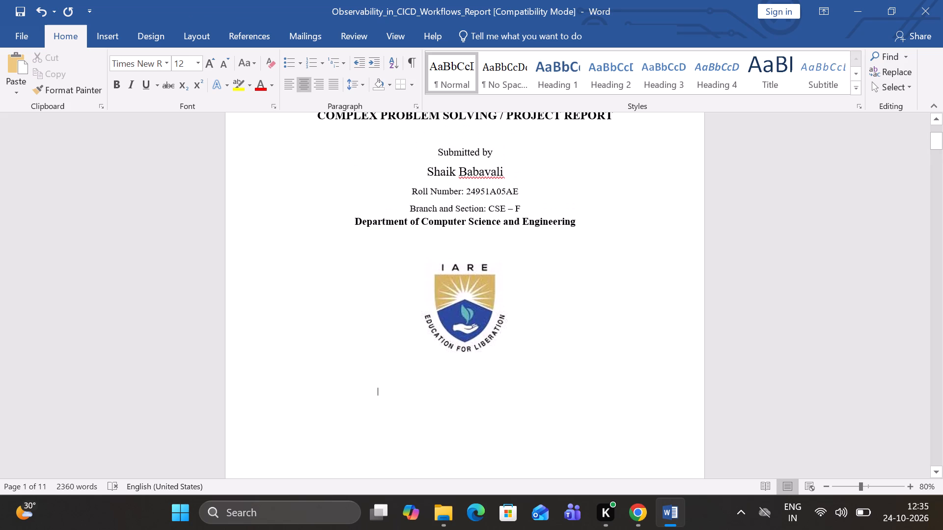
left_click(568, 316)
key("BackSpace")
key("BackSpace")
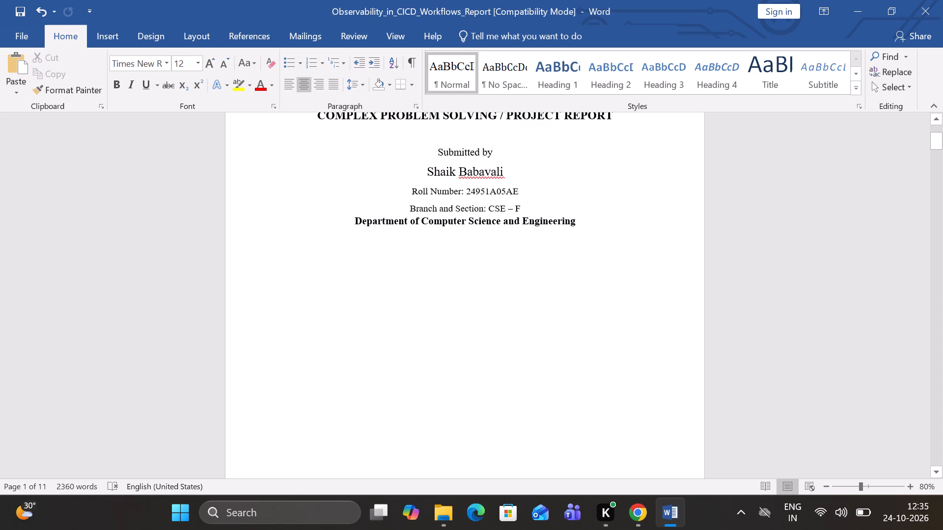
Add new lines after the Department of Computer Science and Engineering line, choosing font size 16 between the line breaks.
scroll(567, 342, "up", 1)
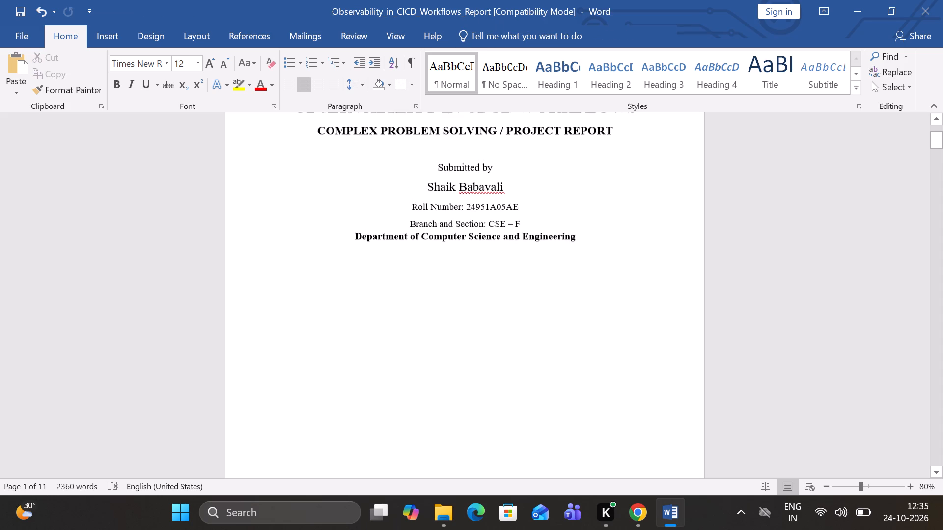
scroll(567, 342, "up", 1)
scroll(567, 342, "down", 2)
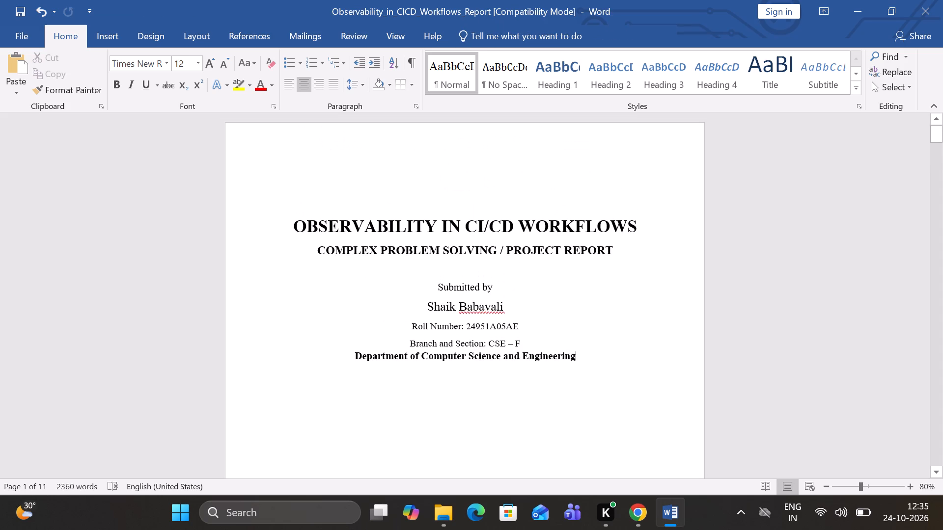
scroll(567, 342, "down", 1)
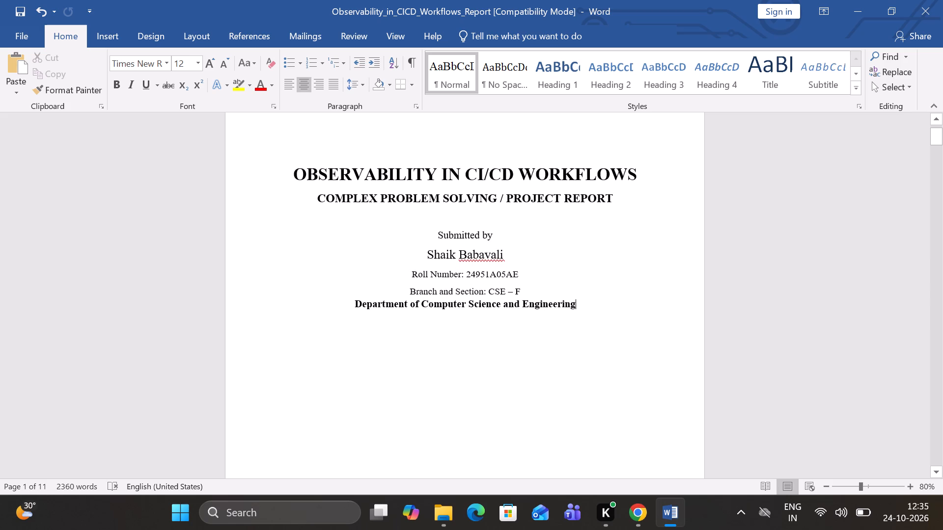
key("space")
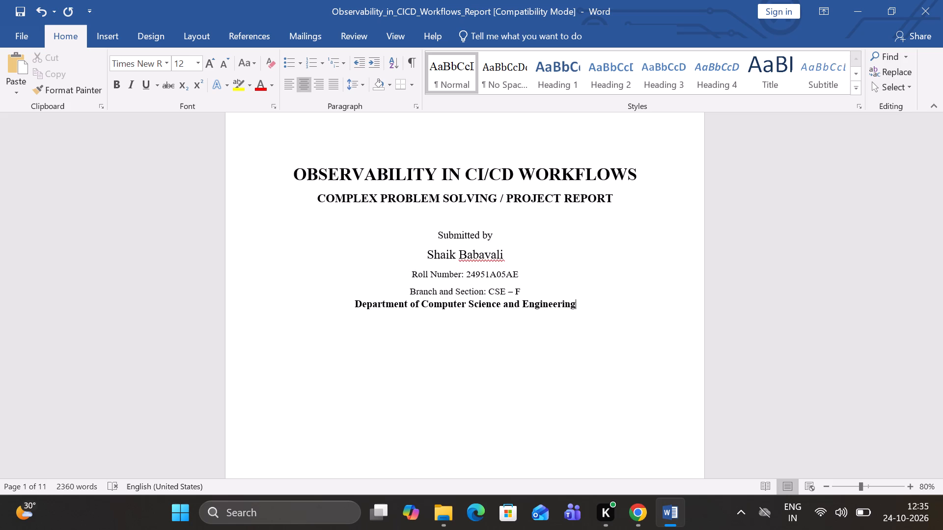
key("Return")
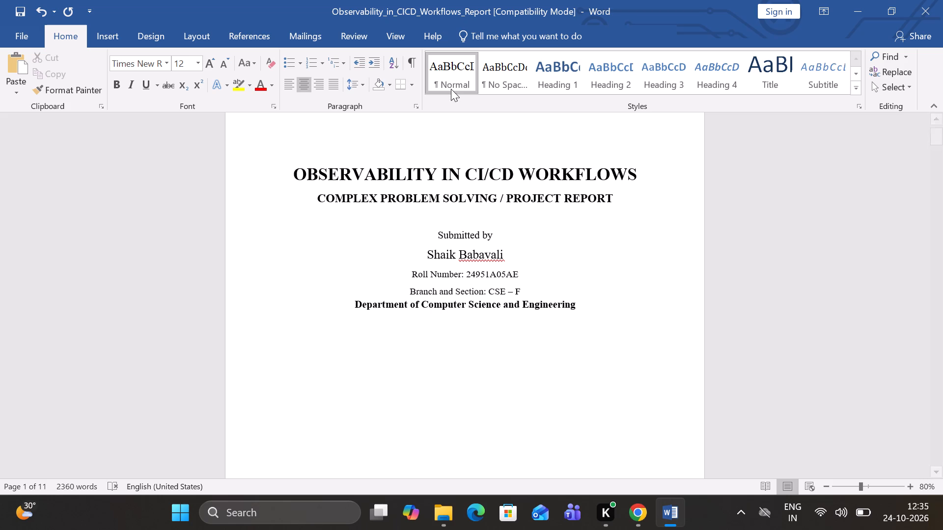
left_click(198, 63)
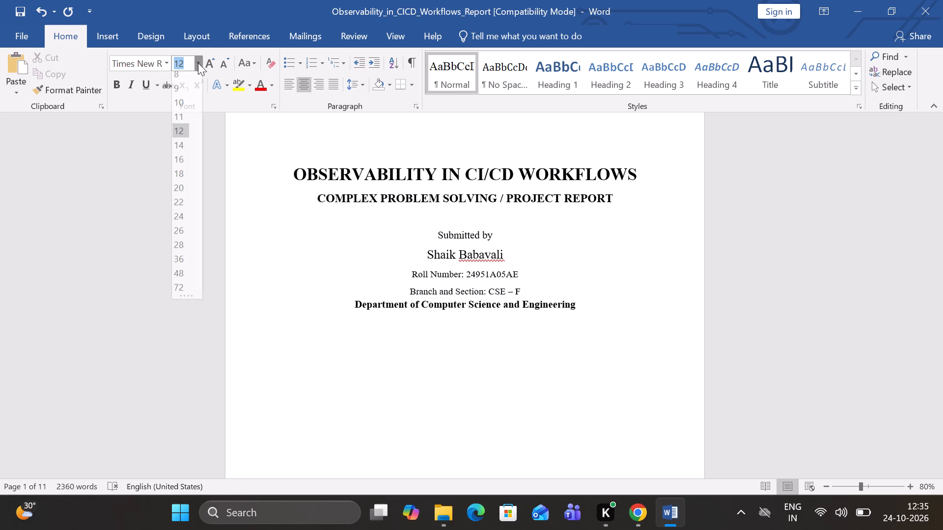
left_click(184, 164)
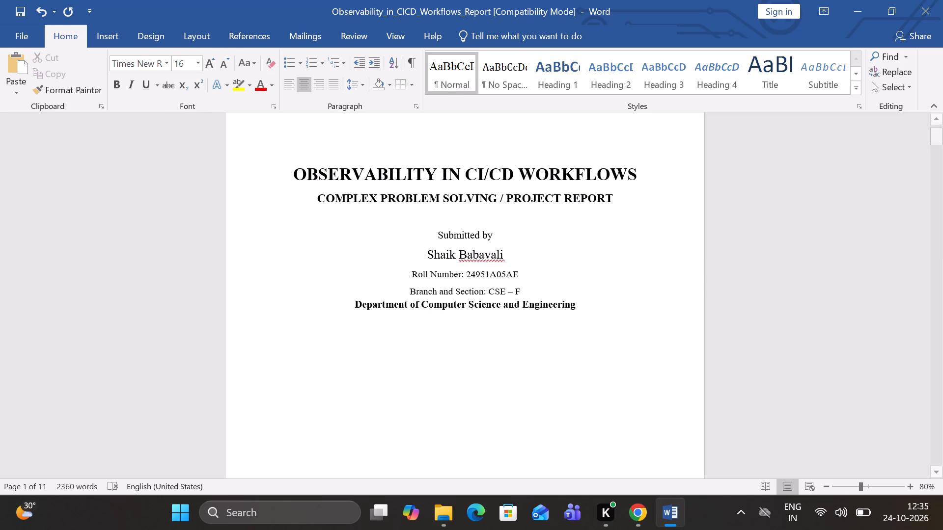
left_click(594, 308)
key("Return")
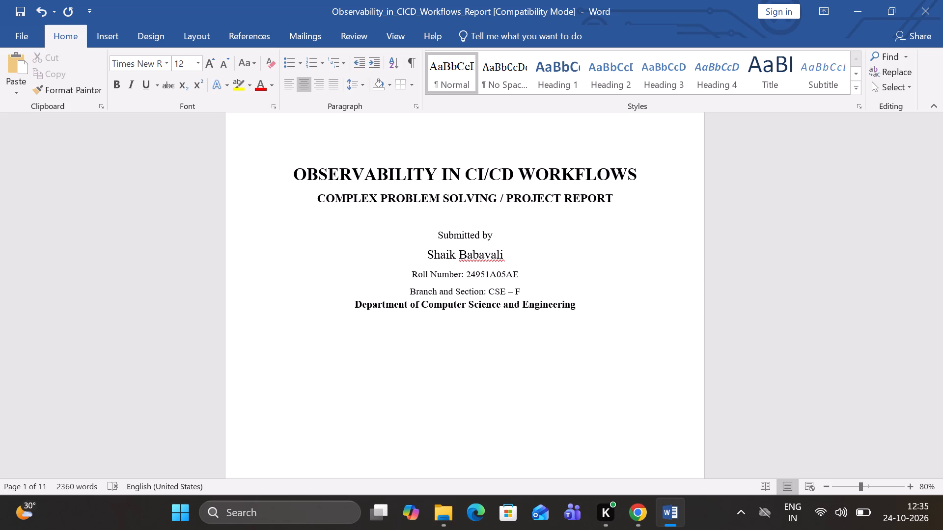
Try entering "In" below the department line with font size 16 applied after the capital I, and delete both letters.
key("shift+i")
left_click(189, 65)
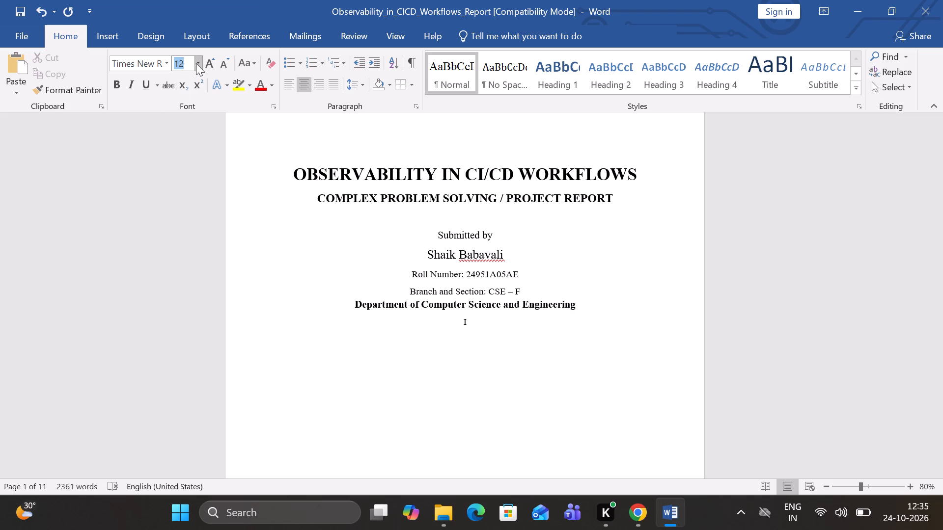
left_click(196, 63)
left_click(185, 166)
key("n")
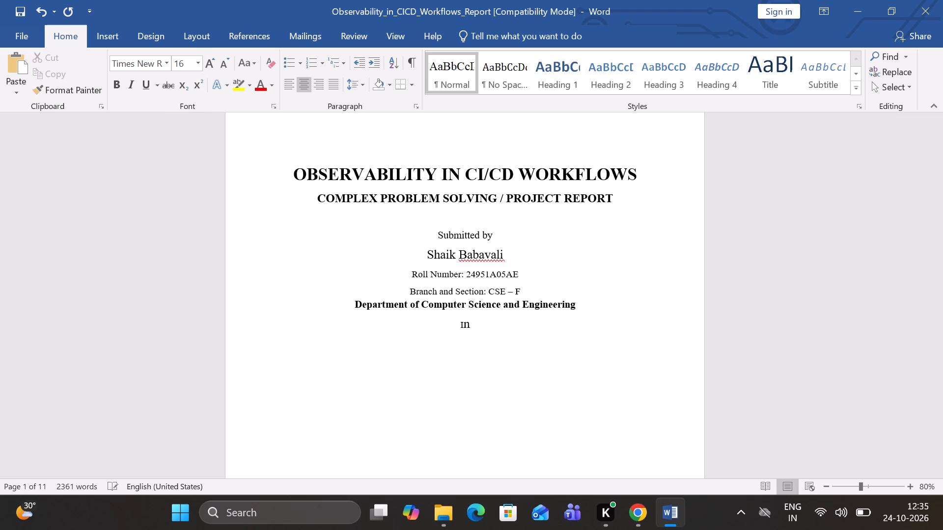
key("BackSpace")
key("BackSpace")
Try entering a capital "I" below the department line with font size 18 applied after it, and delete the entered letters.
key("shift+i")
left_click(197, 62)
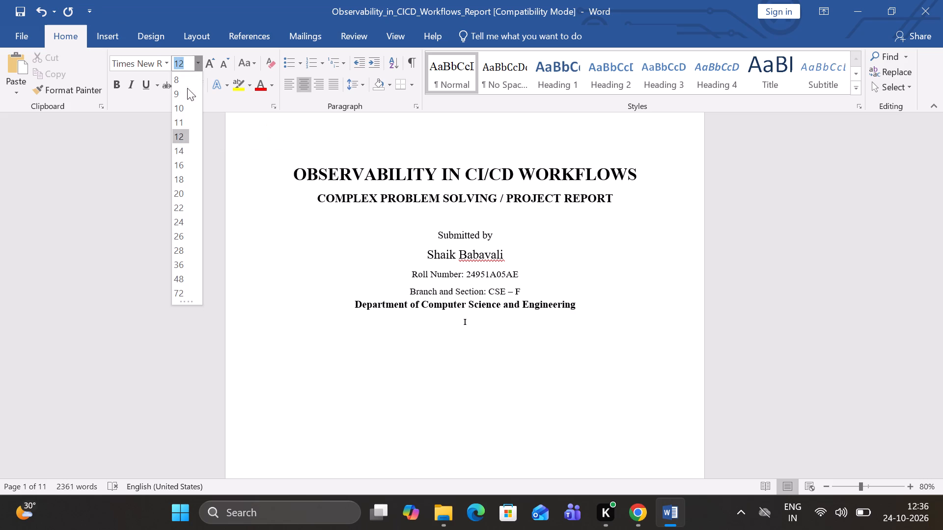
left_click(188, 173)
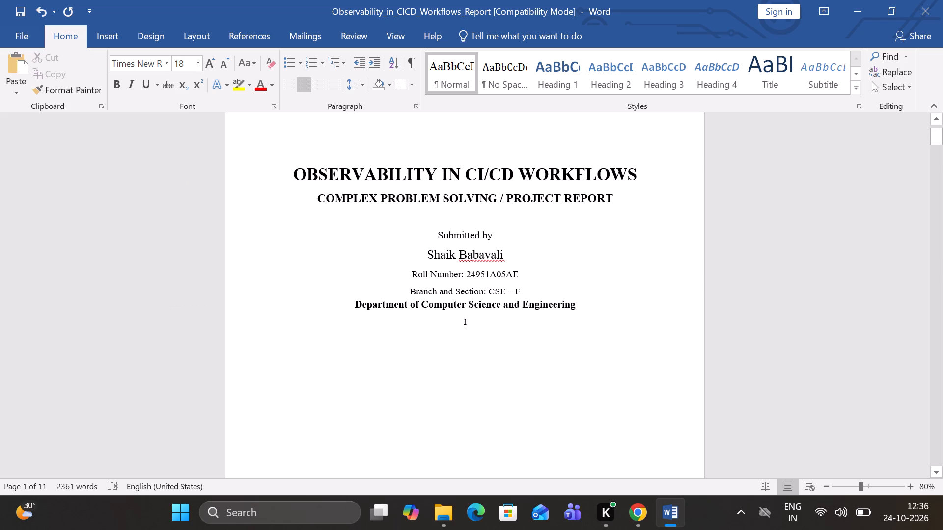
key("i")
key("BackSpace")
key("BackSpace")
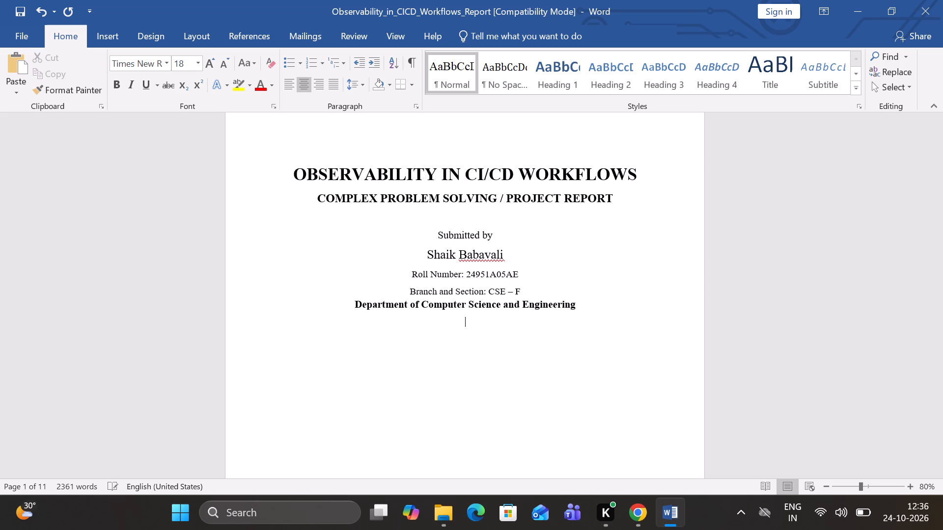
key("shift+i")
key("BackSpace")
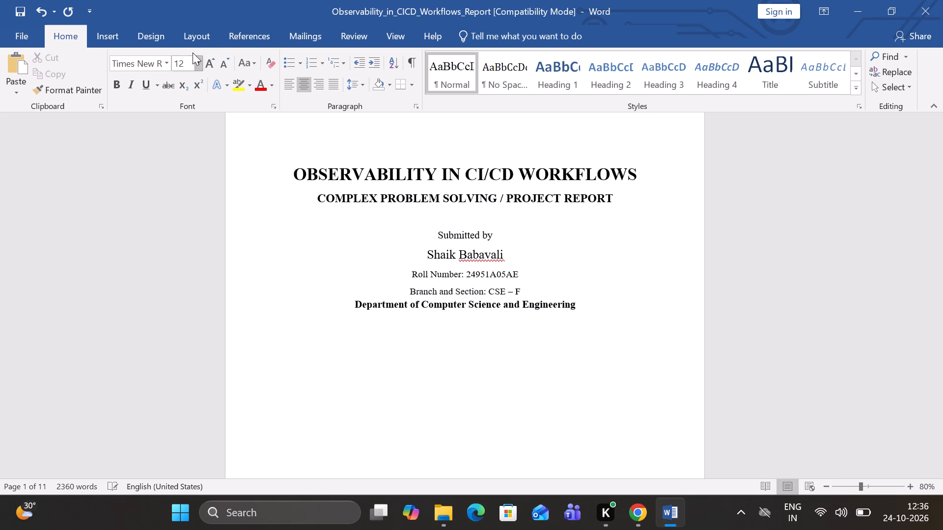
Enter "Institute of Aeronautical Engineering" at font size 16 on the line below the department line.
left_click(196, 56)
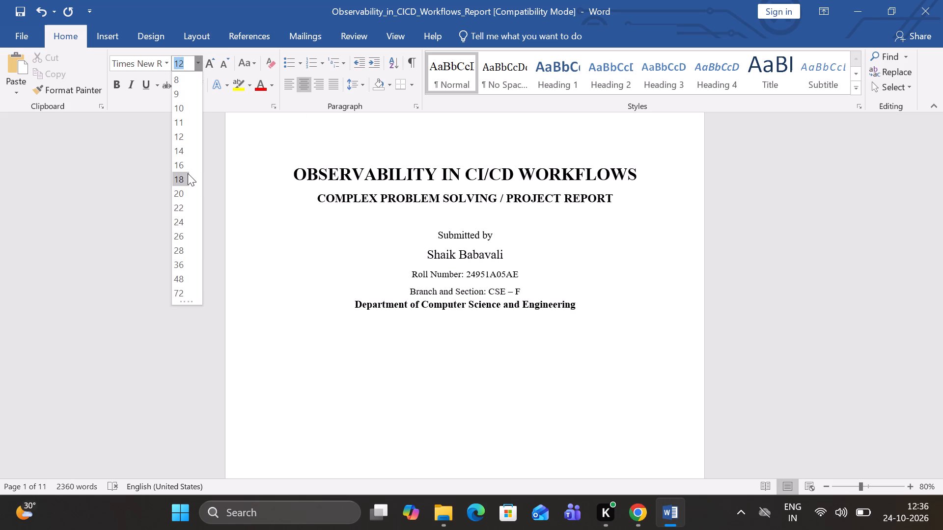
left_click(188, 169)
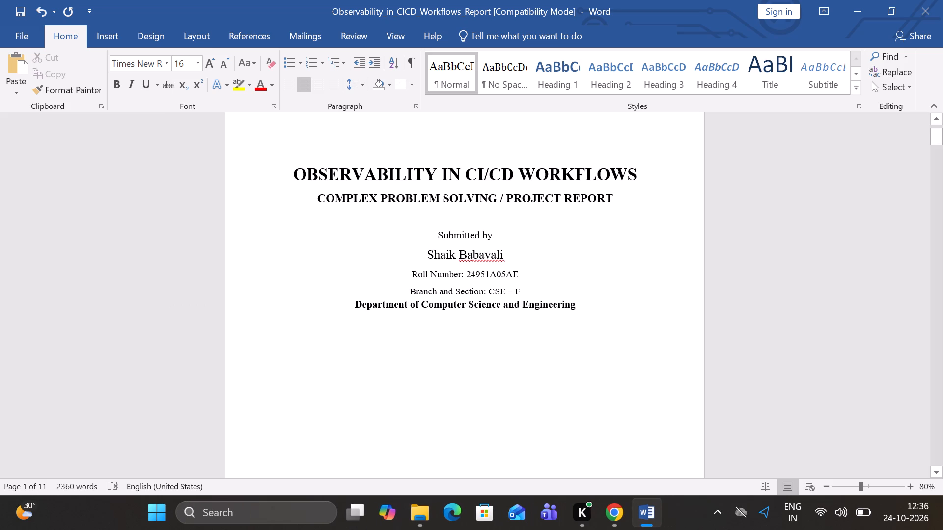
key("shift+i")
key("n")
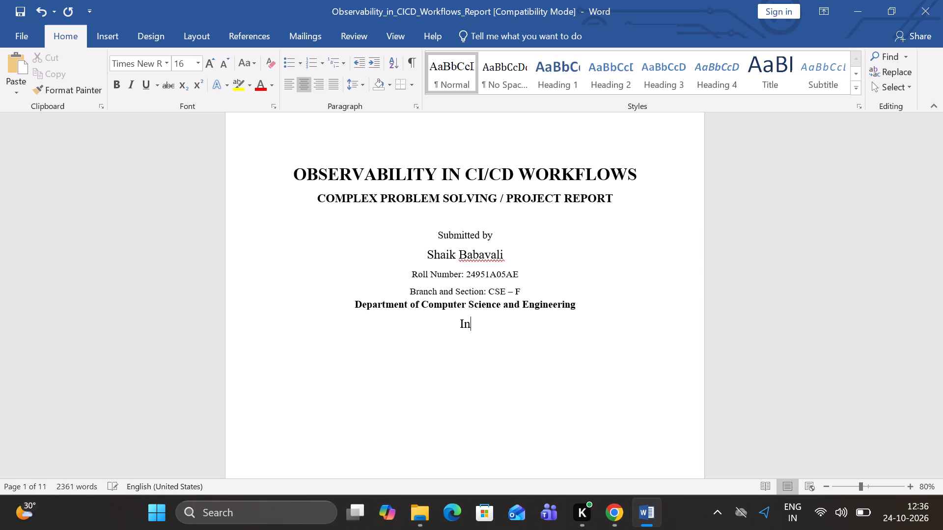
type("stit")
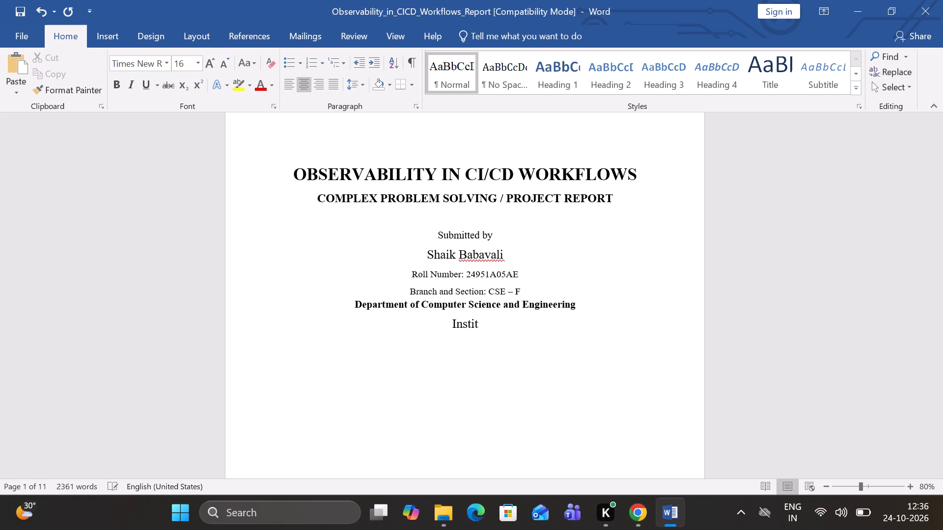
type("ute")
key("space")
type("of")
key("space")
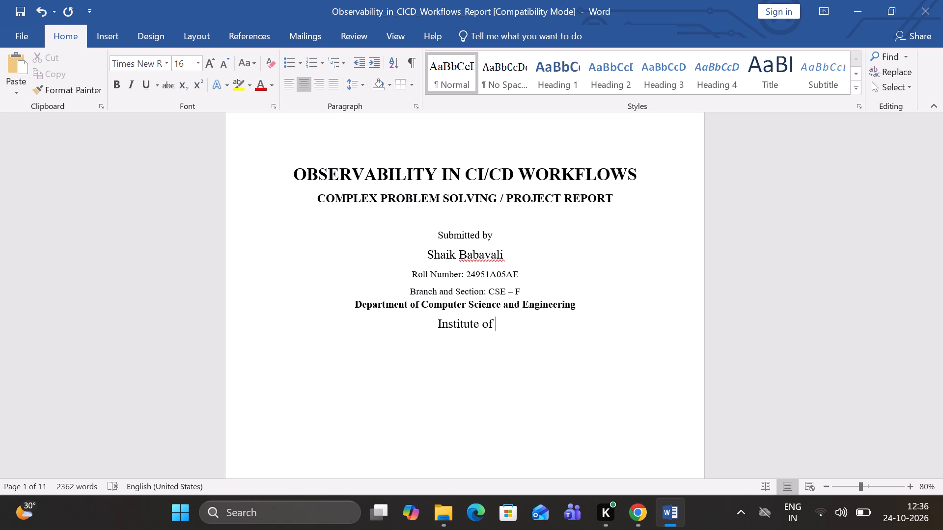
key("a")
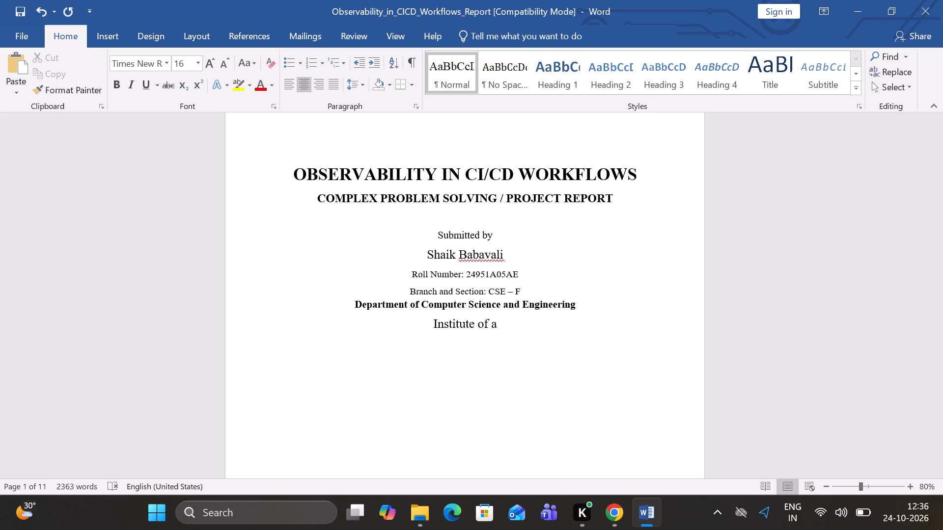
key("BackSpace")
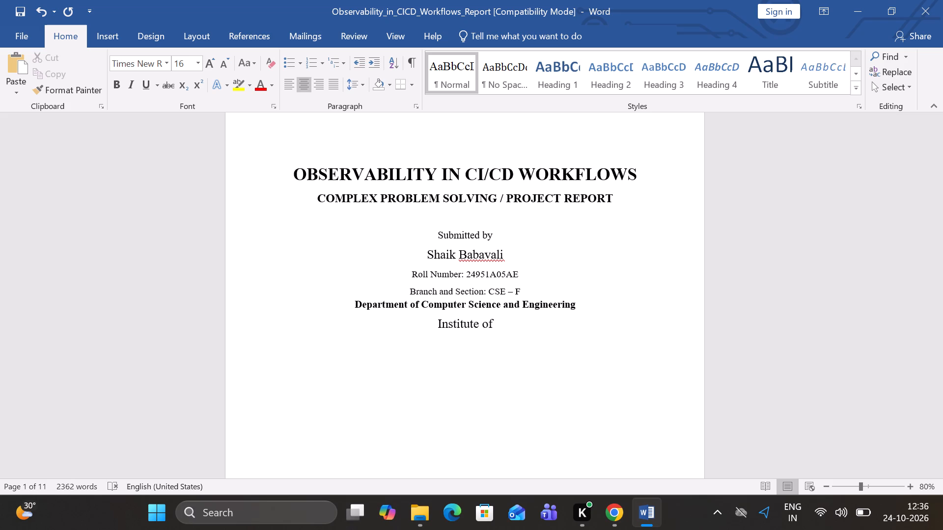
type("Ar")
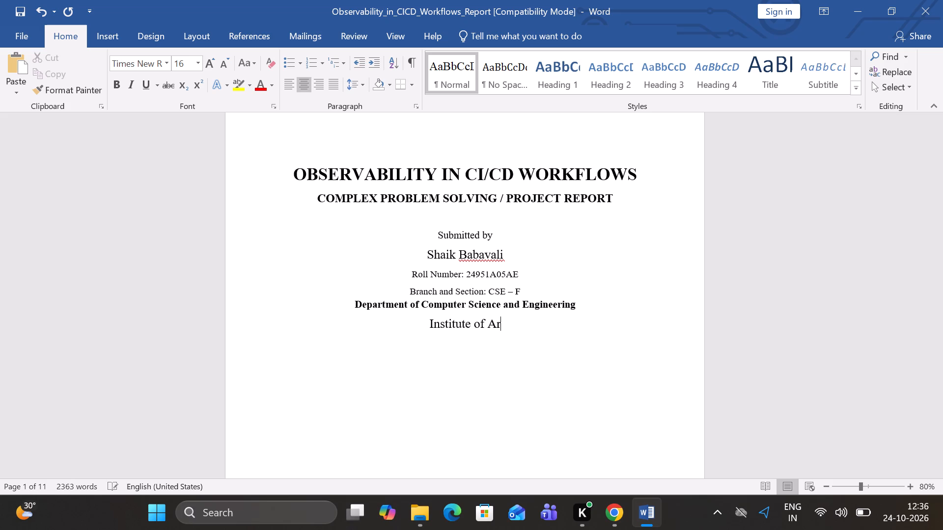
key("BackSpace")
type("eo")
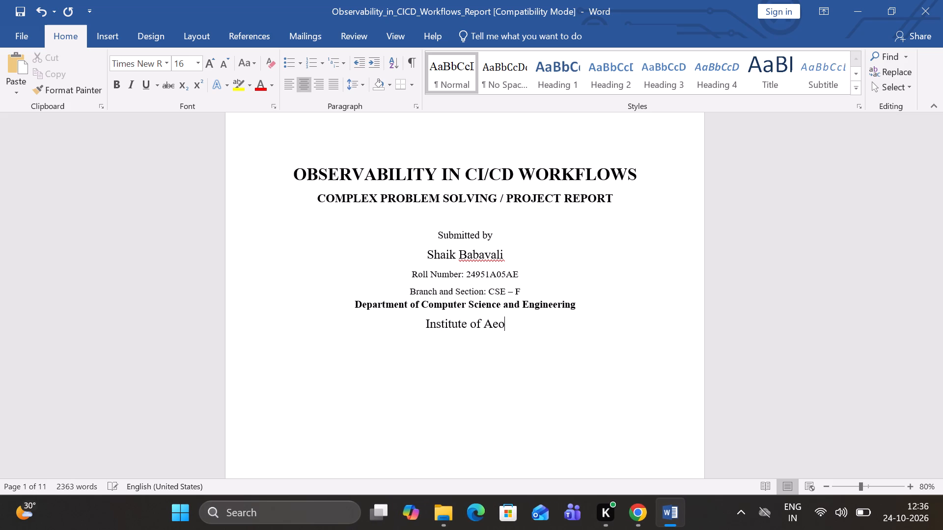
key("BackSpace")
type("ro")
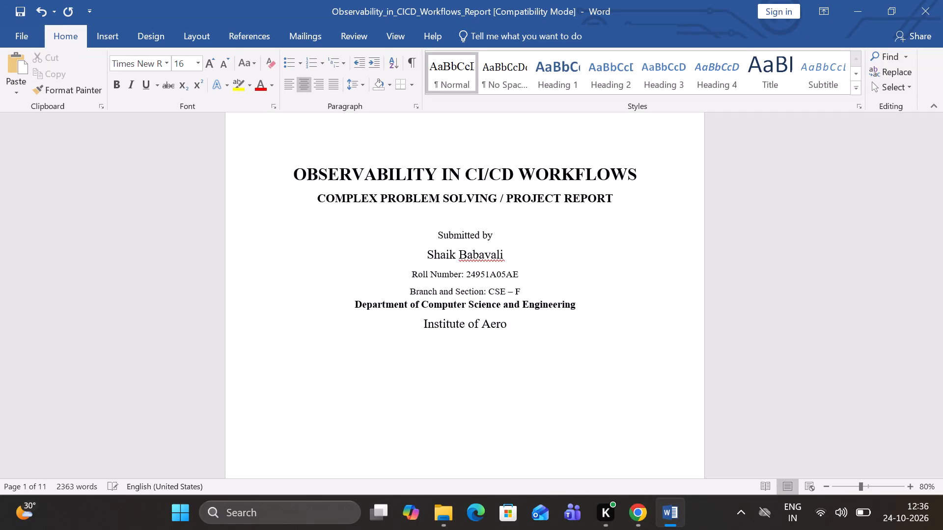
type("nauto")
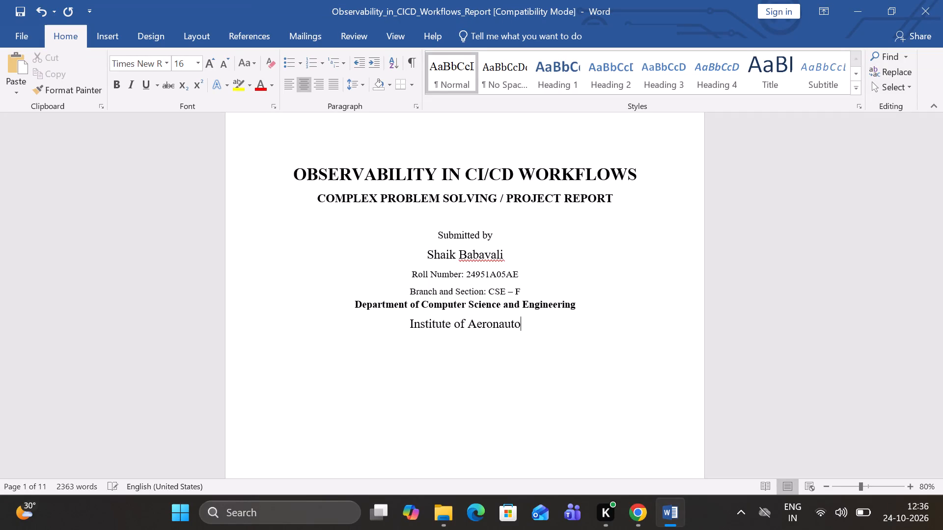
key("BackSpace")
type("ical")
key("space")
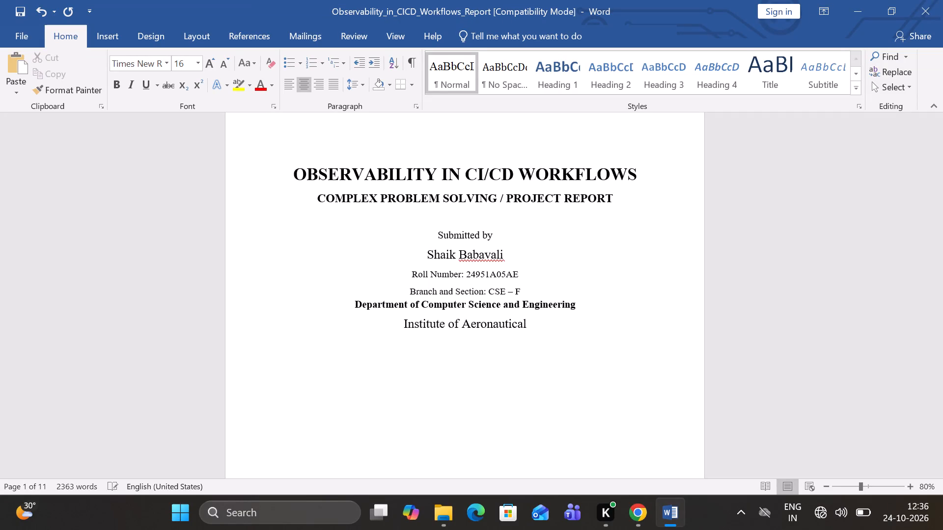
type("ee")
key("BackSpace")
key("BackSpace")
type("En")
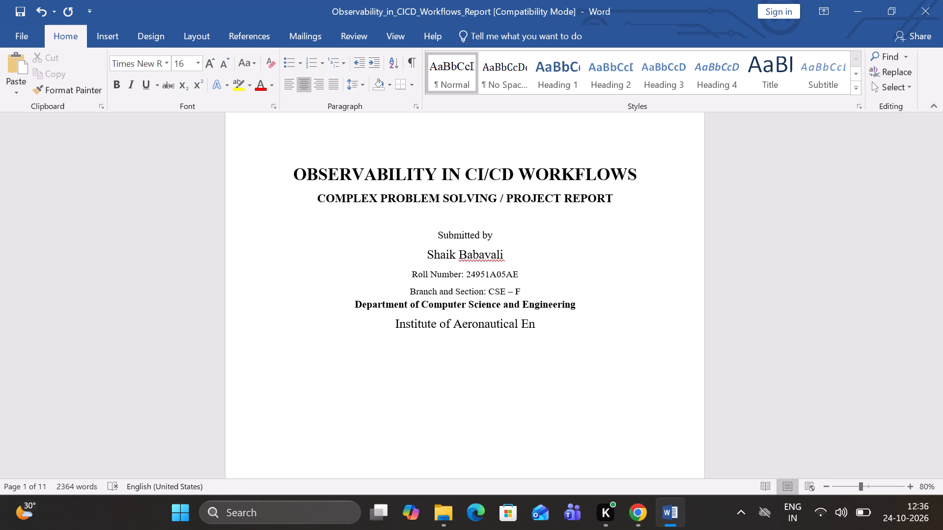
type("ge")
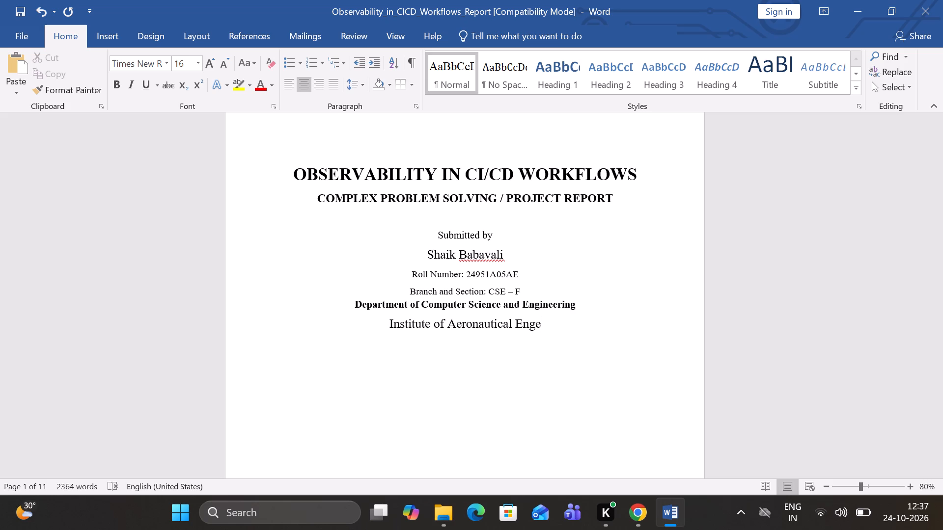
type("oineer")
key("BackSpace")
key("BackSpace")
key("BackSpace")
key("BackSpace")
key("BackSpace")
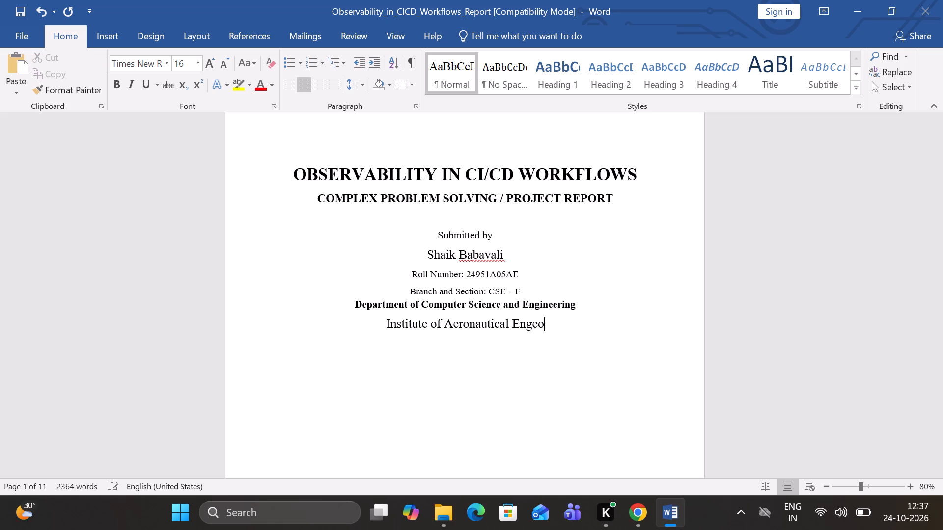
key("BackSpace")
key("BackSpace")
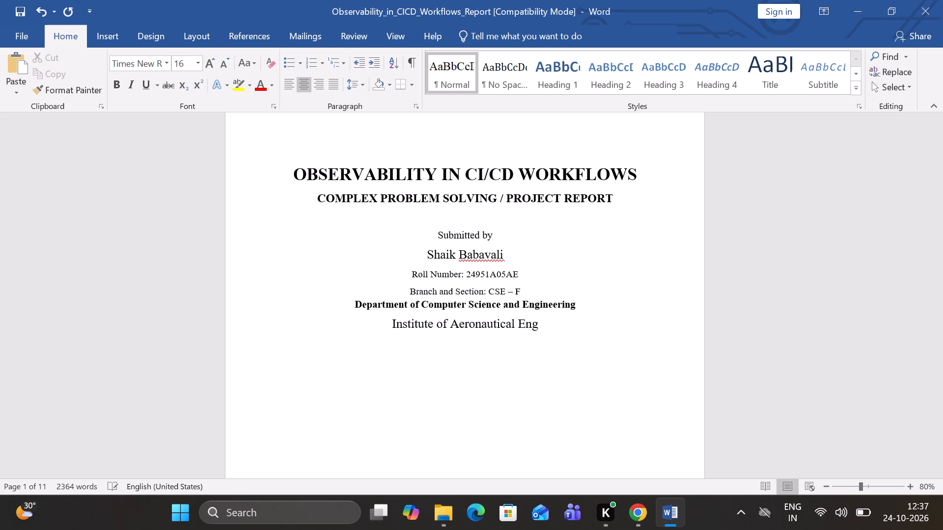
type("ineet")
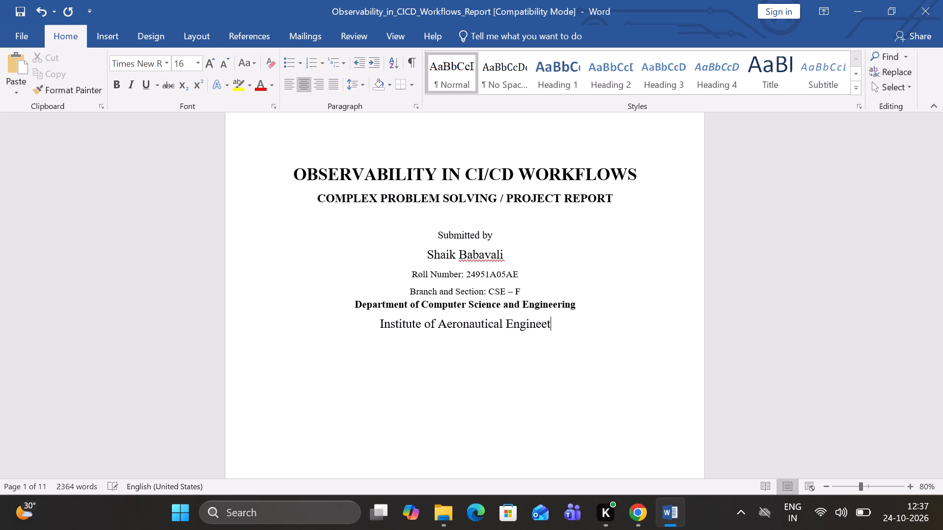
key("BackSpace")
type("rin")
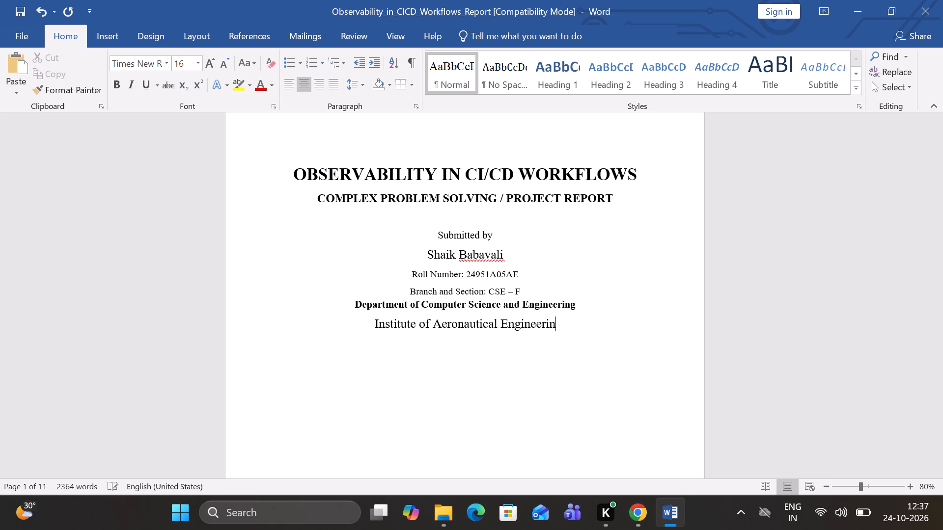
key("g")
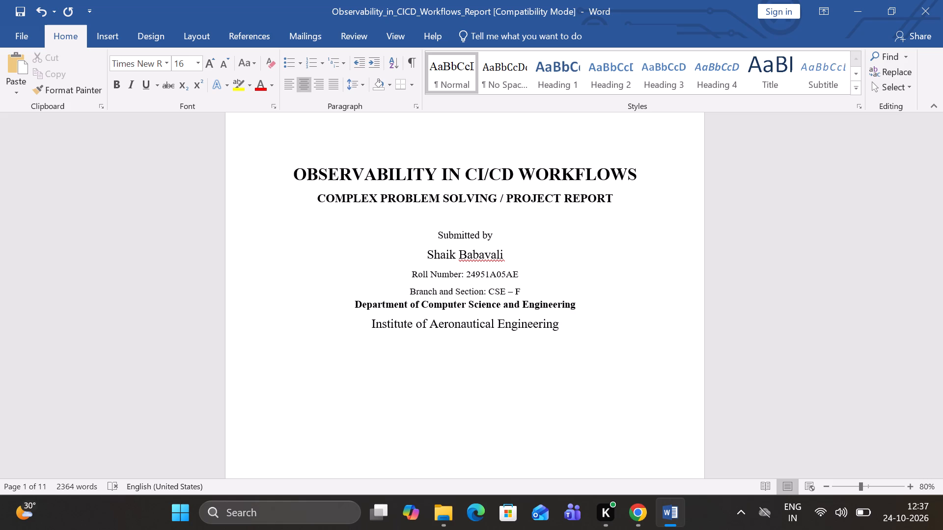
Make the Institute of Aeronautical Engineering line on the cover page bold.
left_click(188, 172)
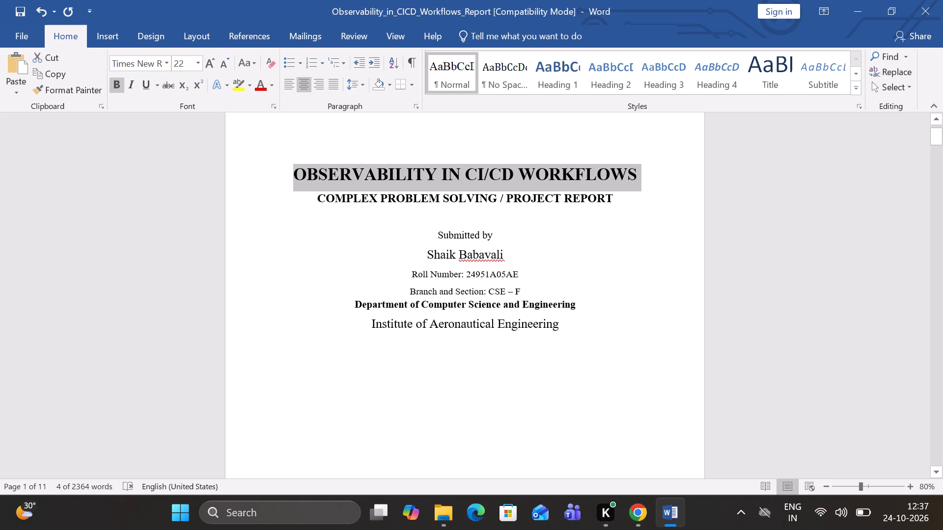
left_click(369, 329)
left_click(369, 329)
left_click_drag(369, 329, 608, 331)
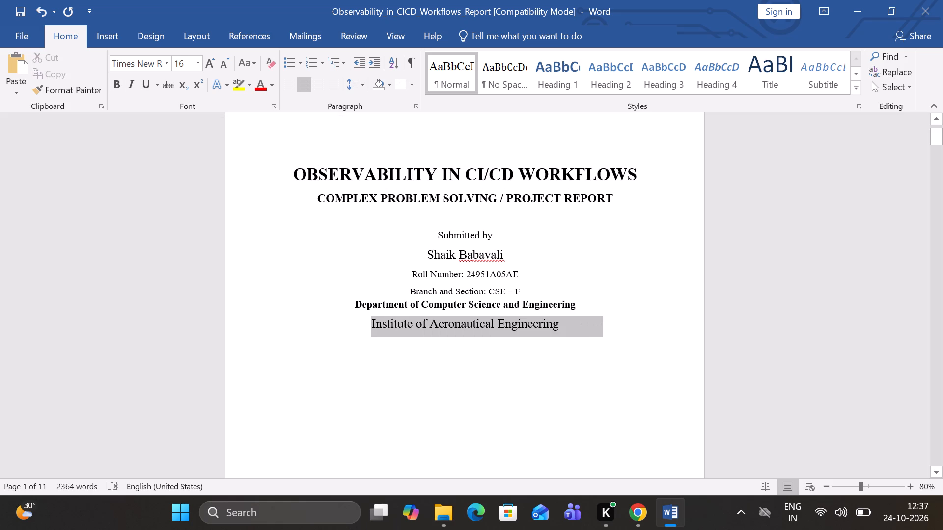
left_click_drag(608, 331, 616, 331)
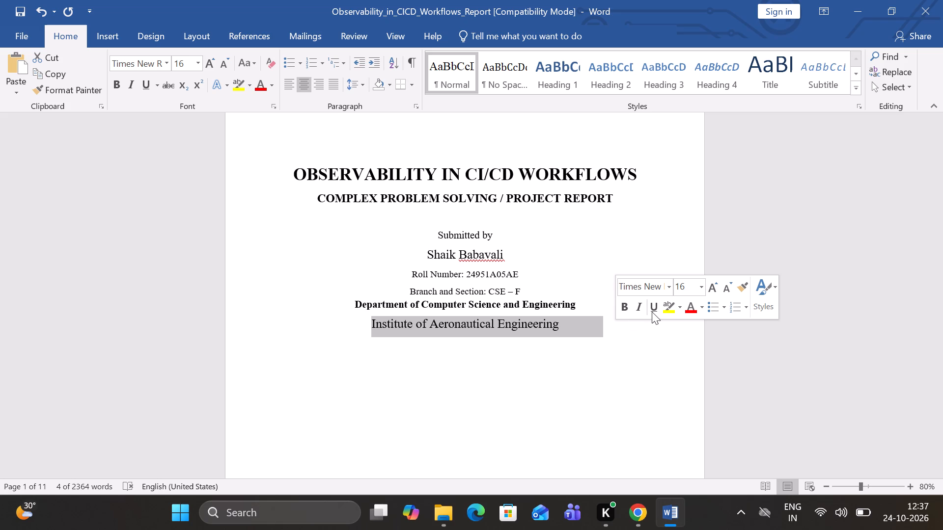
left_click(620, 311)
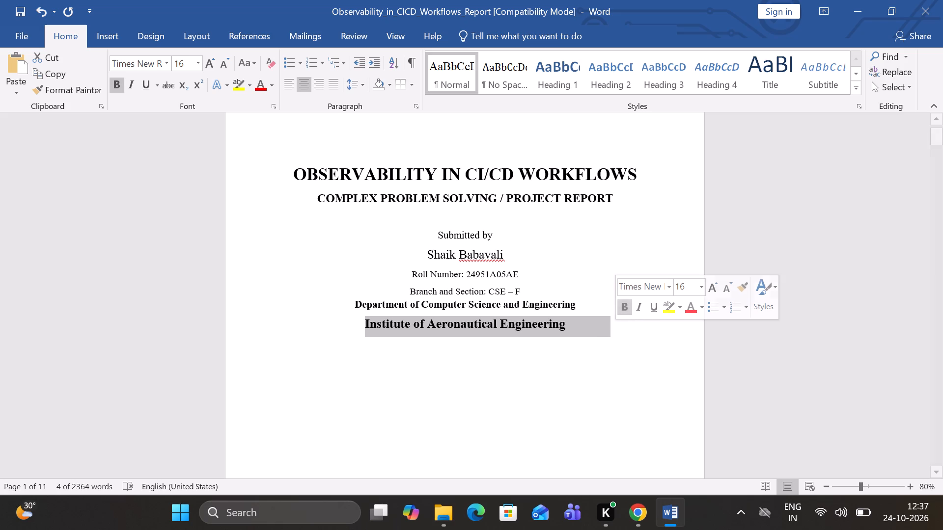
left_click(496, 414)
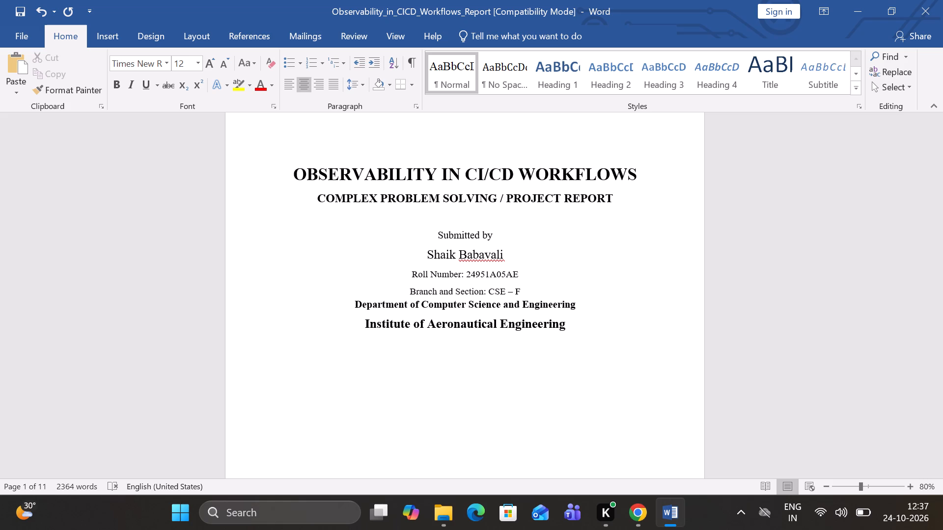
Add a new line after the department line and paste the college logo there, above the institute name.
scroll(662, 332, "left", 1)
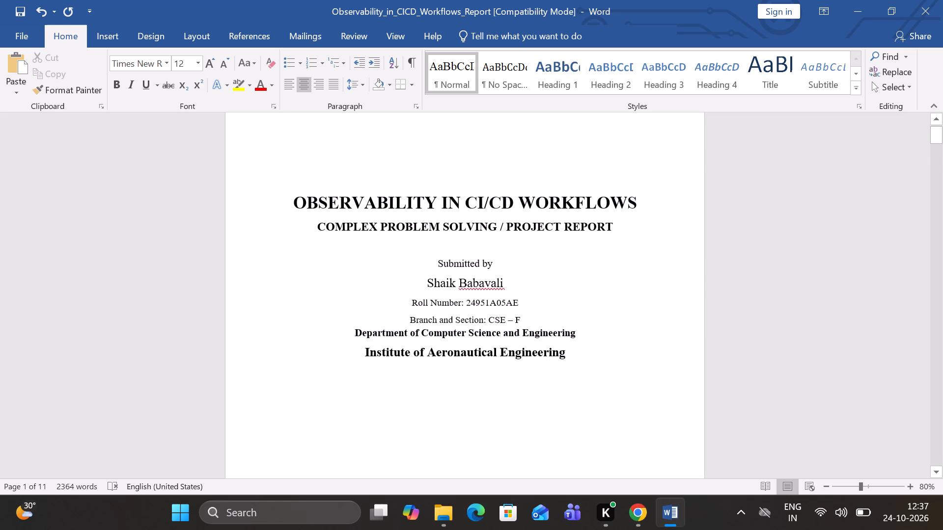
scroll(662, 332, "left", 1)
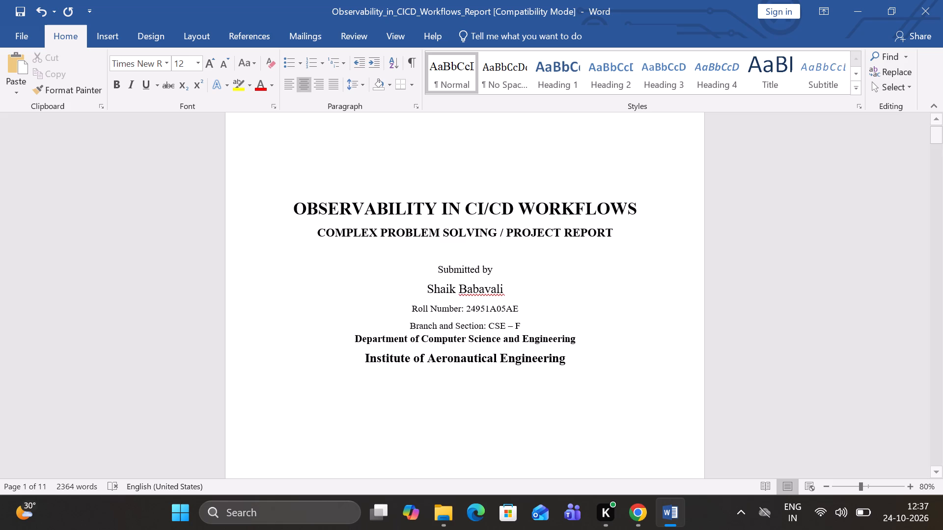
left_click(395, 408)
left_click(592, 339)
key("Return")
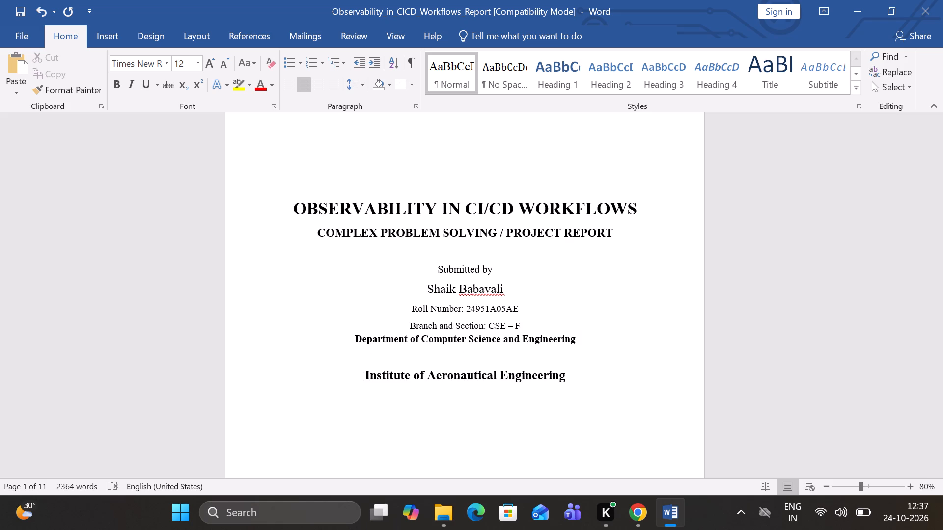
key("ctrl+v")
Add a new line below the bold Institute of Aeronautical Engineering line on the cover page.
scroll(566, 312, "down", 1)
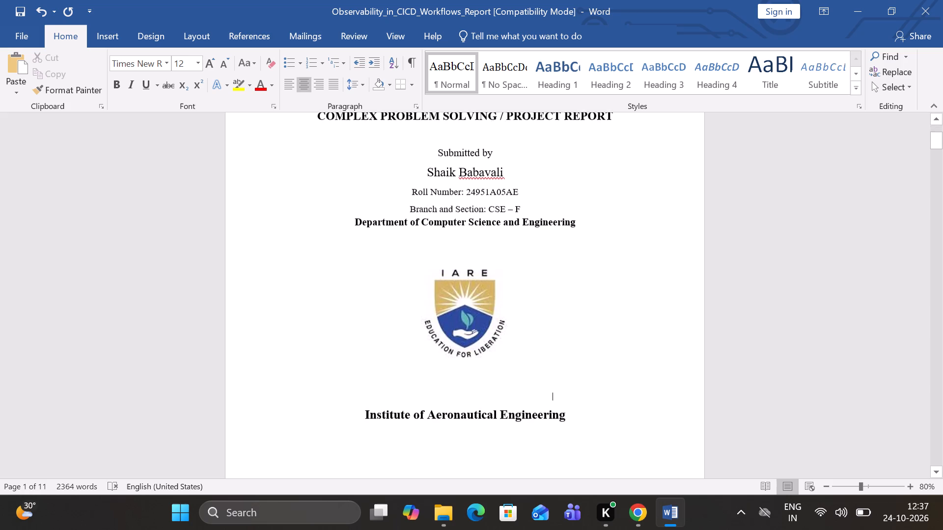
scroll(566, 312, "down", 2)
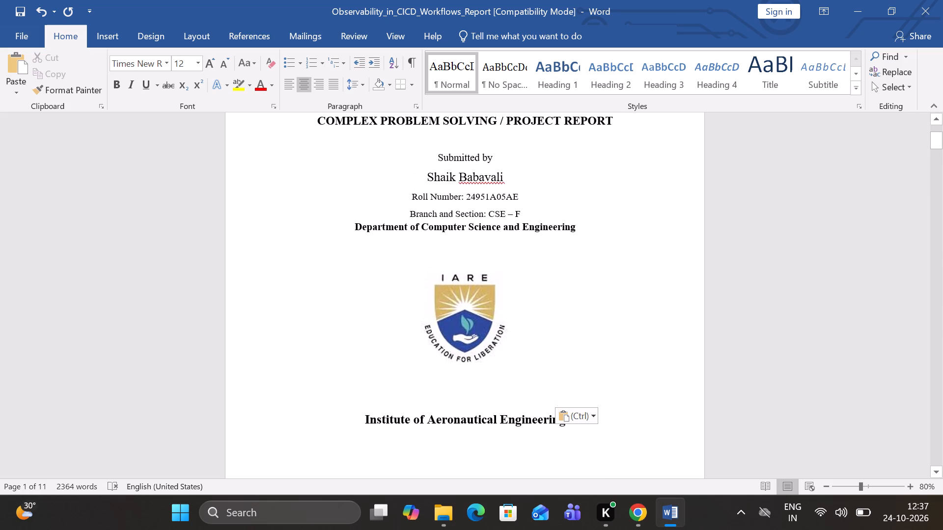
scroll(566, 312, "down", 5, "ctrl")
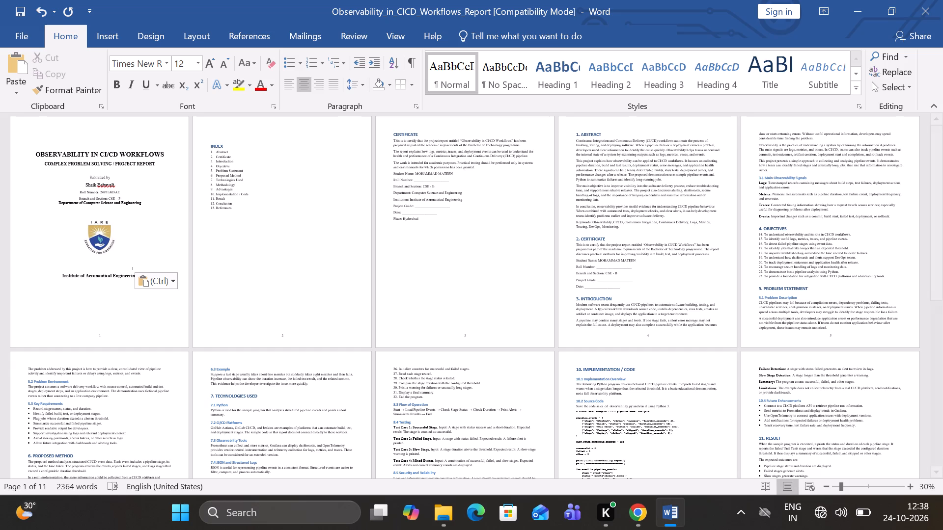
left_click(85, 302)
right_click(100, 304)
left_click(75, 296)
scroll(136, 258, "up", 6, "ctrl")
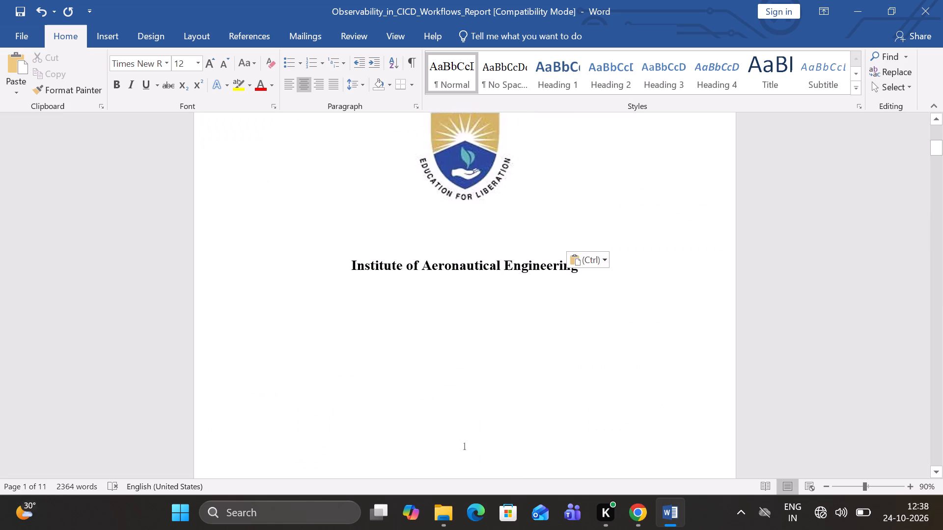
left_click(649, 285)
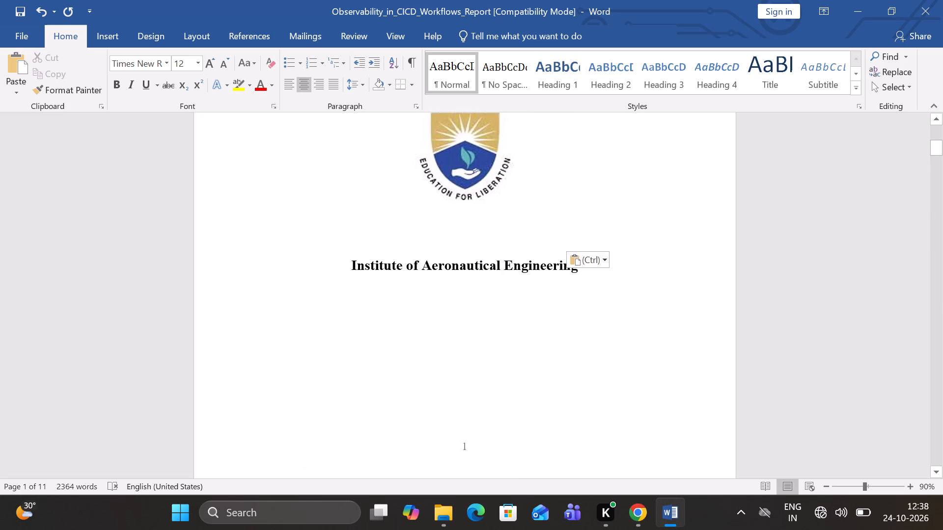
left_click(642, 264)
key("Return")
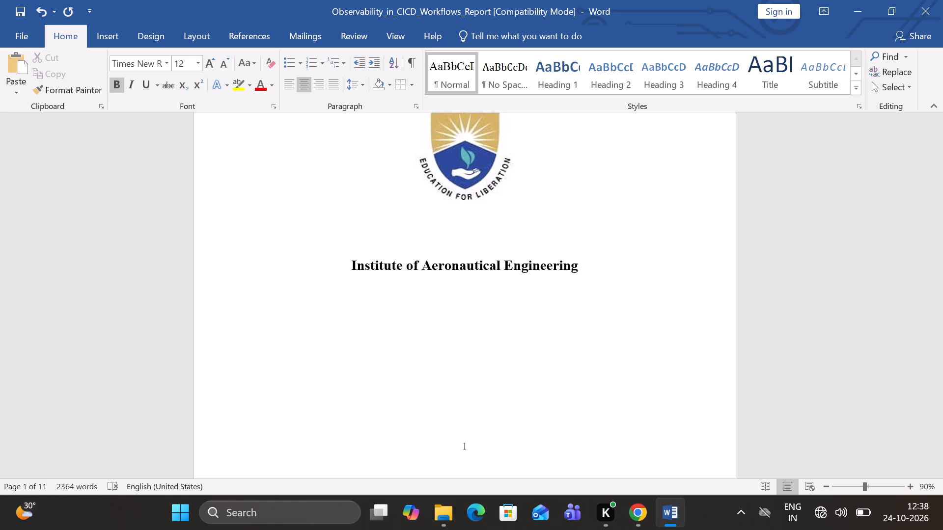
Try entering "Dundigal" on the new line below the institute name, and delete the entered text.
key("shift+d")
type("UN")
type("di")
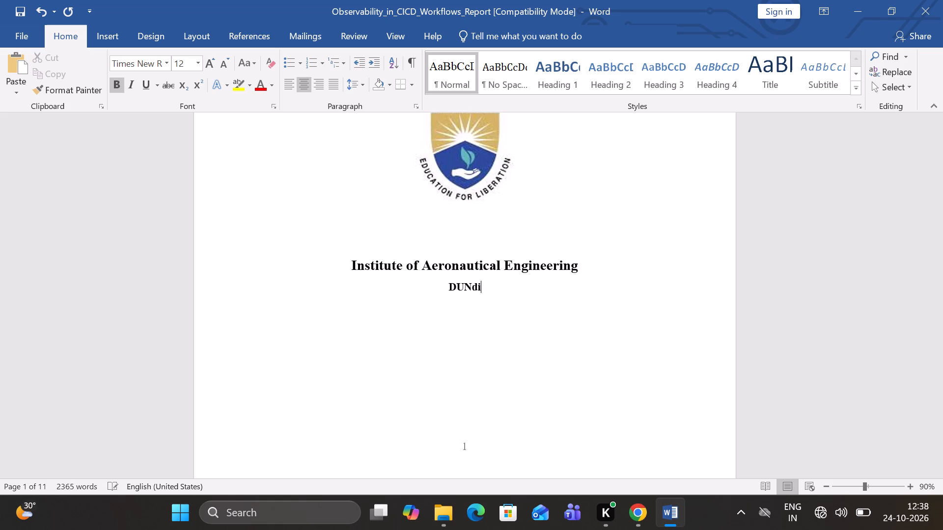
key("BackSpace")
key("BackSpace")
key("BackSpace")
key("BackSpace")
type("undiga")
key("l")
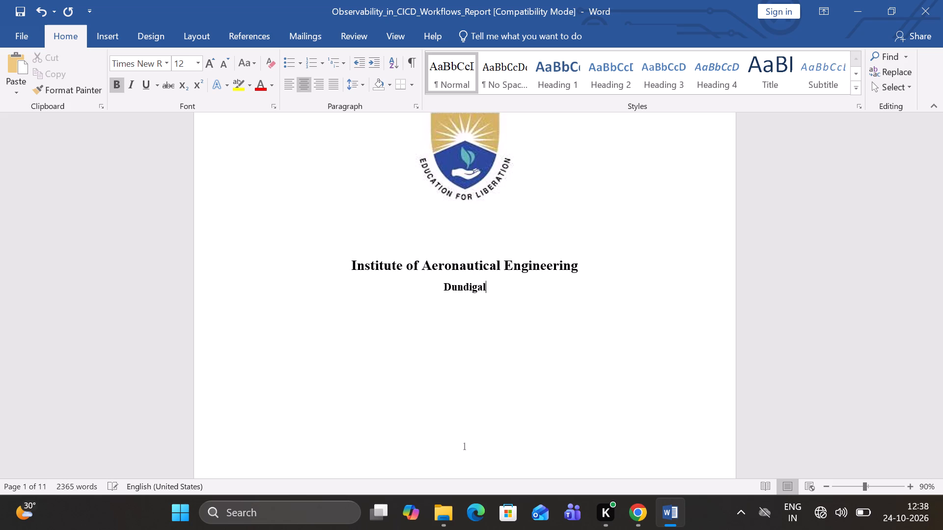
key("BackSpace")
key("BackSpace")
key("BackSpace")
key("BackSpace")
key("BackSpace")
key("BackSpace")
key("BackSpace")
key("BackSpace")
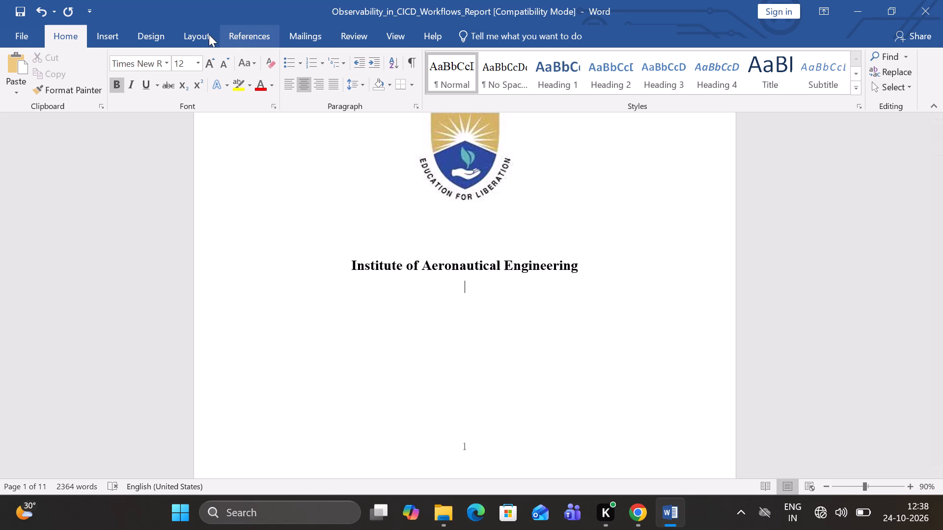
Enter "Dundigal, Hyderabad" at font size 16 on the line below the institute name.
left_click(199, 58)
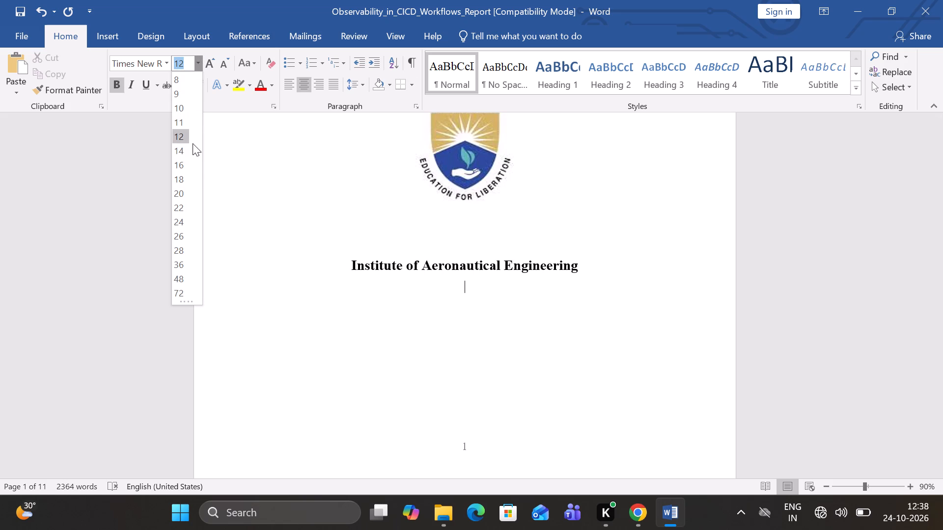
left_click(190, 161)
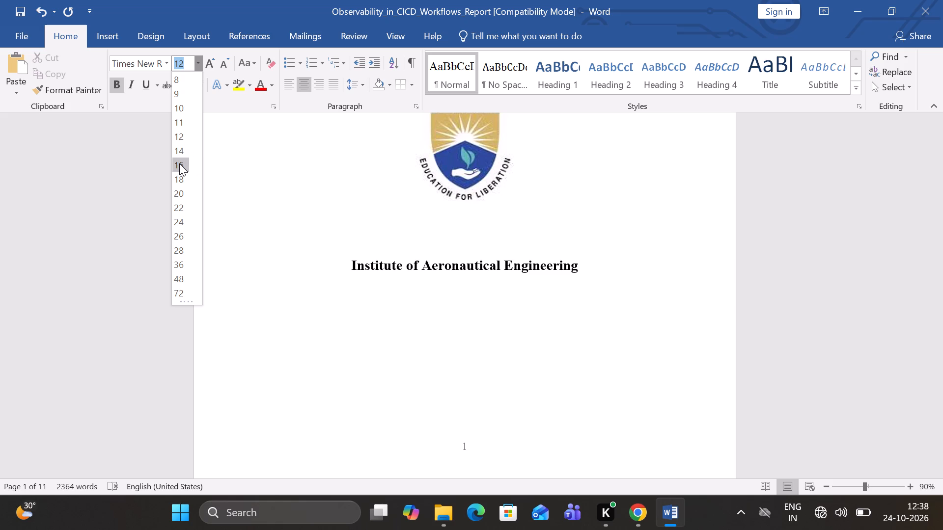
left_click(178, 163)
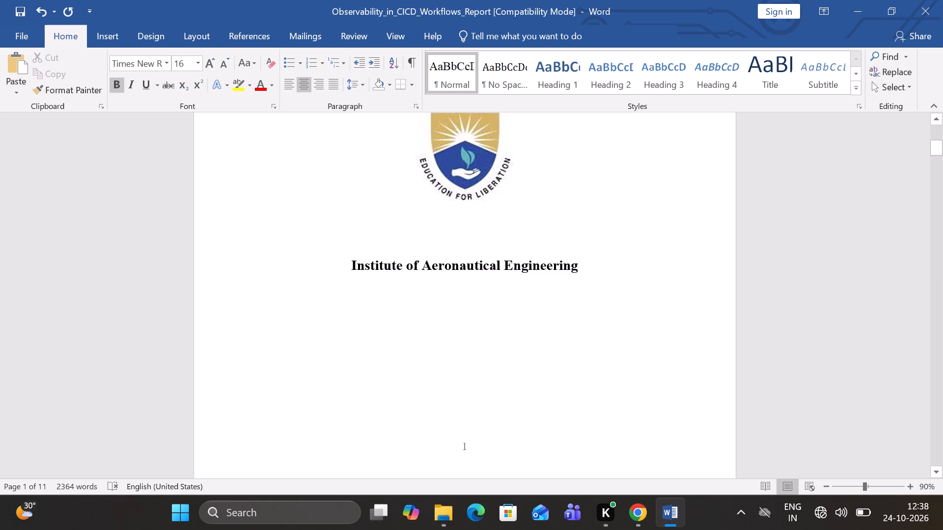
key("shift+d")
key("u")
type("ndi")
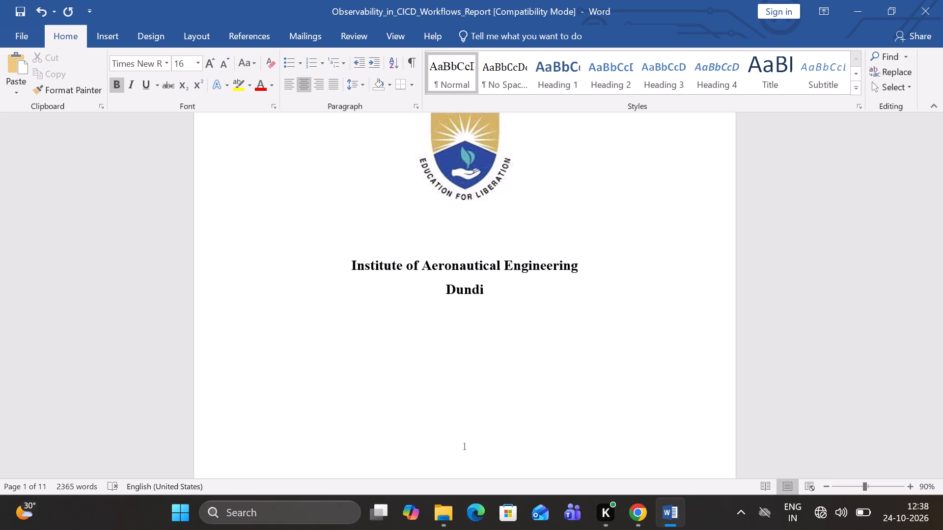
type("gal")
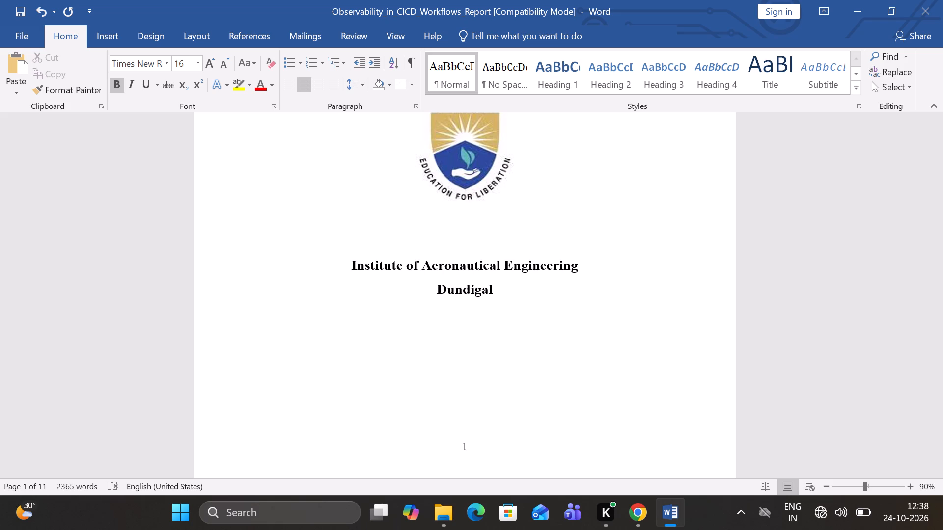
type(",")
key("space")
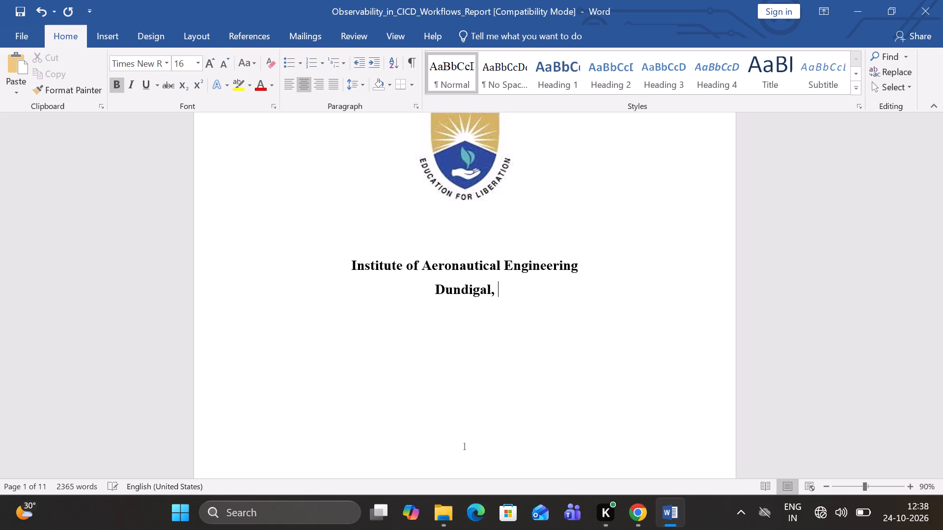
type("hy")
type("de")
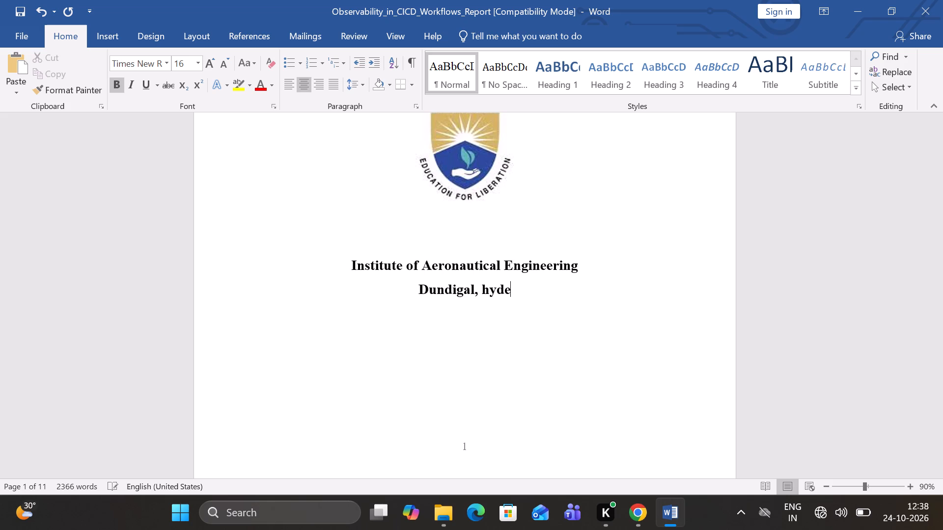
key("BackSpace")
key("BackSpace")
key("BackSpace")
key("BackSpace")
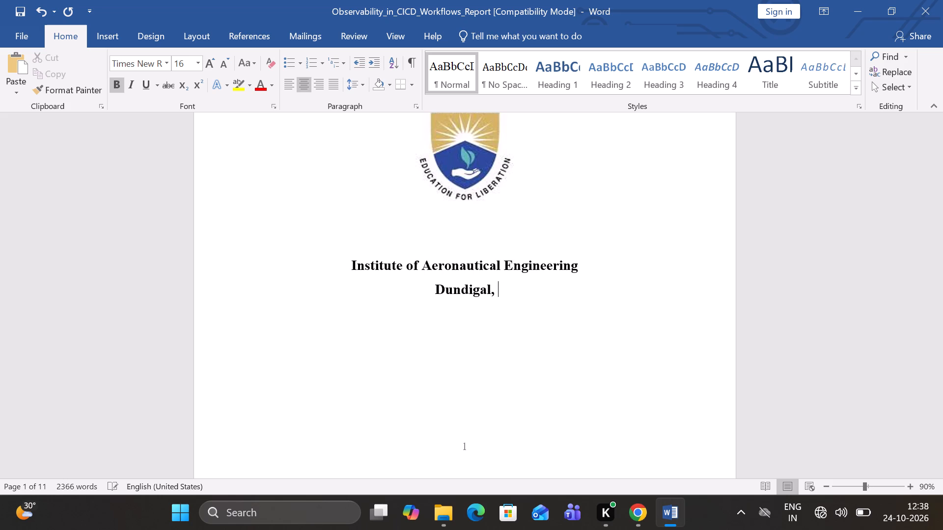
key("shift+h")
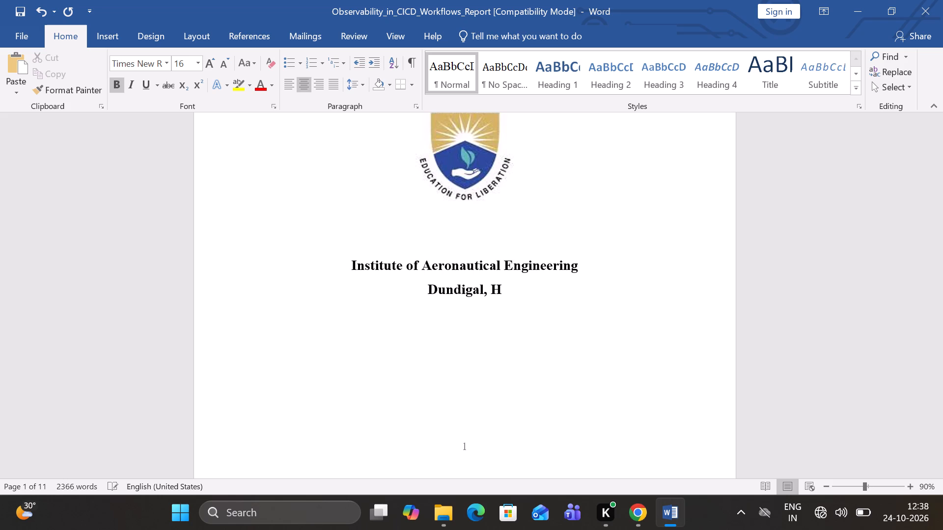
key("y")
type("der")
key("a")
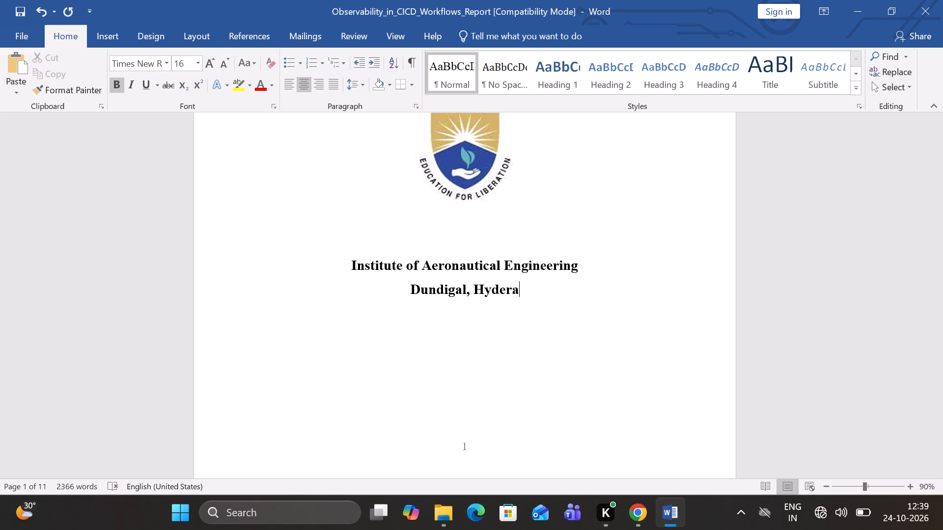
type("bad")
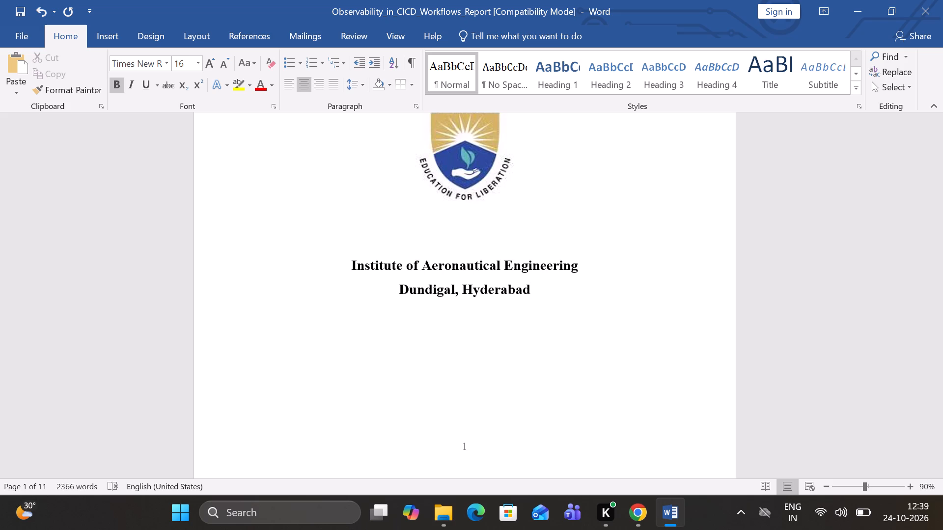
Review the layout of the finished cover page and the index page that follows it.
scroll(509, 405, "up", 3)
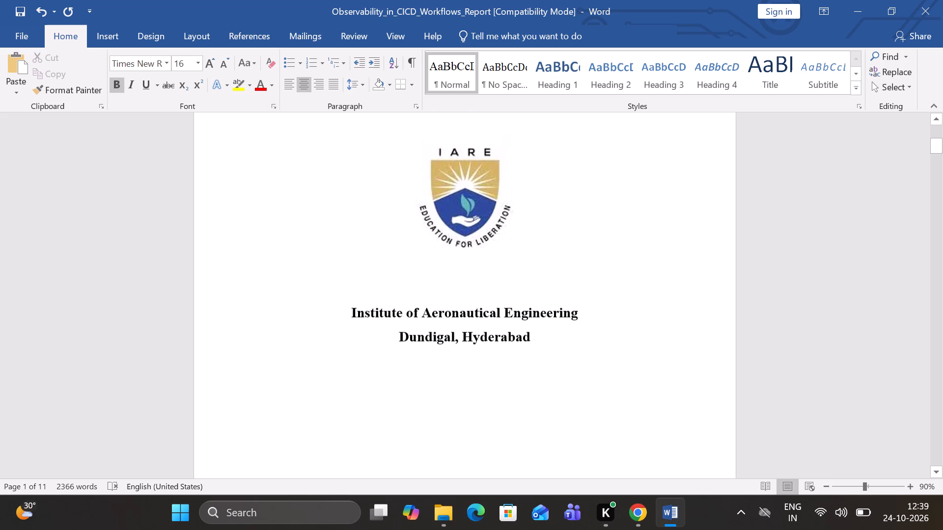
scroll(509, 405, "up", 2)
scroll(509, 405, "down", 1)
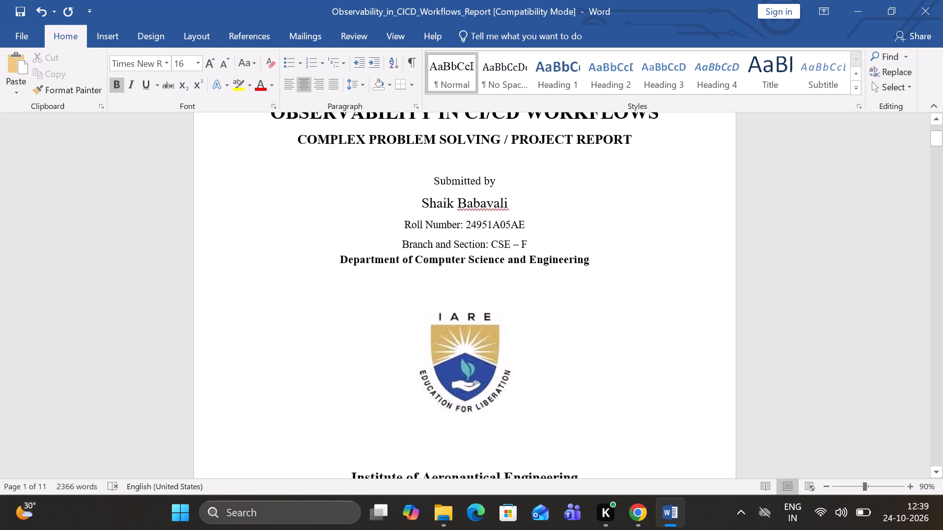
scroll(509, 405, "down", 2)
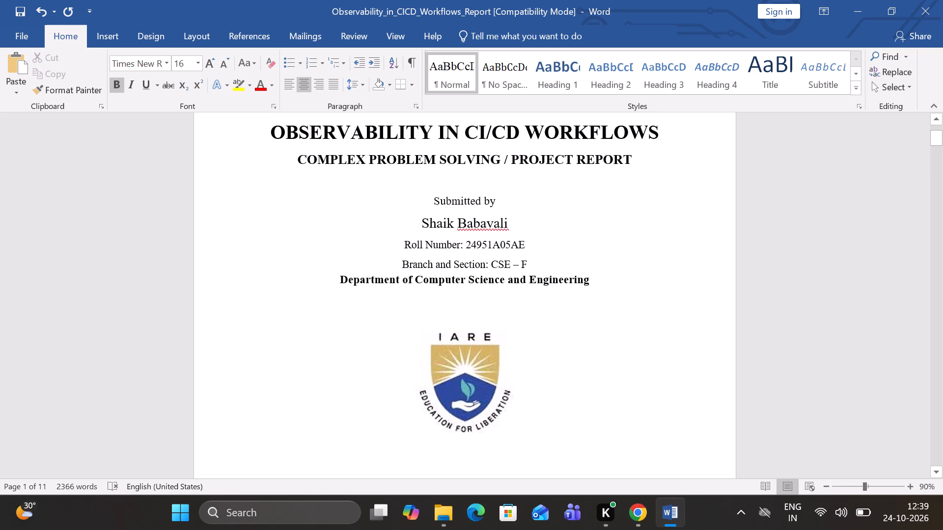
scroll(509, 405, "down", 7)
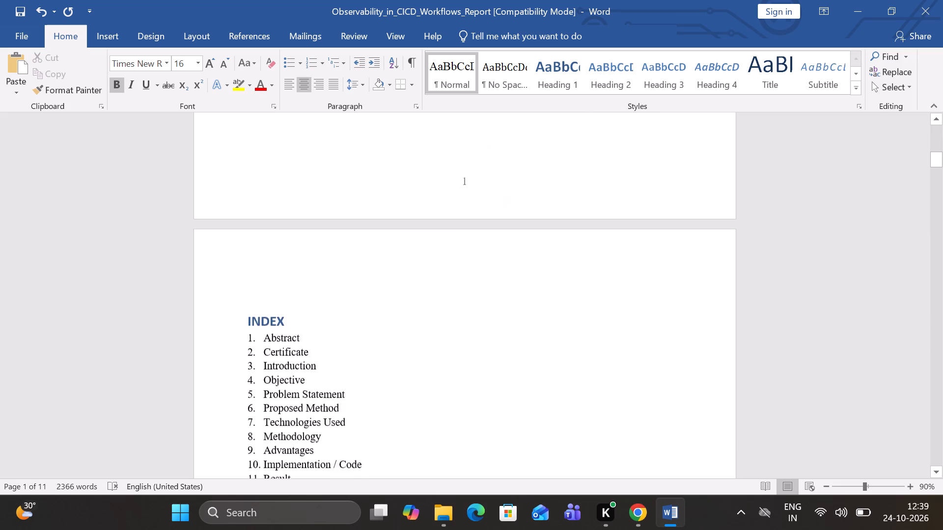
scroll(509, 405, "down", 4)
scroll(509, 405, "up", 7)
scroll(509, 405, "down", 5)
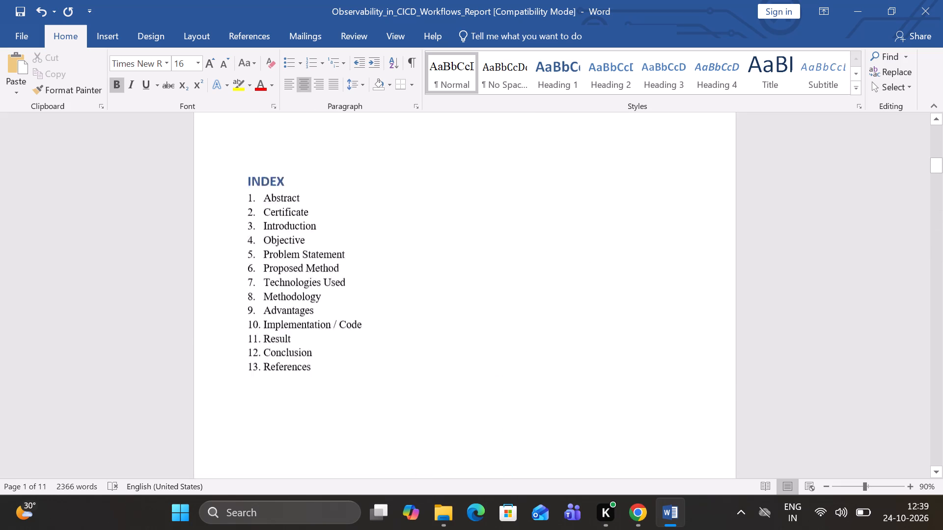
Delete the blank underline placeholder after "Date:" on the page 3 certificate.
scroll(509, 405, "right", 1)
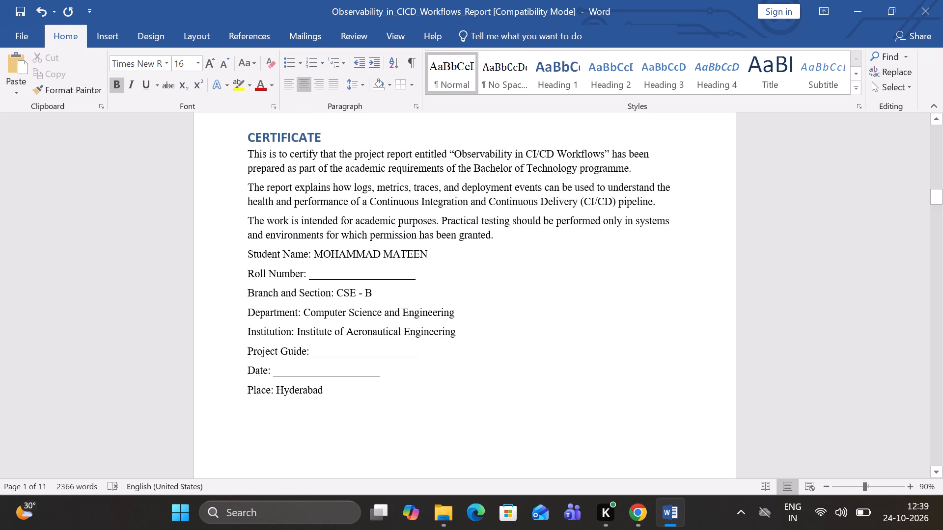
left_click(403, 382)
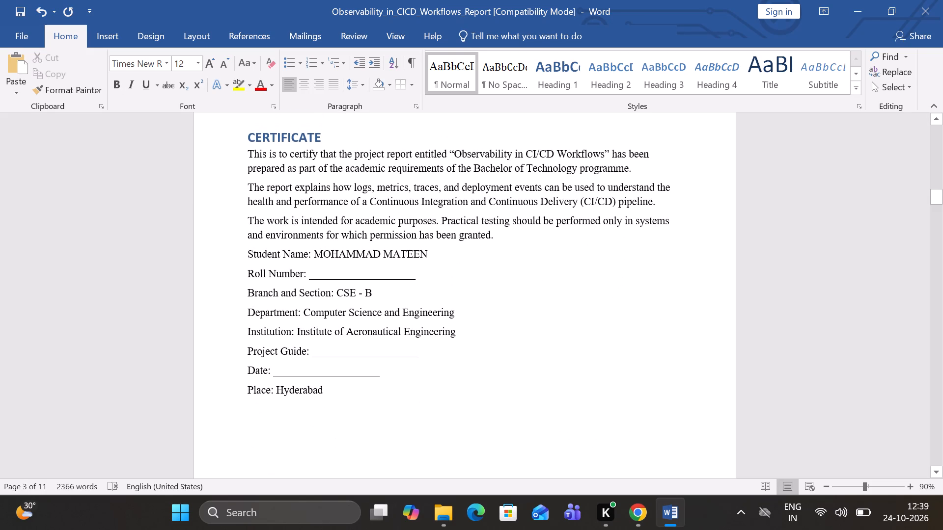
key("BackSpace")
key("BackSpace")
key("BackSpace")
key("BackSpace")
key("BackSpace")
key("BackSpace")
key("BackSpace")
key("BackSpace")
key("BackSpace")
key("BackSpace")
key("BackSpace")
key("BackSpace")
key("BackSpace")
key("BackSpace")
key("BackSpace")
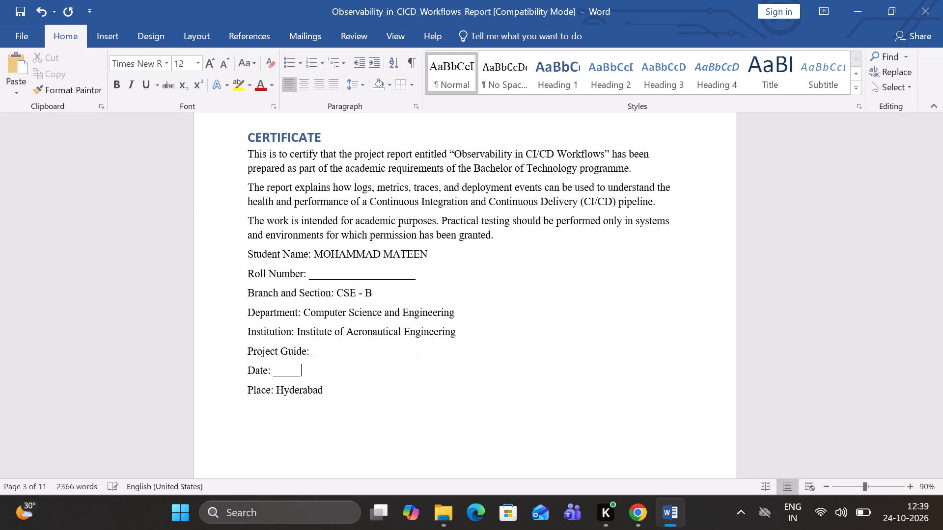
key("BackSpace")
key("BackSpace")
key("BackSpace")
key("BackSpace")
key("BackSpace")
Enter the date 24/10/2026 after "Date:" on the certificate.
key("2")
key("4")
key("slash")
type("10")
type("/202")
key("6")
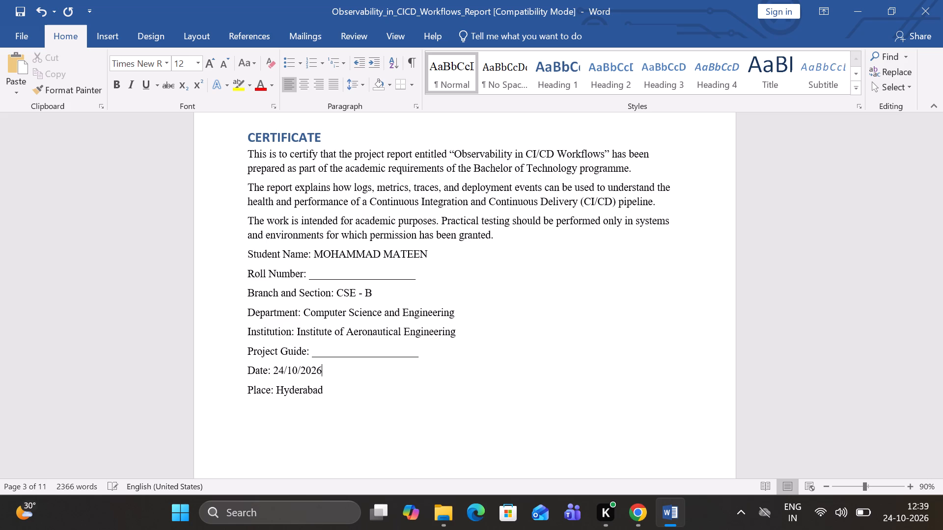
Delete the entire "Project Guide:" line, including its blank underline, from the certificate.
left_click(427, 357)
key("BackSpace")
key("BackSpace")
key("BackSpace")
key("BackSpace")
key("BackSpace")
key("BackSpace")
key("BackSpace")
key("BackSpace")
key("BackSpace")
key("BackSpace")
key("BackSpace")
key("BackSpace")
key("BackSpace")
key("BackSpace")
key("BackSpace")
key("BackSpace")
key("BackSpace")
key("BackSpace")
key("BackSpace")
key("BackSpace")
key("BackSpace")
key("BackSpace")
key("BackSpace")
key("BackSpace")
key("BackSpace")
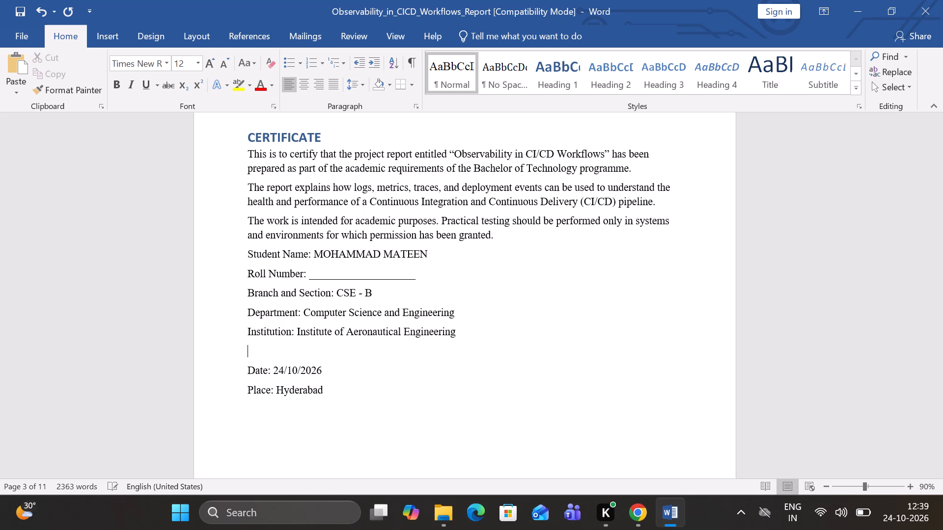
key("BackSpace")
Change the section letter on the "Branch and Section" line to F.
left_click(390, 291)
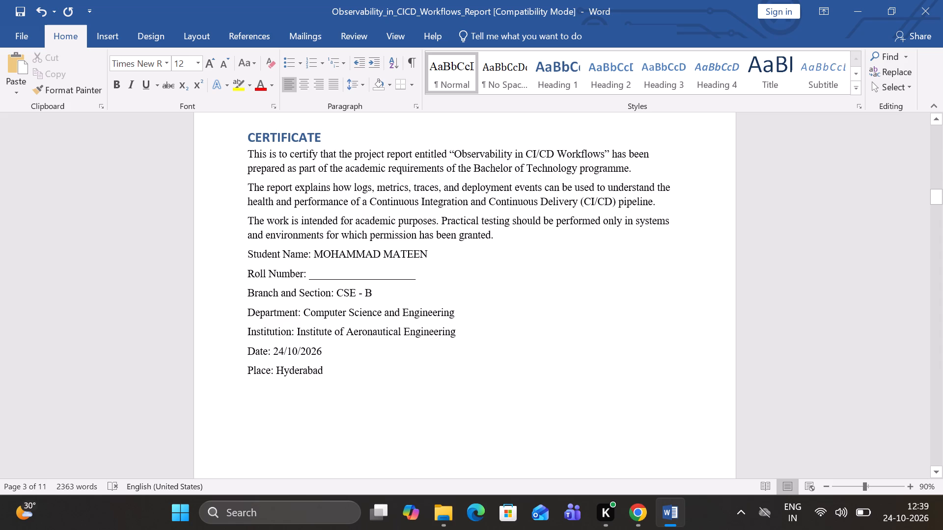
key("BackSpace")
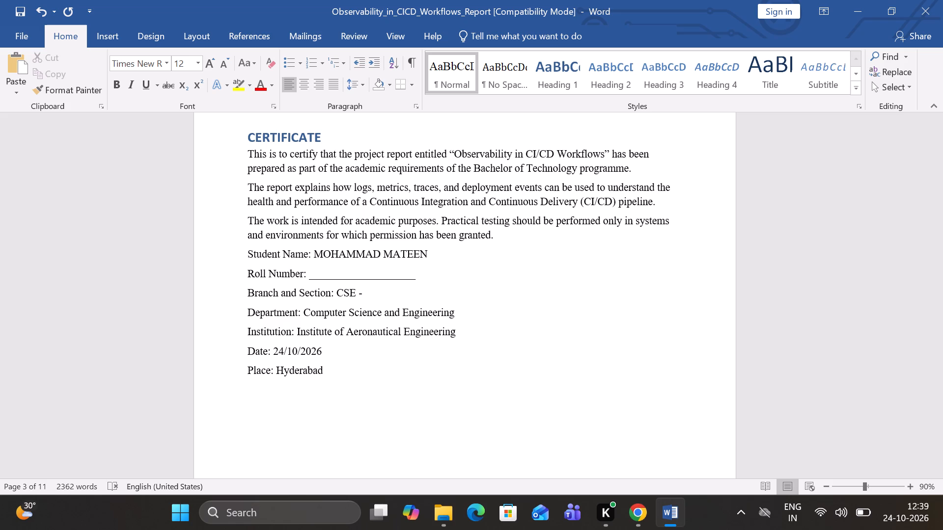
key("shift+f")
Delete the blank underline placeholder and the colon after "Roll Number" on the certificate.
left_click(415, 279)
key("BackSpace")
key("BackSpace")
key("BackSpace")
key("BackSpace")
key("BackSpace")
key("BackSpace")
key("BackSpace")
key("BackSpace")
key("BackSpace")
key("BackSpace")
key("BackSpace")
key("BackSpace")
key("BackSpace")
key("BackSpace")
key("BackSpace")
key("BackSpace")
key("BackSpace")
key("BackSpace")
key("BackSpace")
key("BackSpace")
key("BackSpace")
Put a colon back after "Roll Number", with a space before and after it.
key("ctrl+semicolon")
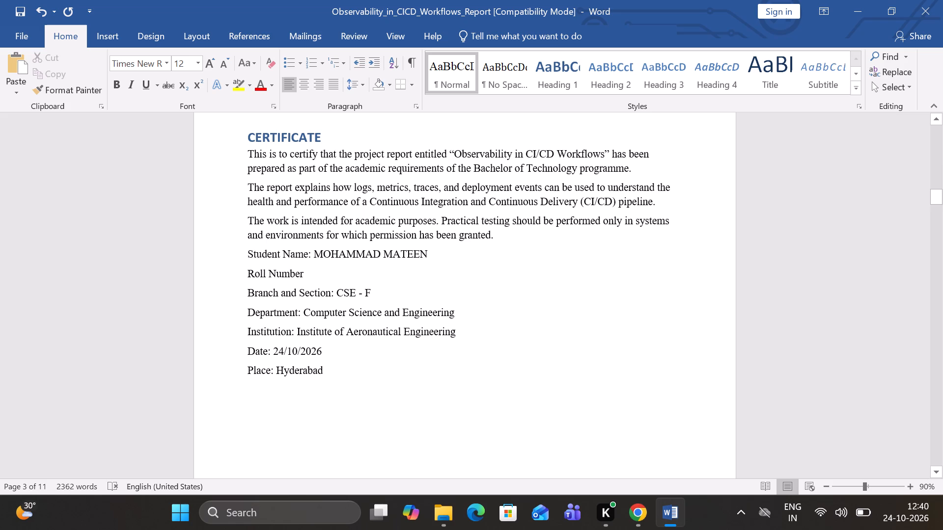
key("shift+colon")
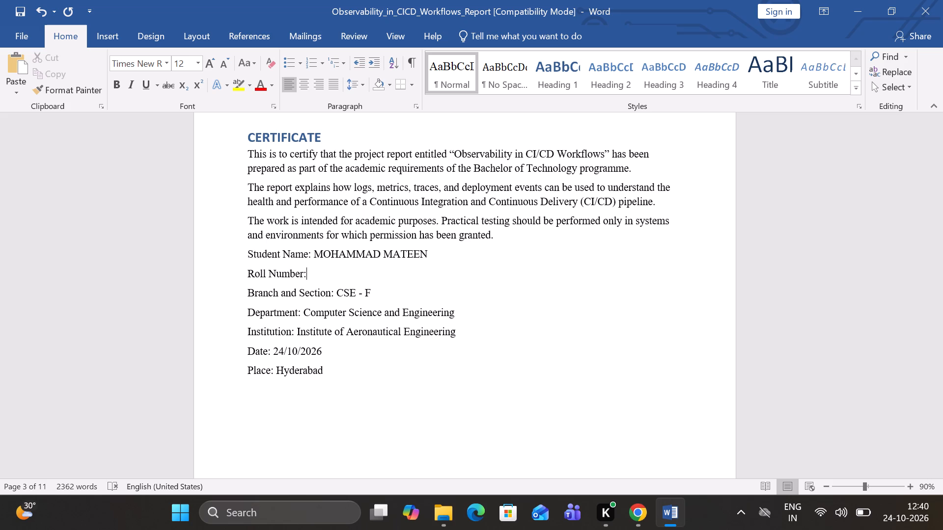
key("Left")
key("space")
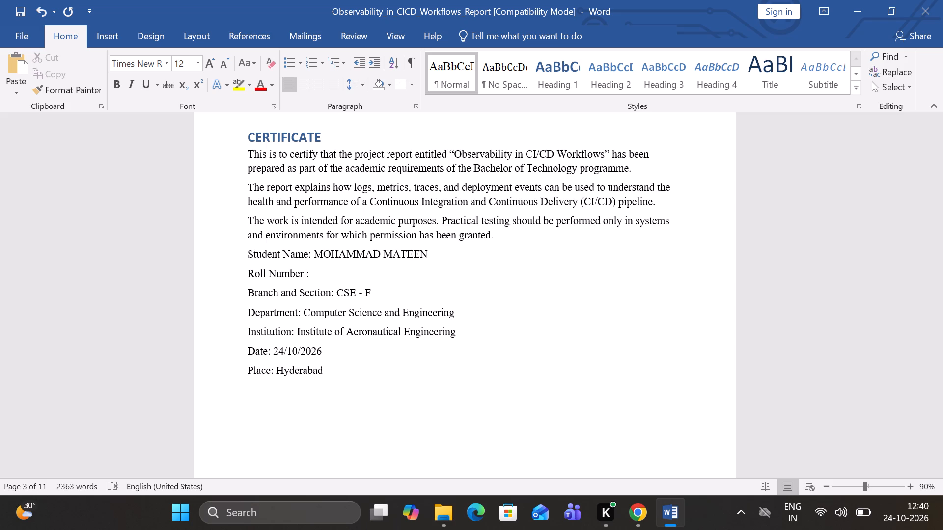
left_click(425, 263)
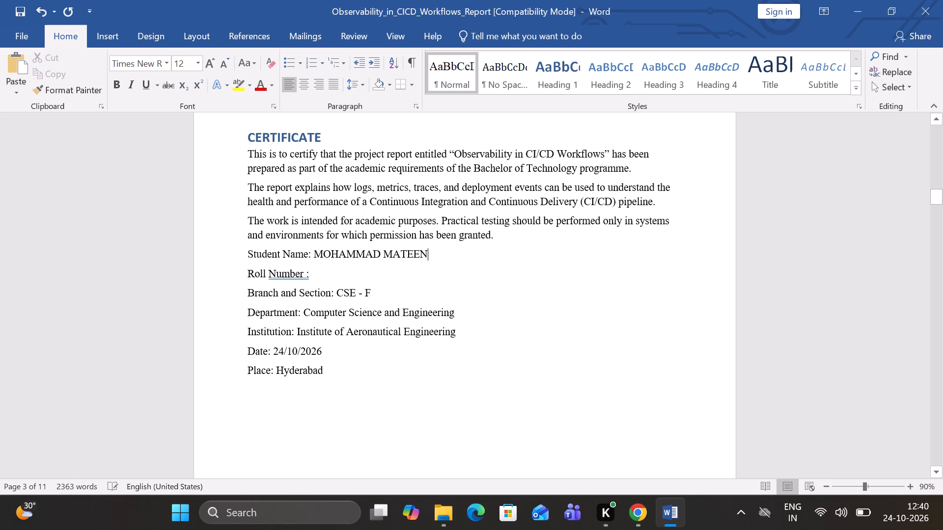
left_click(414, 273)
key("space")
left_click(438, 287)
left_click(401, 369)
left_click(319, 275)
key("BackSpace")
key("BackSpace")
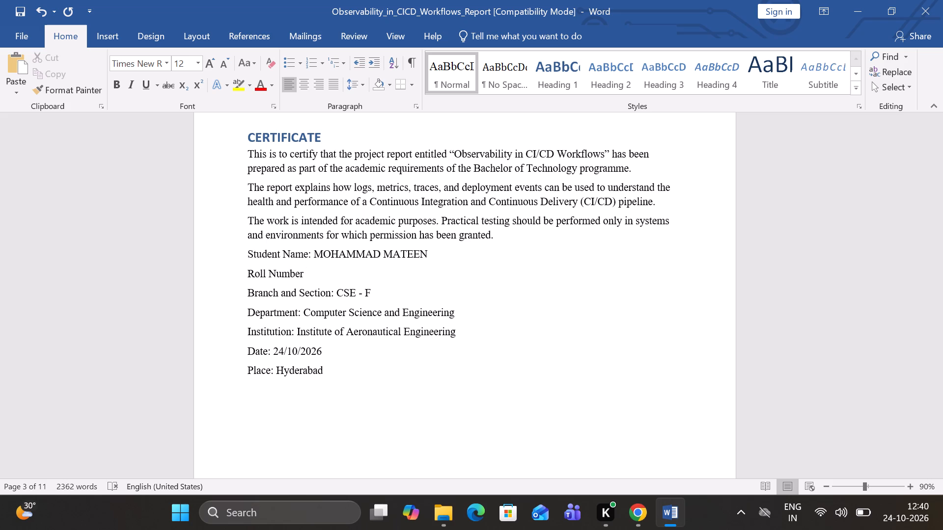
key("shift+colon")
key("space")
Enter the student's roll number after the "Roll Number :" label.
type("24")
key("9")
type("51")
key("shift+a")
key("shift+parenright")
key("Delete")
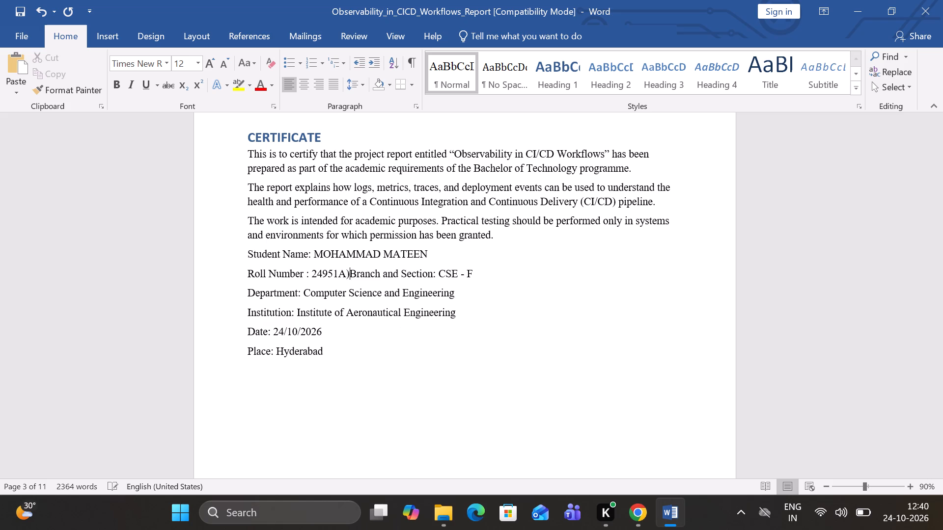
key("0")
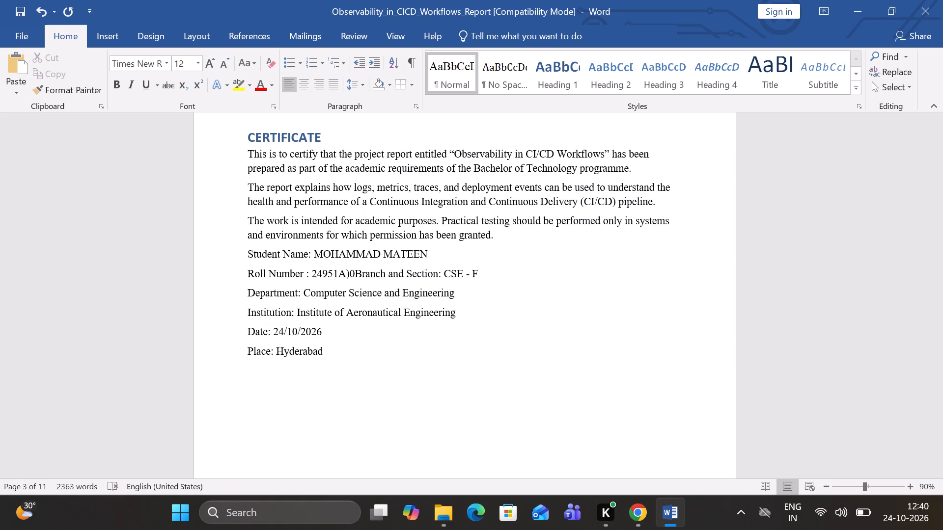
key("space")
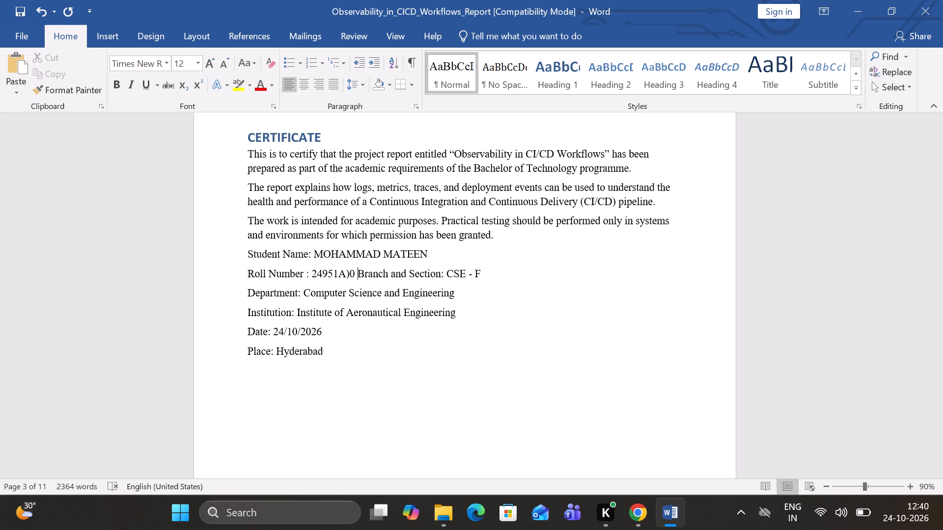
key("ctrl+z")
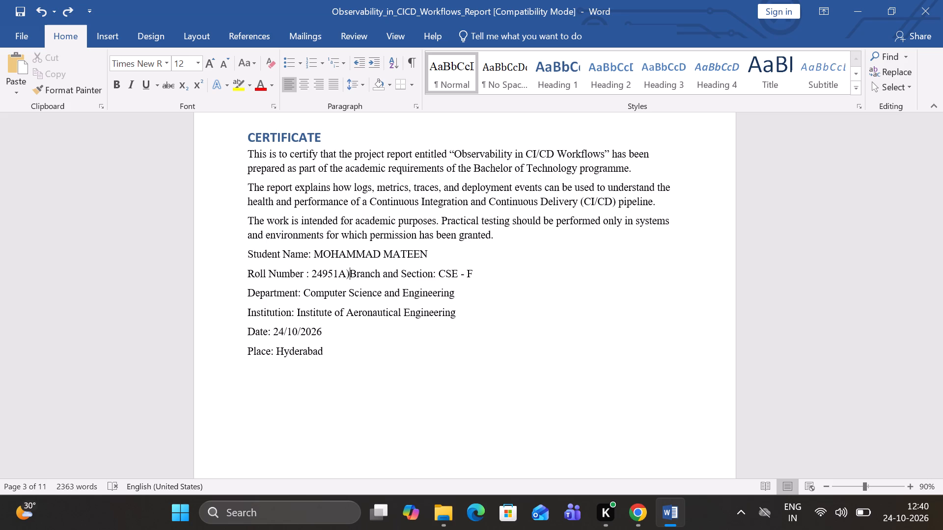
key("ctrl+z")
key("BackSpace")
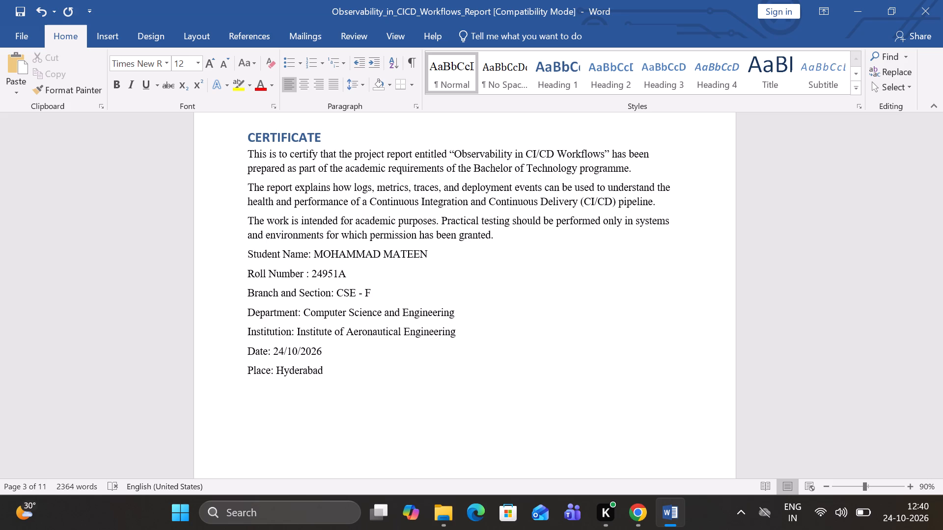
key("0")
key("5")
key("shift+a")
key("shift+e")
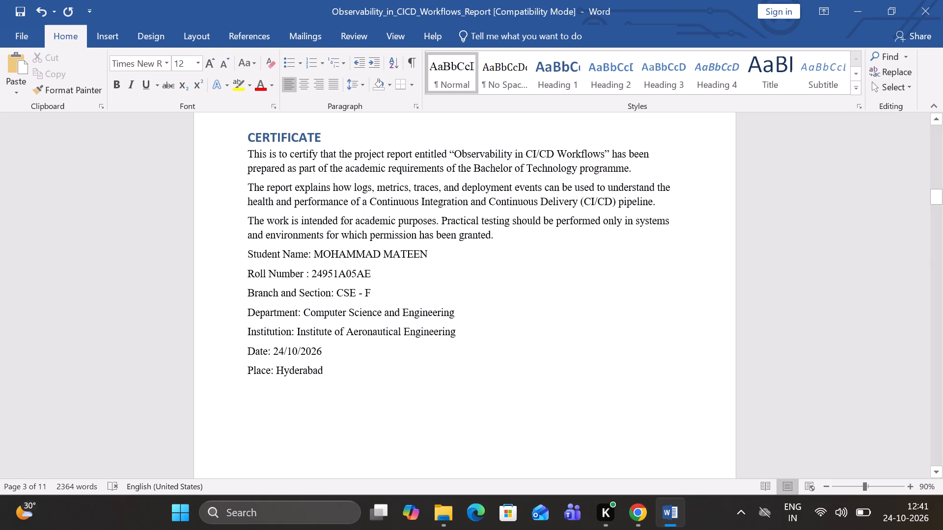
Delete the existing student name after the "Student Name:" label on the certificate page.
scroll(392, 297, "up", 1)
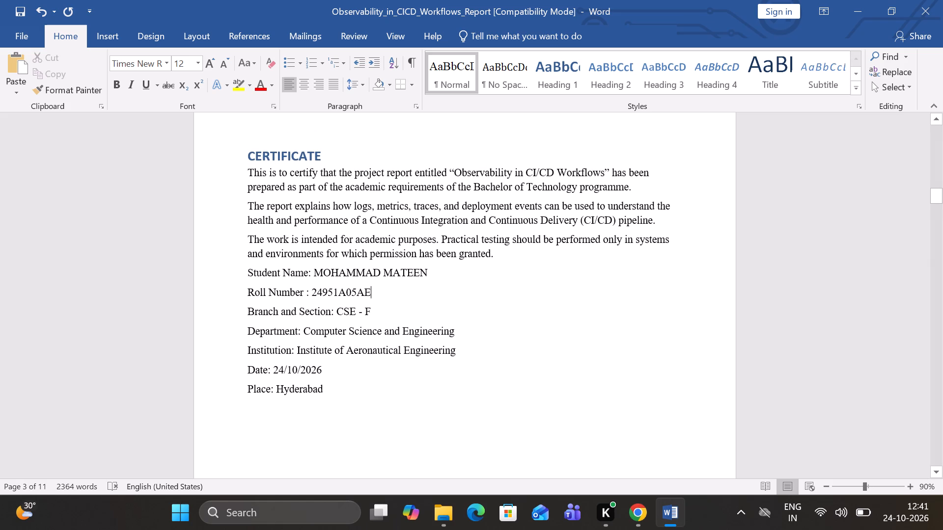
left_click(444, 275)
key("BackSpace")
key("BackSpace")
key("BackSpace")
key("BackSpace")
key("BackSpace")
key("BackSpace")
key("BackSpace")
key("BackSpace")
key("BackSpace")
key("BackSpace")
key("BackSpace")
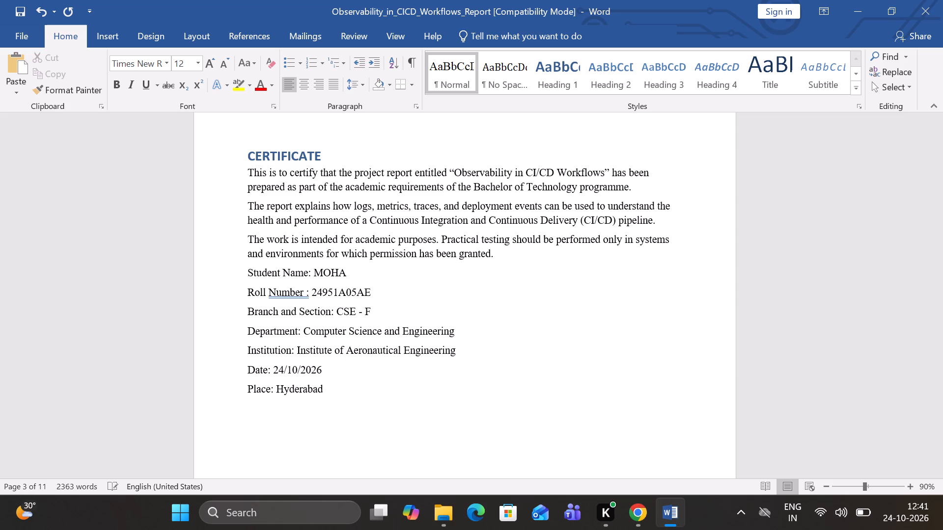
left_click(310, 292)
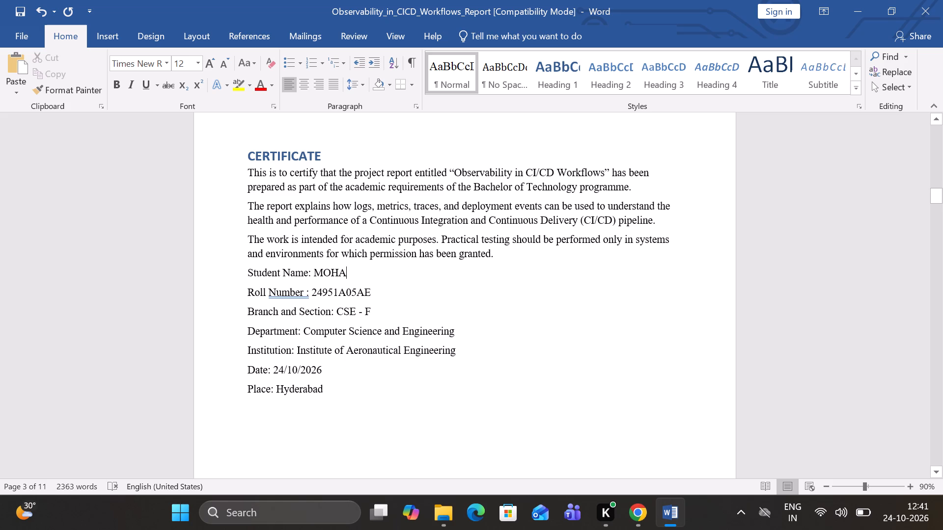
left_click(392, 270)
key("BackSpace")
key("BackSpace")
key("BackSpace")
key("BackSpace")
Enter the new student's name after the "Student Name:" label in font size 16.
left_click(304, 293)
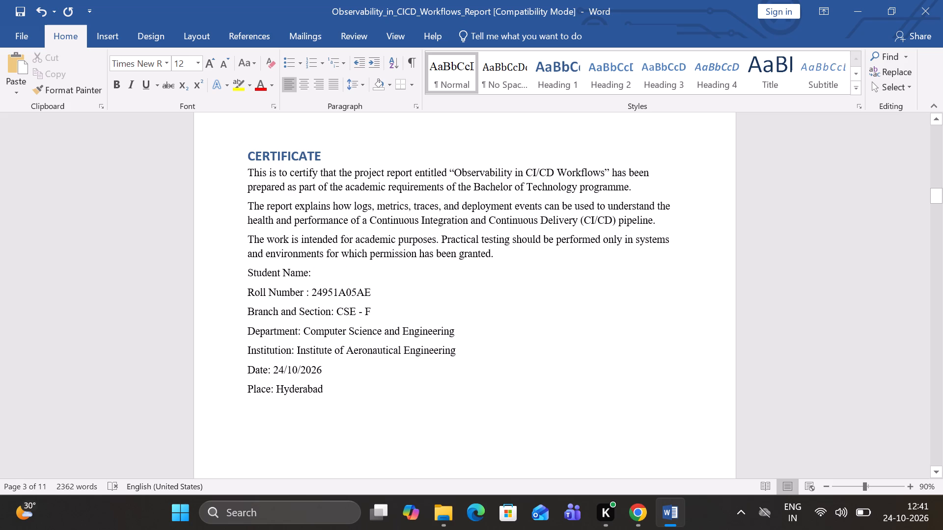
left_click(322, 270)
left_click(181, 60)
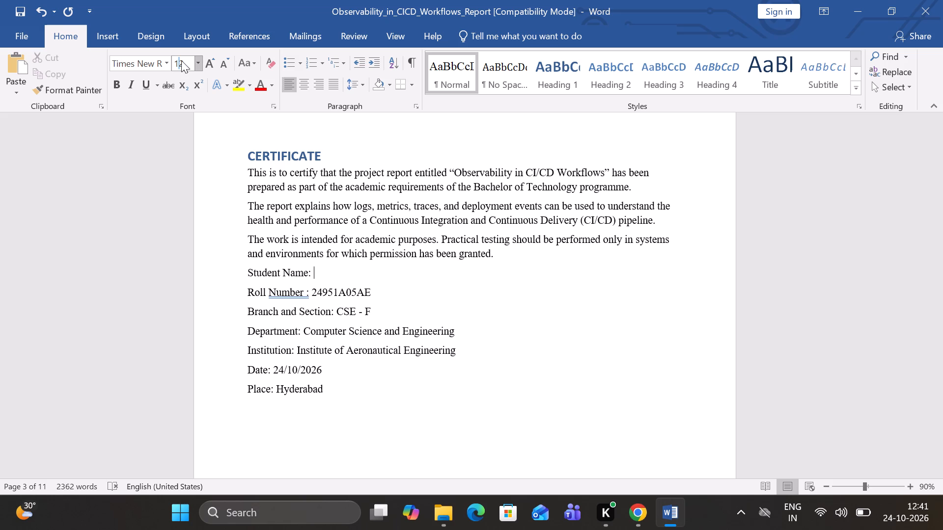
left_click(198, 67)
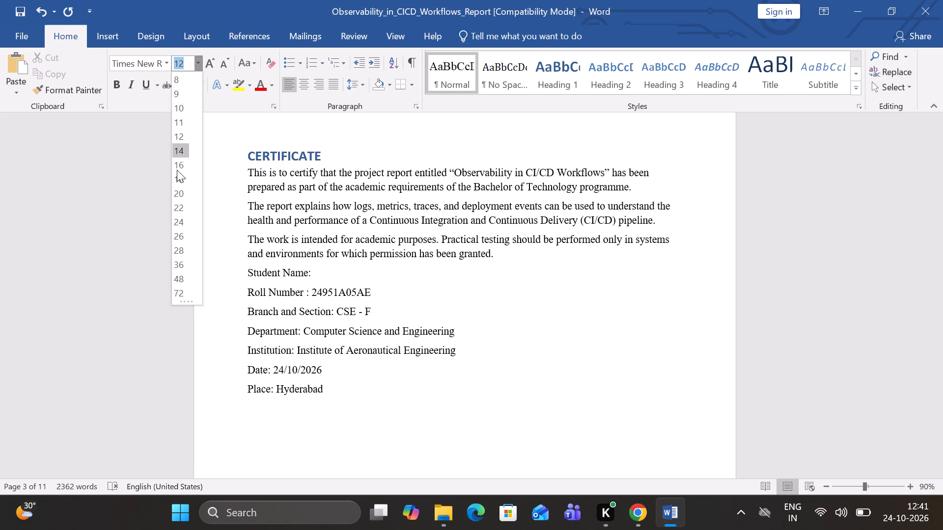
left_click(177, 170)
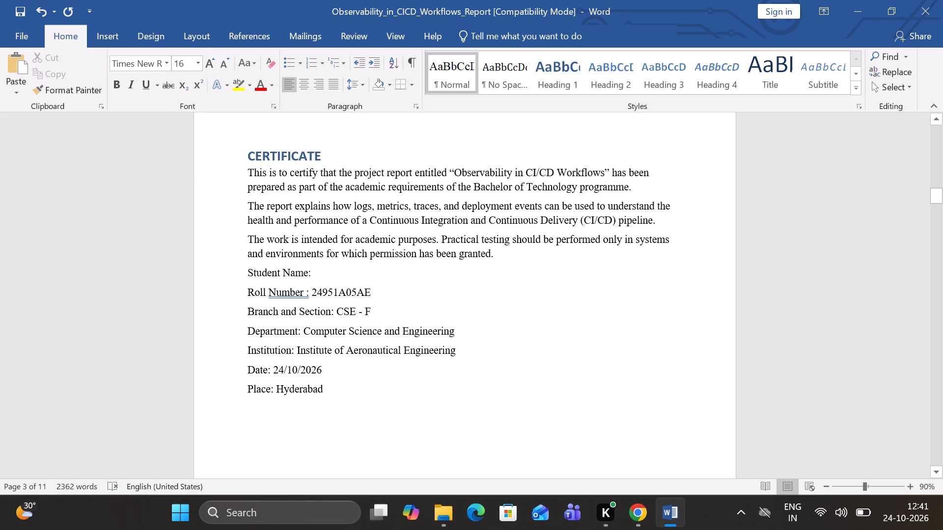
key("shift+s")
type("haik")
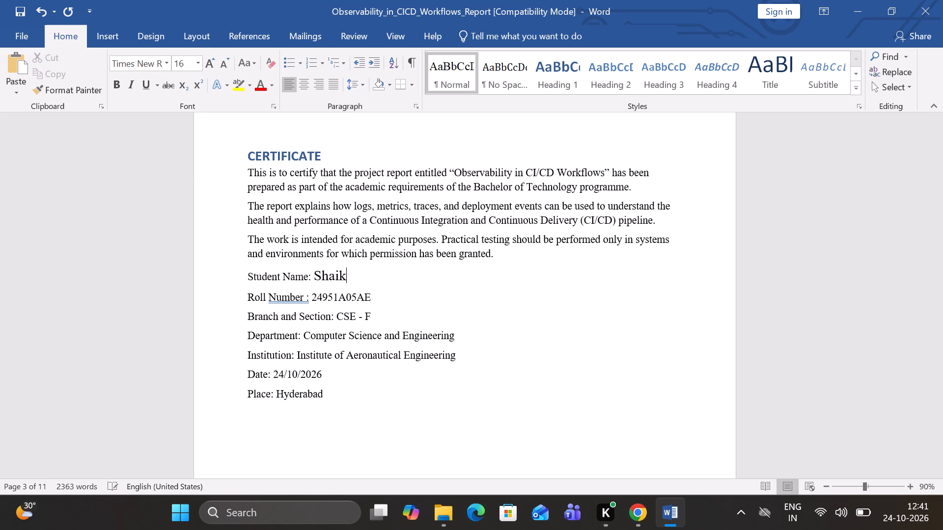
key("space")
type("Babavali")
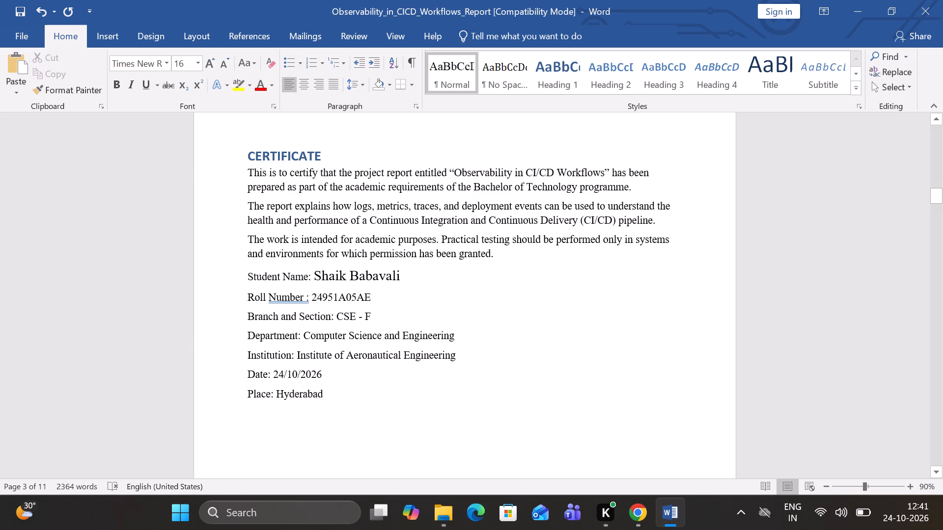
Go to the student details under the "2. CERTIFICATE" heading.
scroll(402, 352, "down", 8)
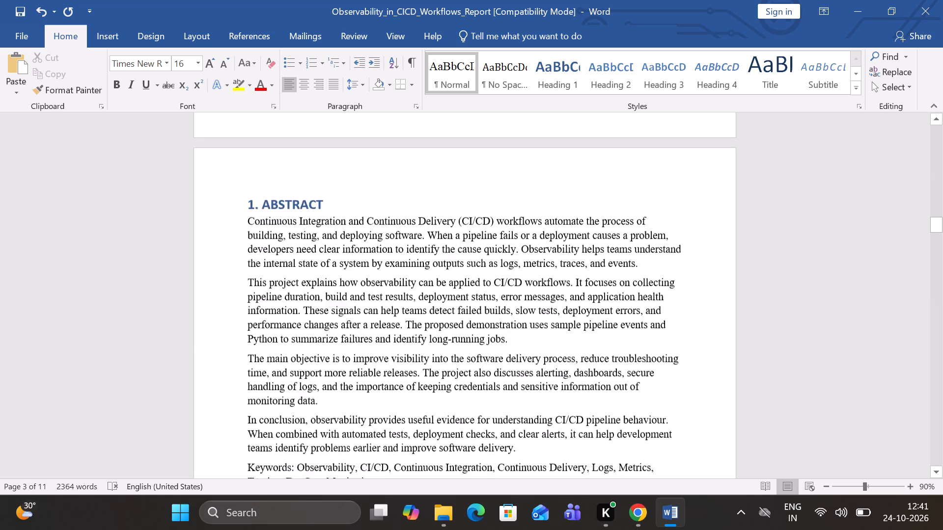
scroll(402, 352, "down", 3)
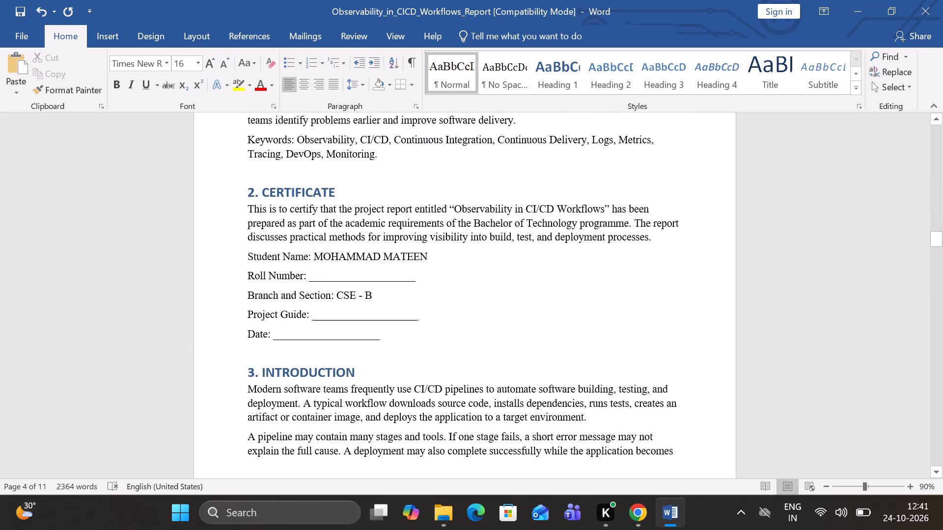
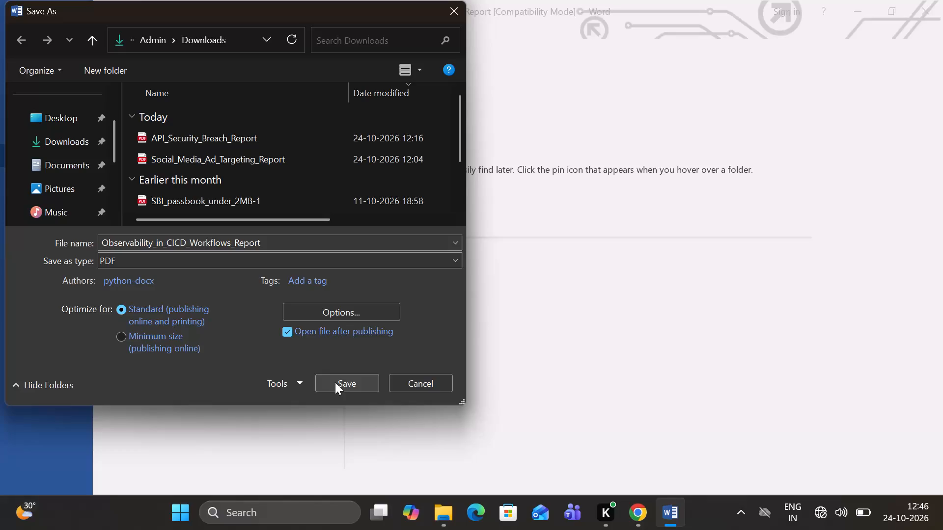
Save the report in Downloads as a PDF named Observability_in_CICD_Workflows_Report, optimized as Standard and opened after publishing.
left_click(335, 382)
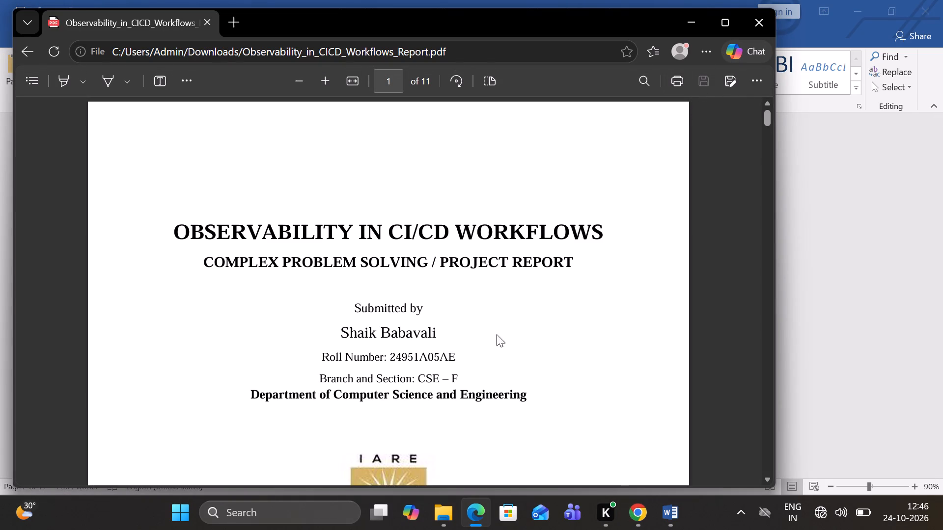
Review the exported PDF from the cover page through the abstract and the system design and algorithm sections, and close it.
scroll(473, 349, "down", 1)
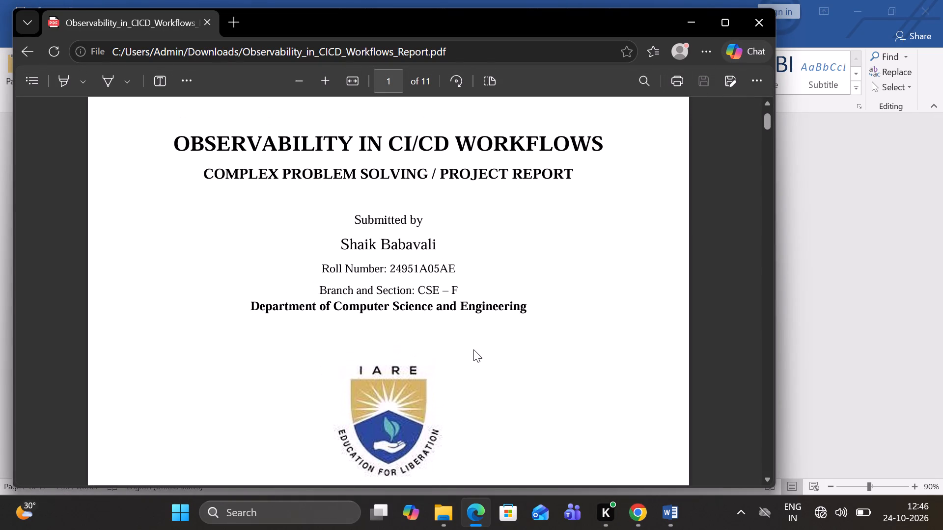
scroll(473, 349, "up", 1)
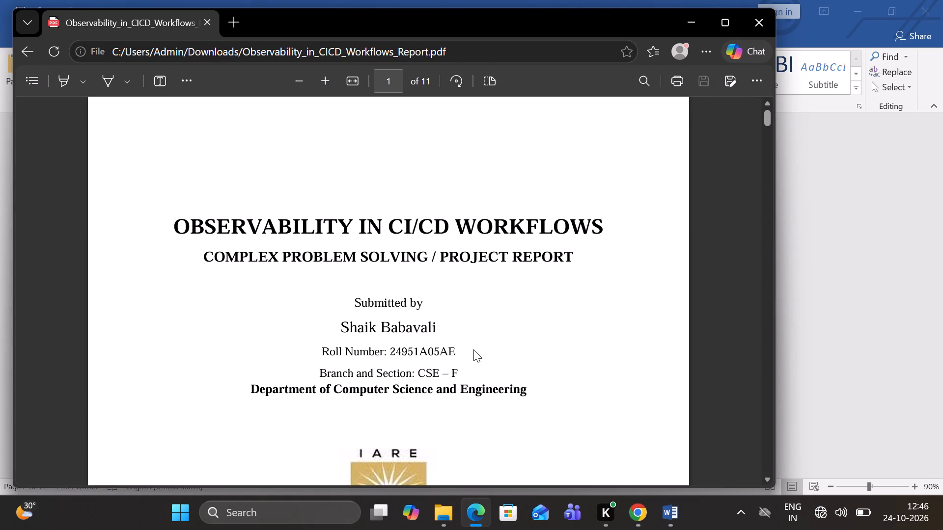
scroll(473, 349, "up", 1)
scroll(473, 349, "down", 2)
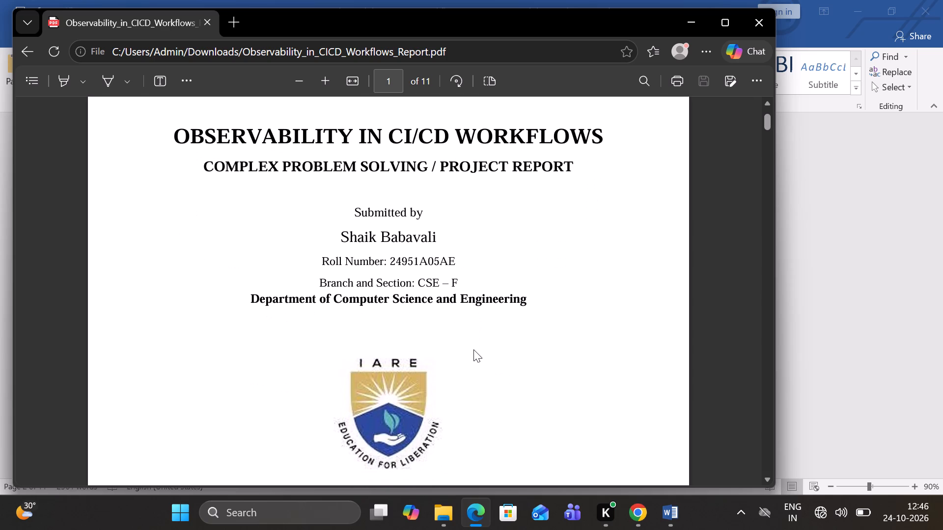
scroll(473, 349, "down", 2)
scroll(473, 349, "up", 2)
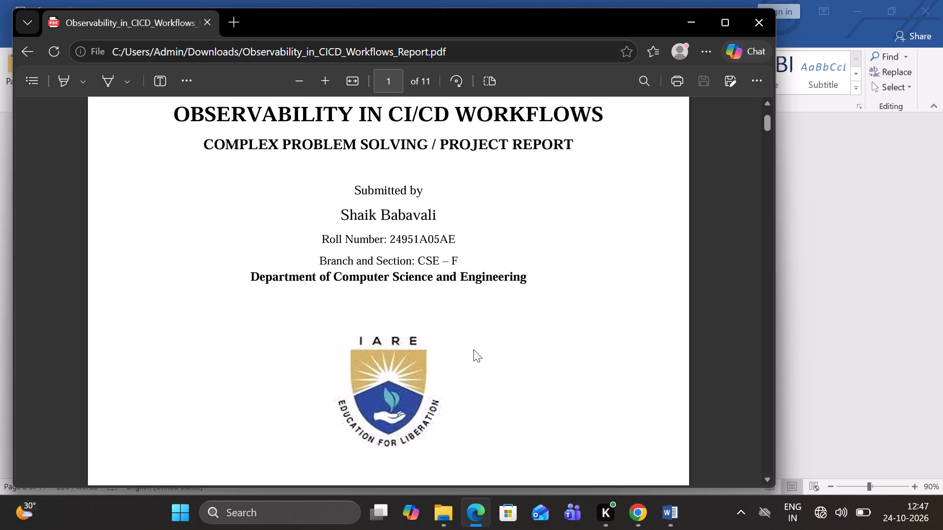
scroll(473, 349, "down", 1)
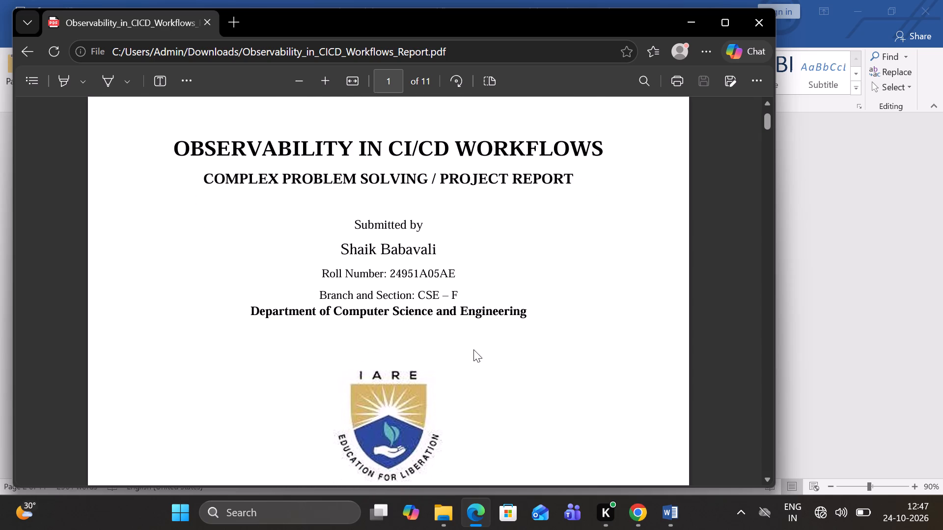
scroll(473, 349, "down", 2)
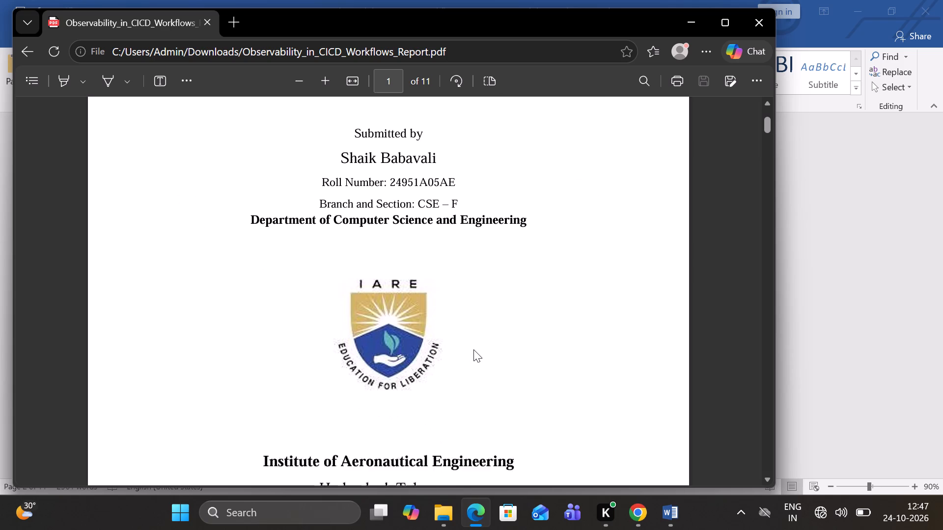
scroll(473, 349, "down", 5)
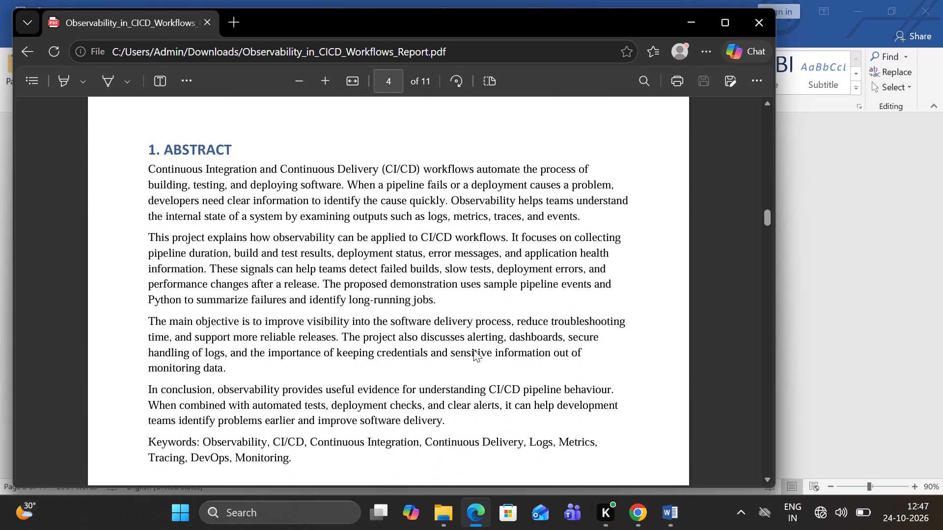
scroll(473, 349, "down", 2)
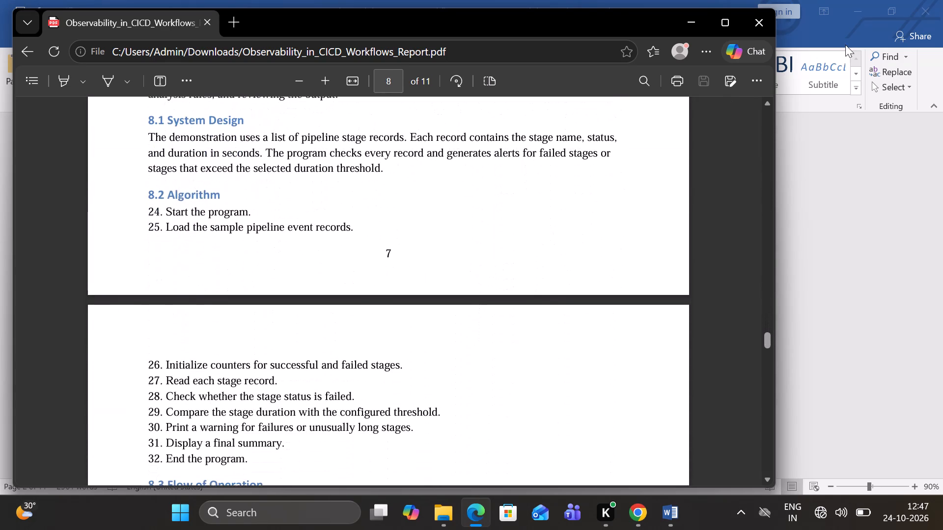
left_click(752, 24)
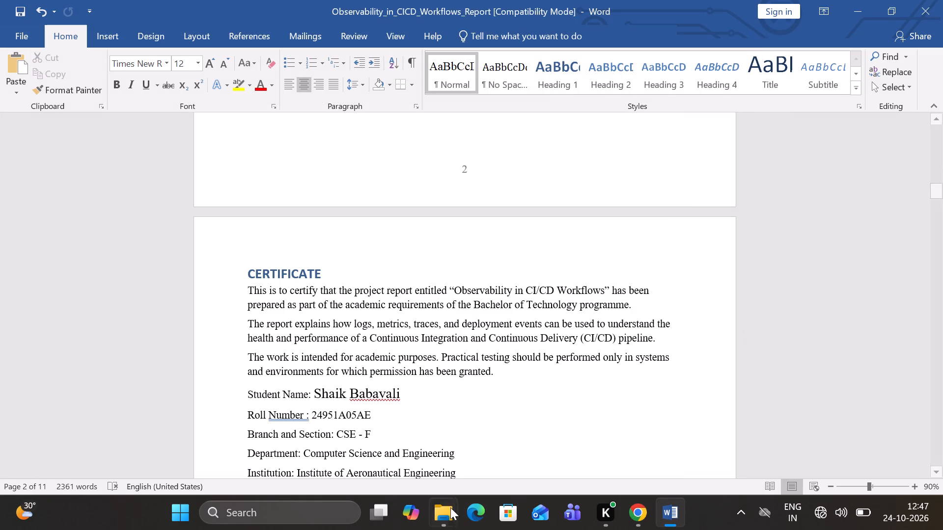
Switch to File Explorer and copy the Observability_in_CICD_Workflows_Report PDF from the Downloads folder.
left_click(446, 519)
left_click(412, 460)
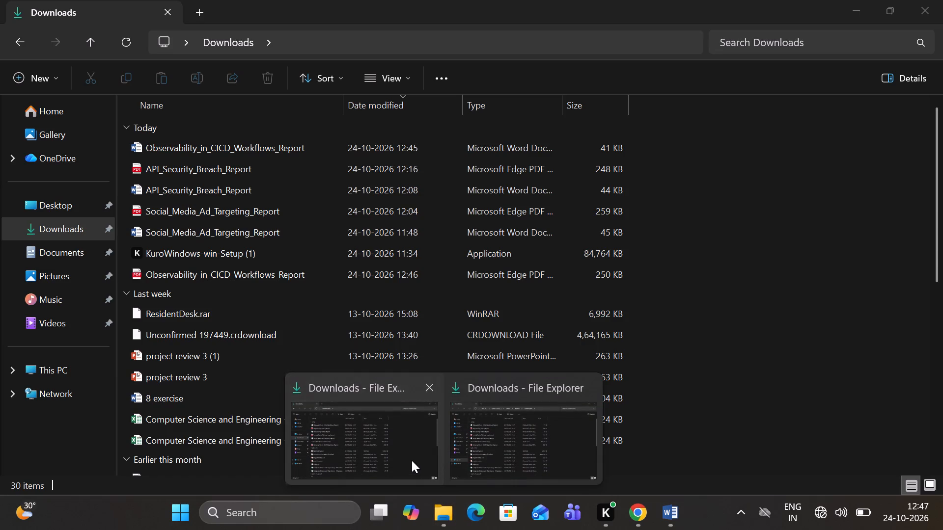
scroll(360, 351, "up", 3)
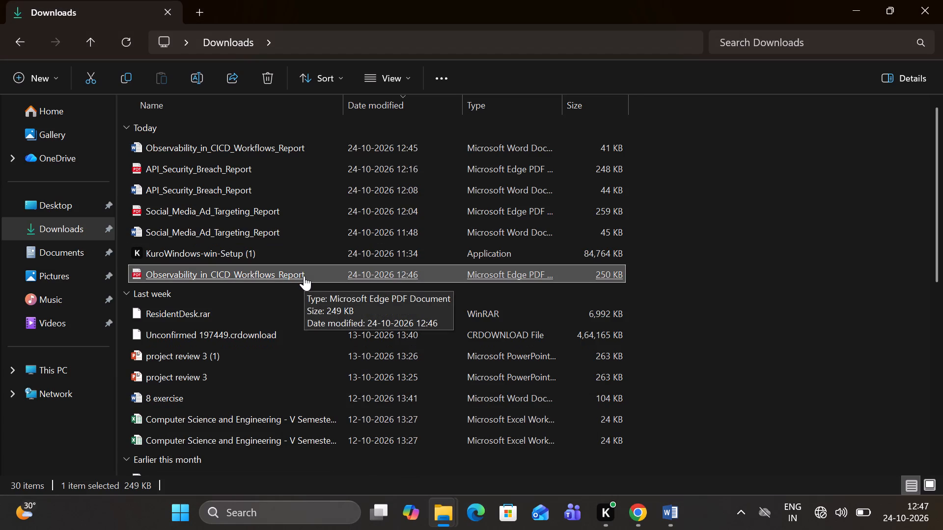
key("ctrl+c")
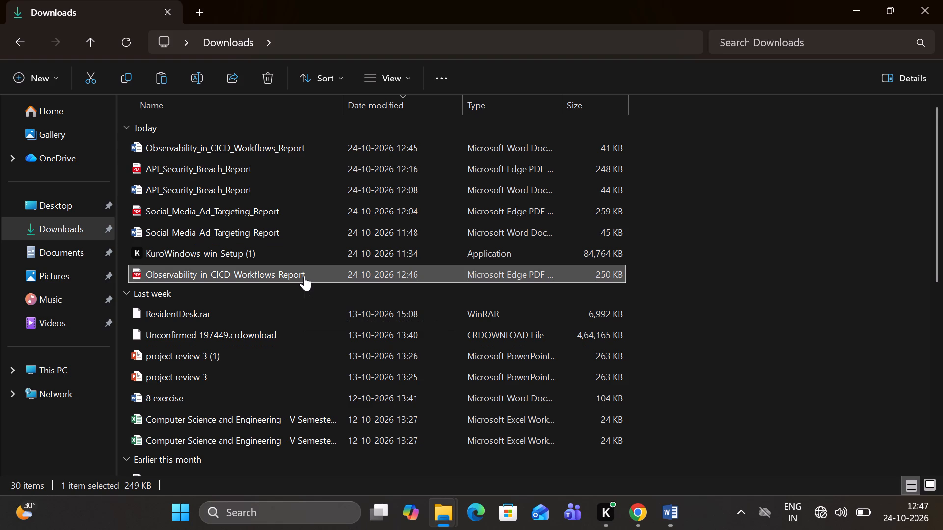
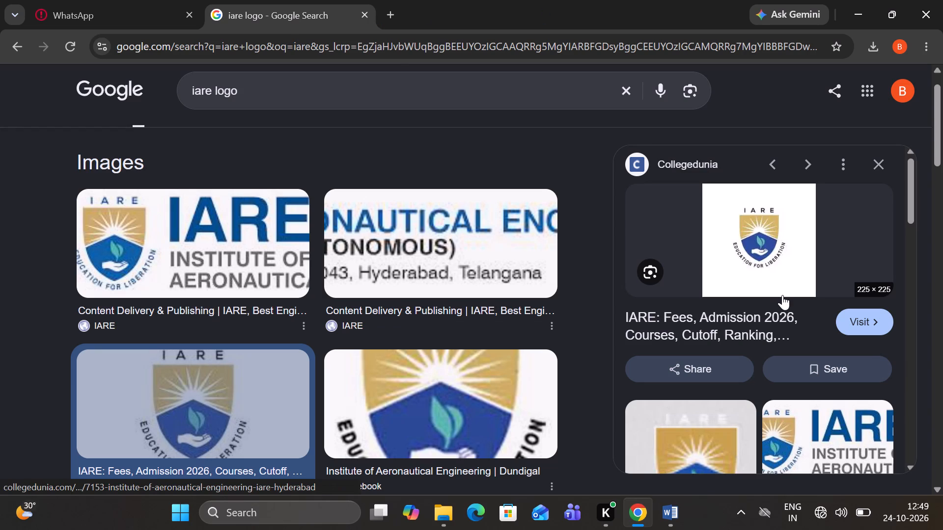
Copy the IARE logo from the Collegedunia image result and paste it above the institute name on the API_Security_Breach_Report cover page in Word.
right_click(787, 266)
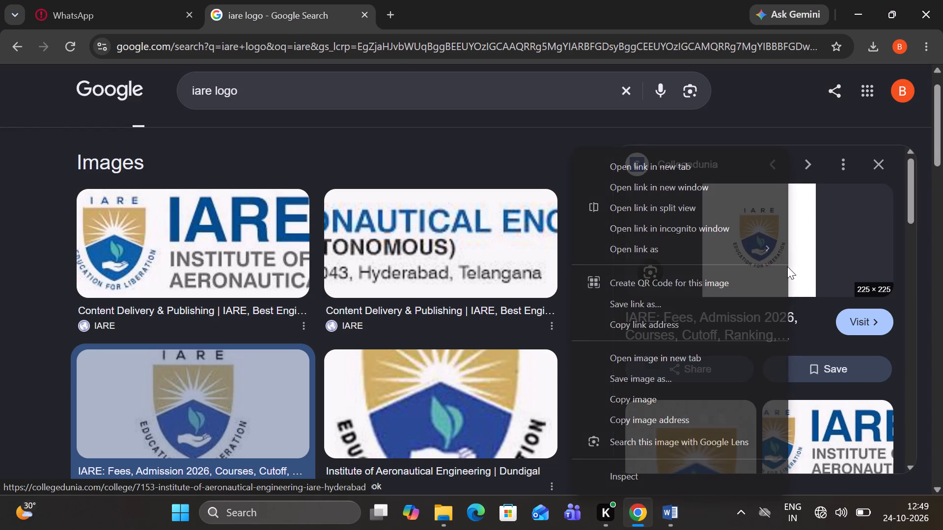
left_click(698, 395)
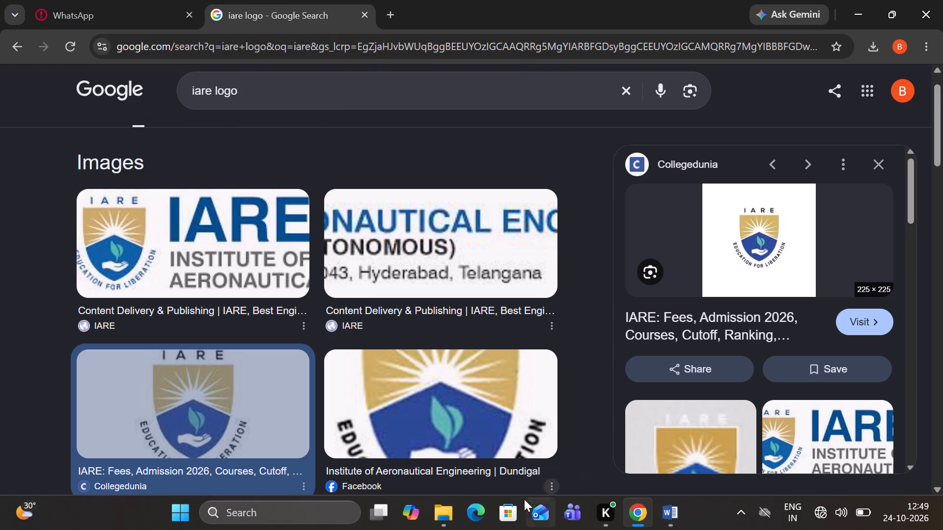
left_click(677, 509)
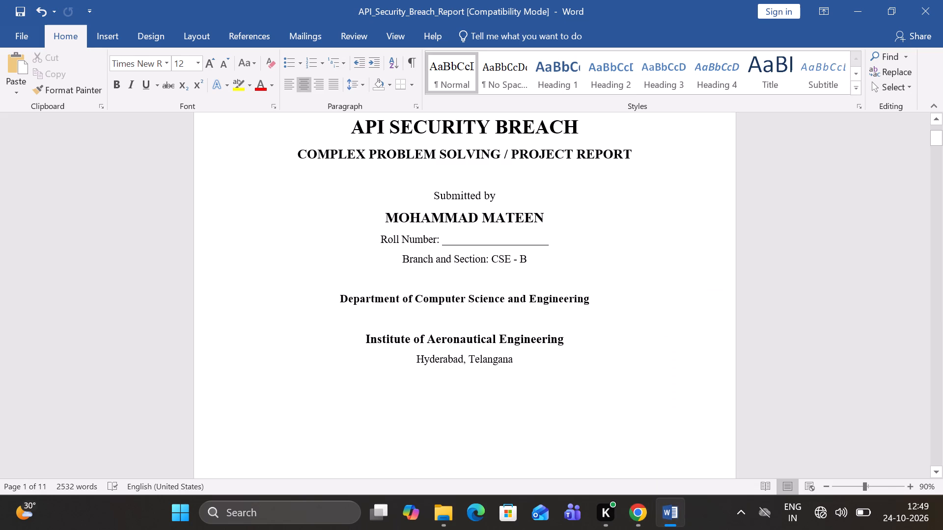
key("ctrl+v")
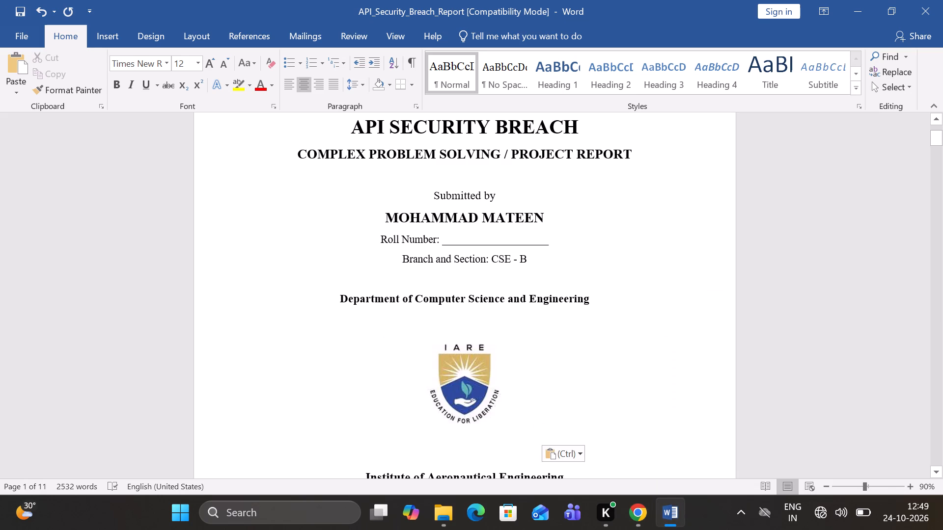
Stretch the pasted IARE logo slightly wider on the cover page, keeping its height.
left_click(422, 343)
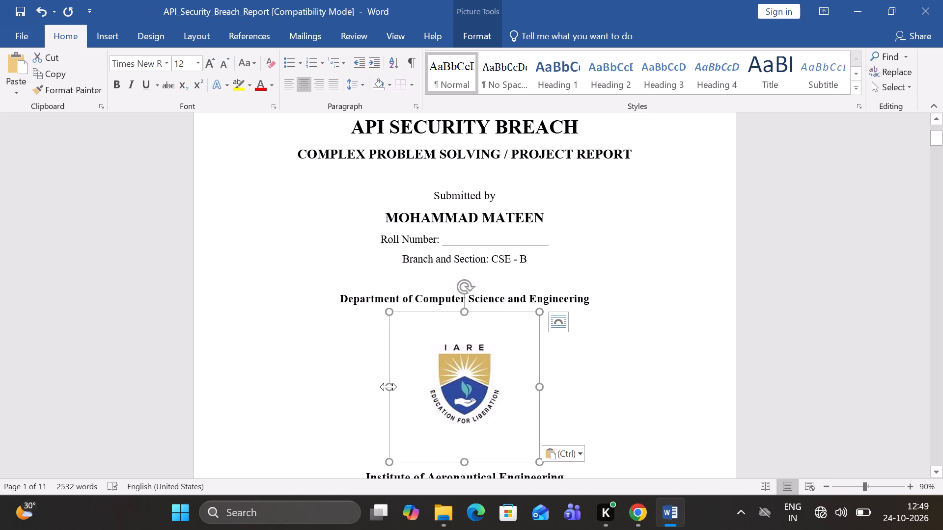
left_click_drag(389, 387, 352, 381)
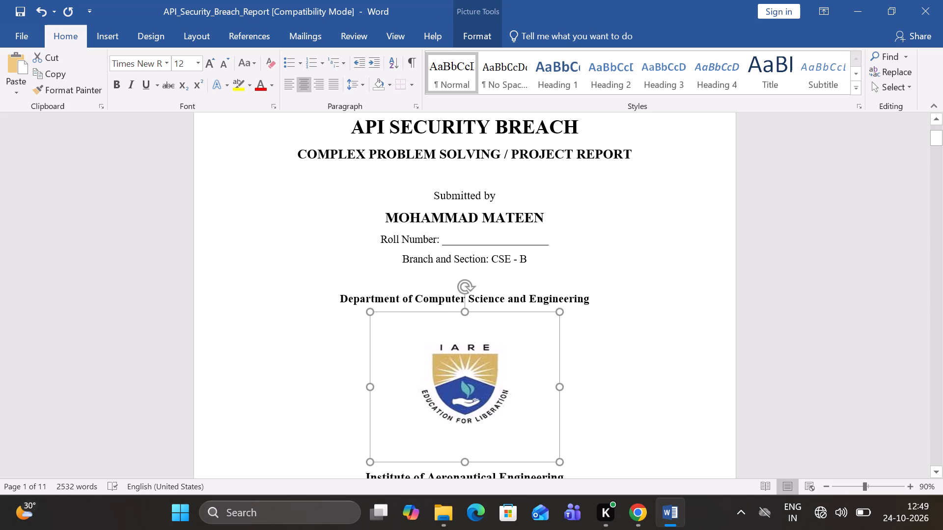
left_click_drag(352, 381, 356, 382)
scroll(356, 382, "down", 1)
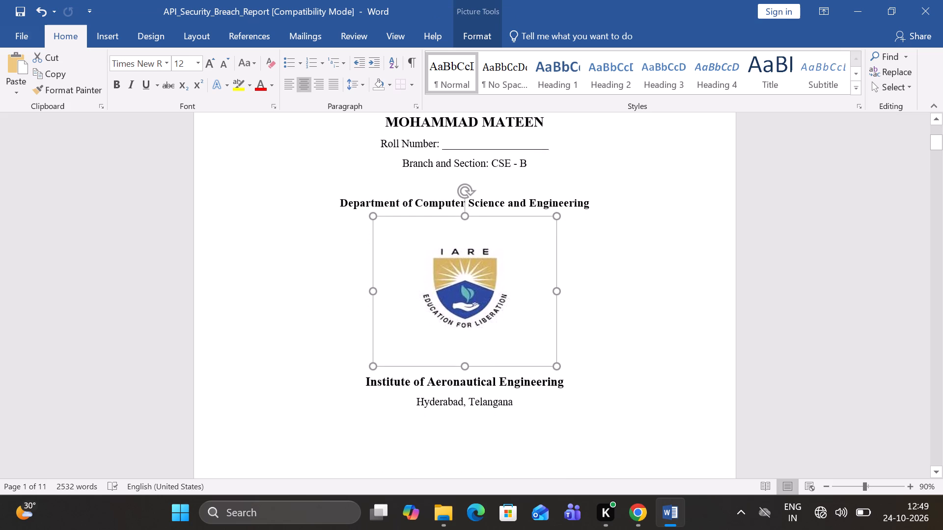
scroll(356, 382, "down", 1)
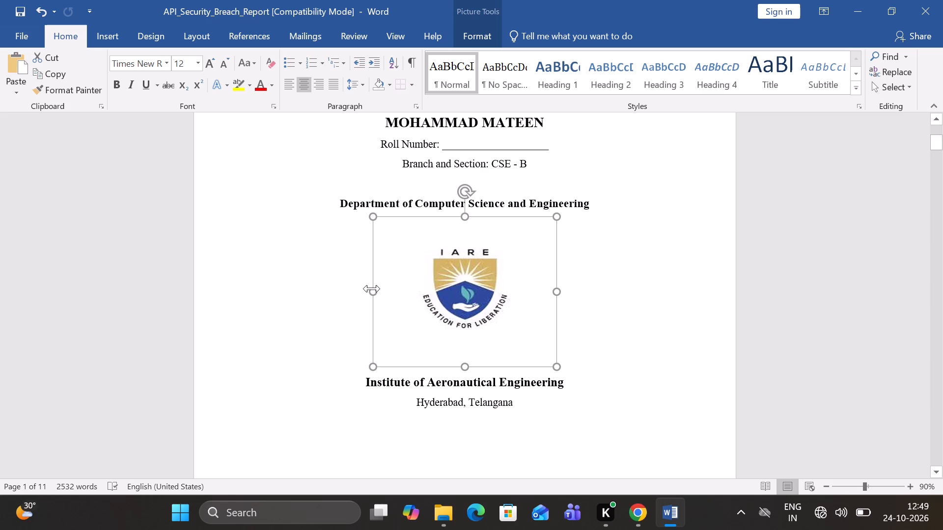
left_click_drag(372, 289, 390, 292)
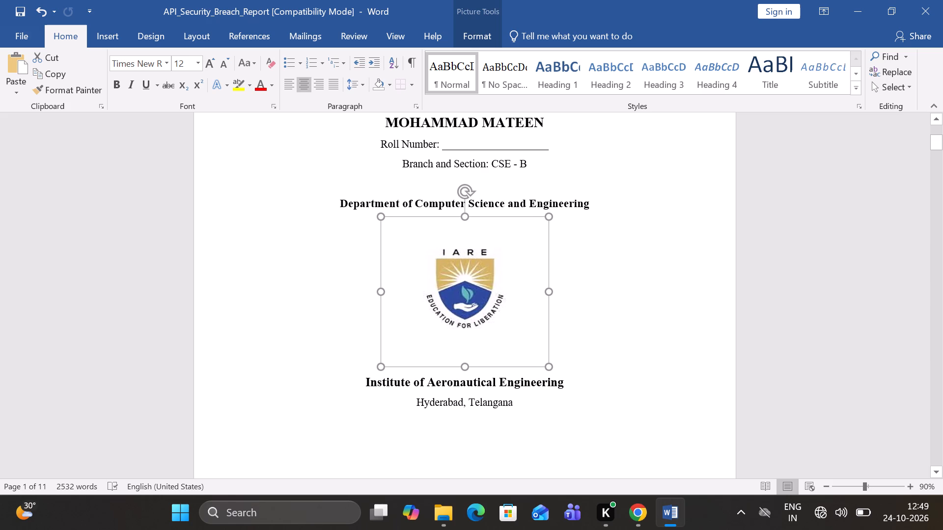
left_click_drag(390, 292, 386, 293)
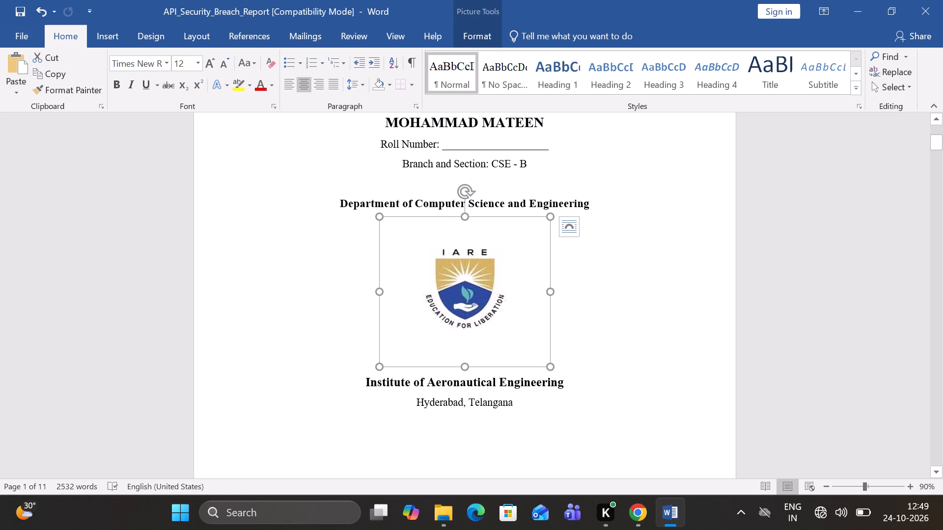
Change the section letter in the Branch and Section line to F.
left_click(535, 161)
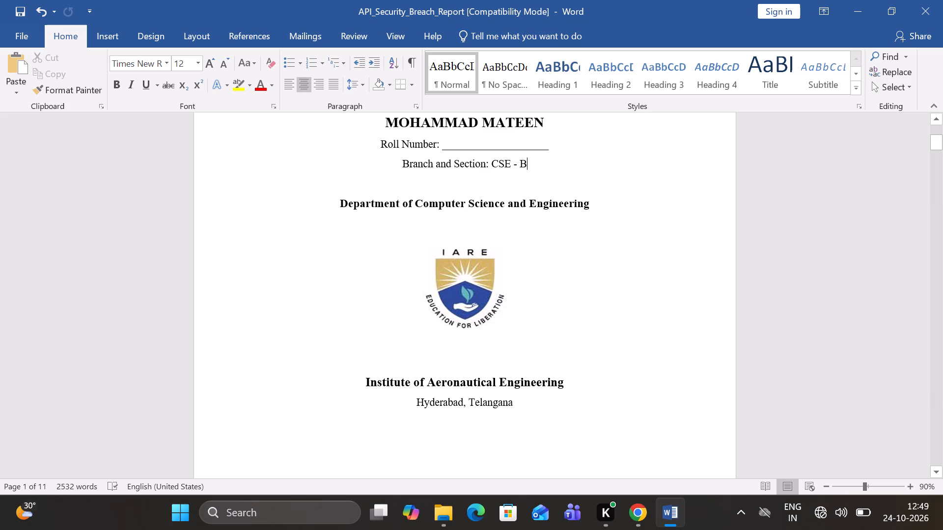
key("BackSpace")
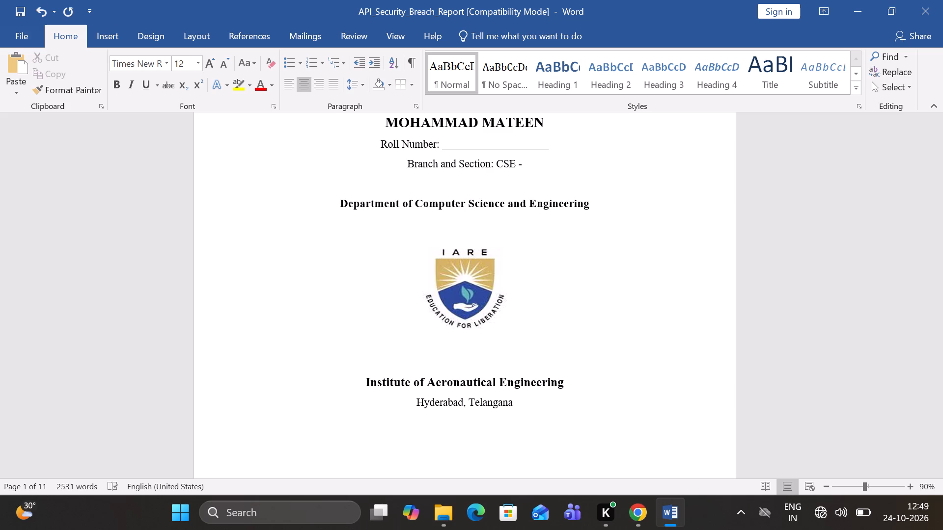
key("ctrl+f")
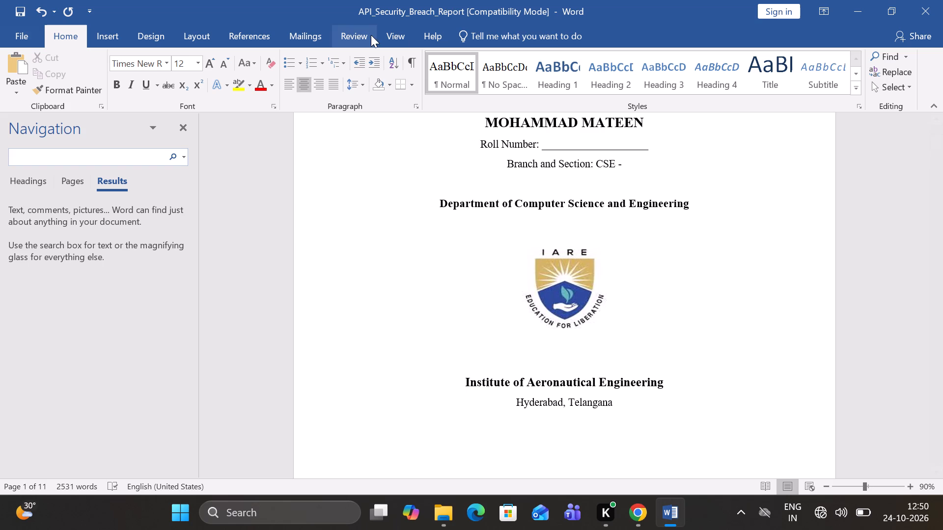
left_click(186, 123)
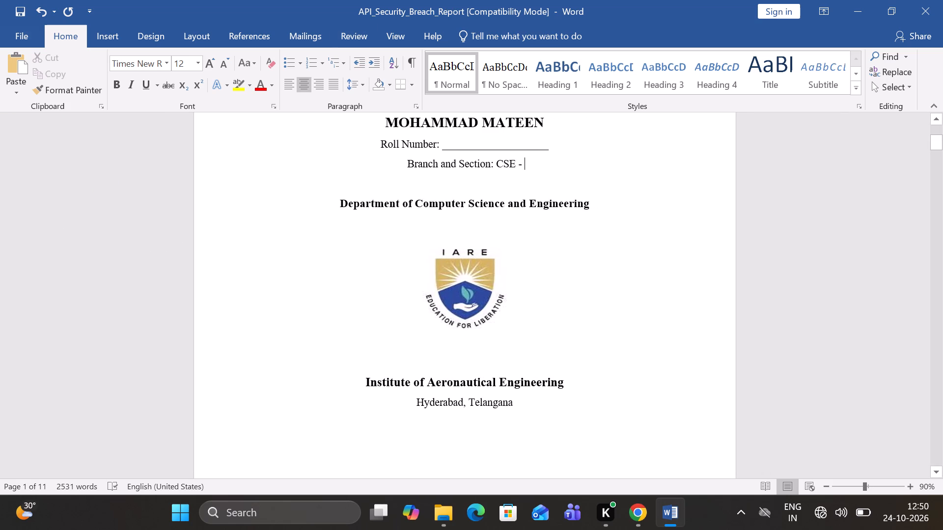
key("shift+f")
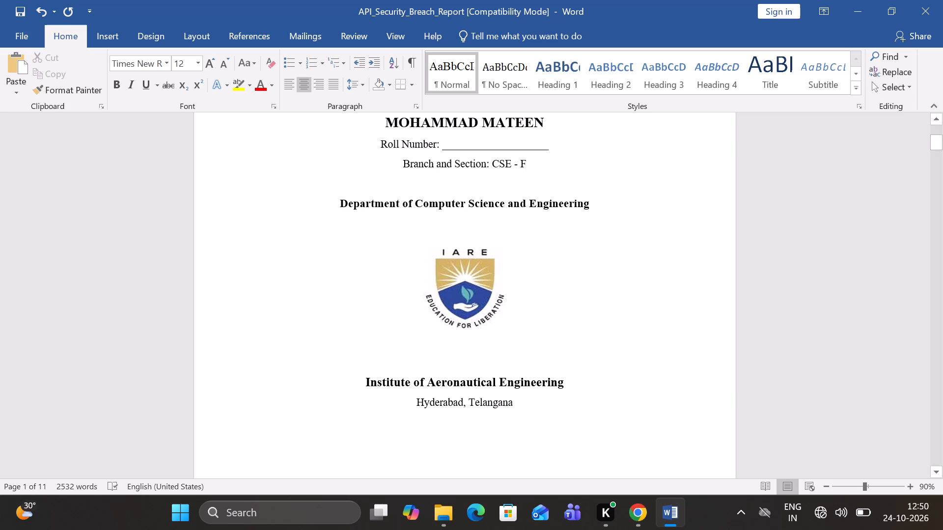
Remove the blank underline placeholder after the Roll Number label on the cover page.
left_click(562, 146)
key("BackSpace")
key("BackSpace")
key("BackSpace")
key("BackSpace")
key("BackSpace")
key("BackSpace")
key("BackSpace")
key("BackSpace")
key("BackSpace")
key("BackSpace")
key("BackSpace")
key("BackSpace")
key("BackSpace")
key("BackSpace")
key("BackSpace")
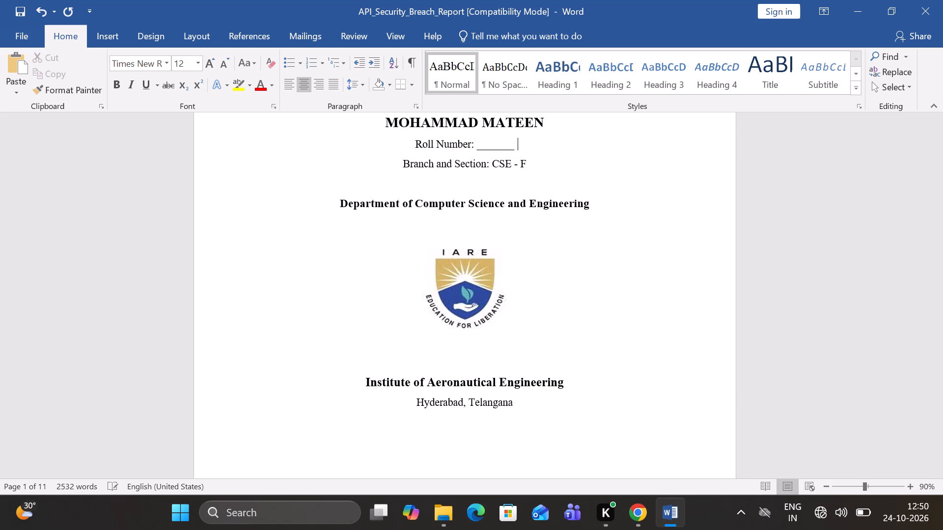
key("BackSpace")
key("BackSpace")
key("BackSpace")
key("BackSpace")
key("BackSpace")
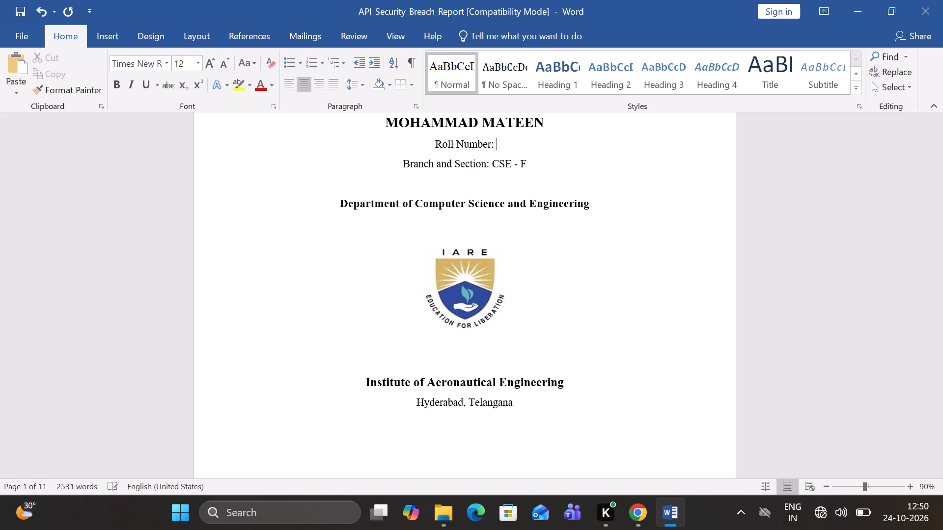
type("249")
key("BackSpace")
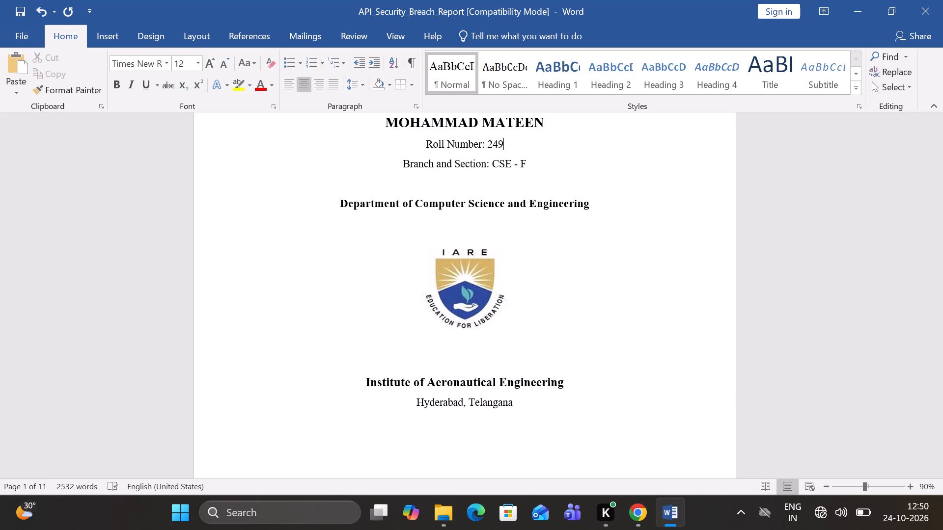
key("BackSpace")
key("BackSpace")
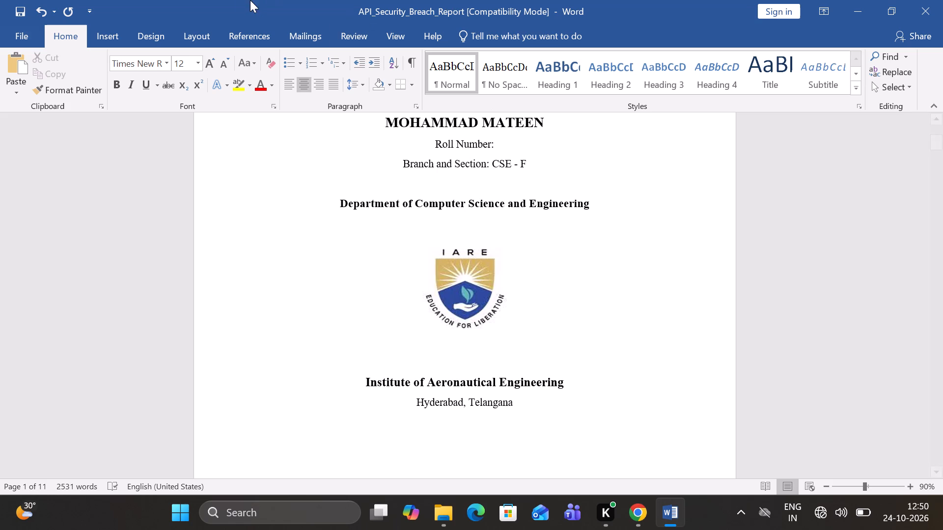
Replace the student name under Submitted by with the new student's name at font size 18.
scroll(543, 126, "up", 1)
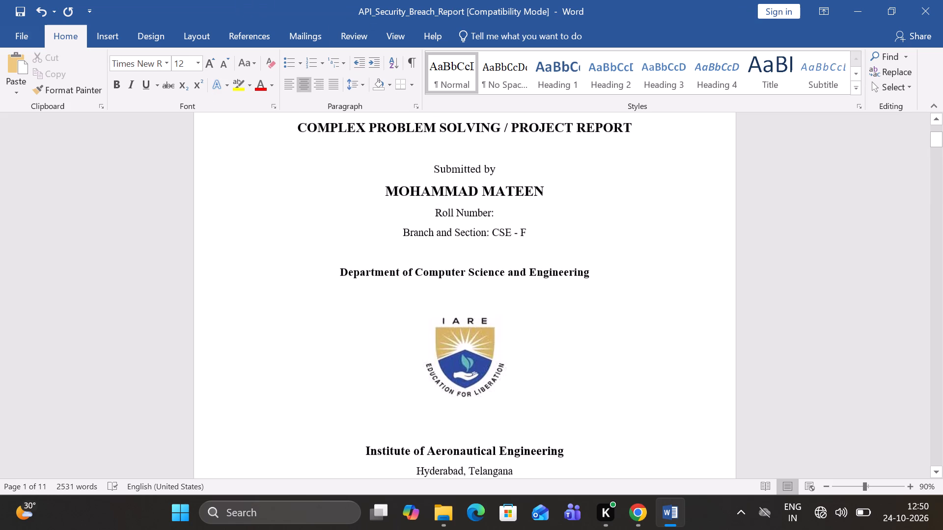
scroll(543, 126, "up", 1)
scroll(567, 186, "up", 1)
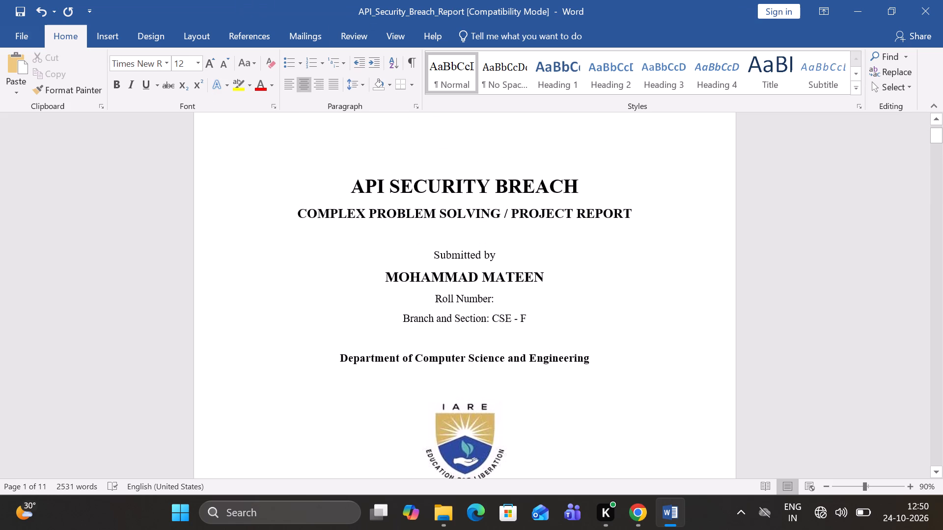
scroll(567, 186, "up", 1)
left_click(564, 264)
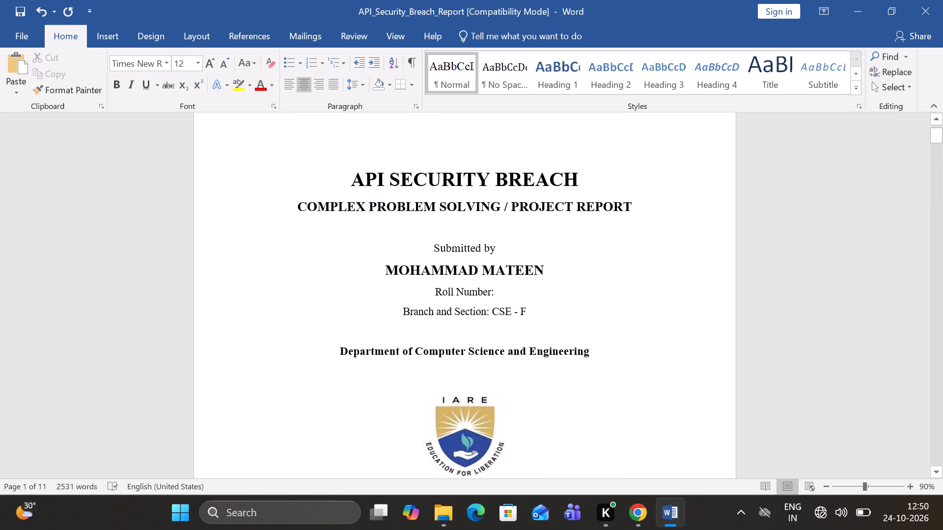
key("BackSpace")
key("BackSpace")
key("BackSpace")
key("BackSpace")
key("BackSpace")
key("BackSpace")
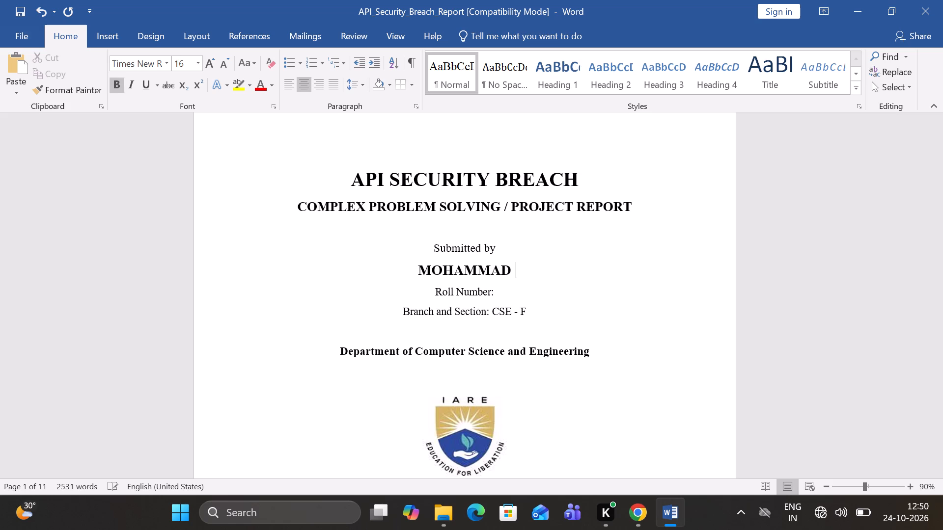
key("BackSpace")
key("BackSpace")
key("BackSpace")
key("BackSpace")
key("BackSpace")
key("BackSpace")
key("BackSpace")
key("BackSpace")
key("BackSpace")
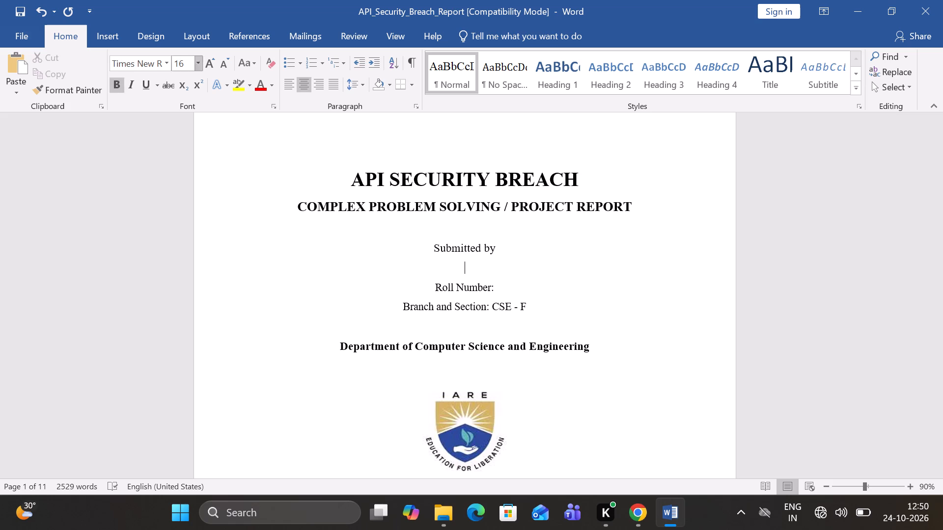
left_click(194, 62)
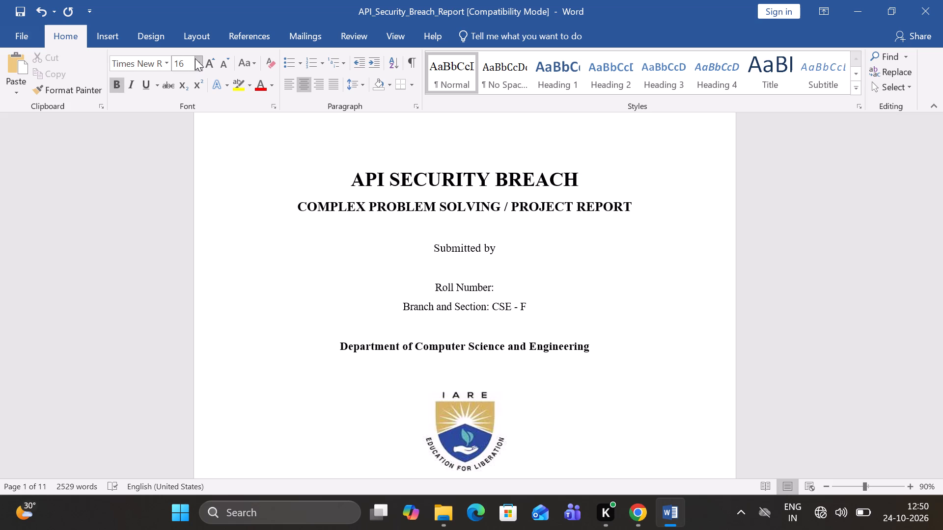
left_click(195, 58)
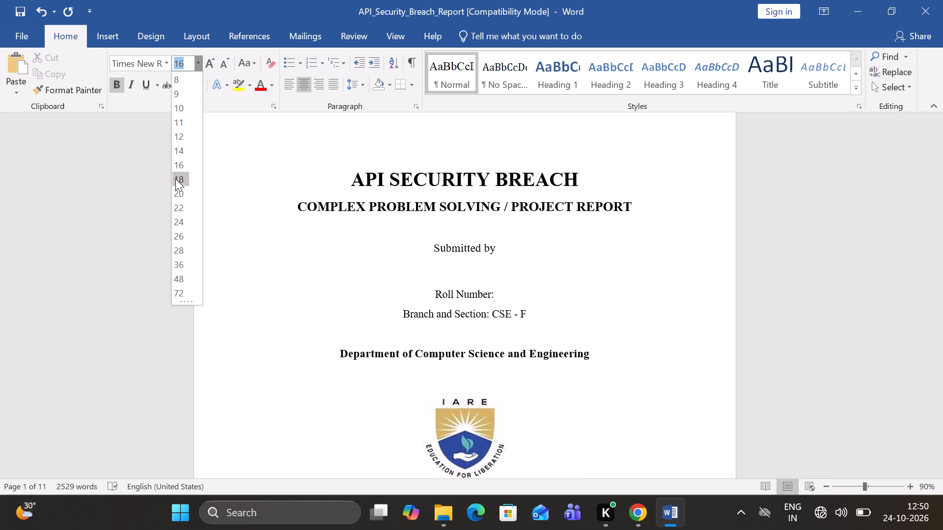
left_click(175, 177)
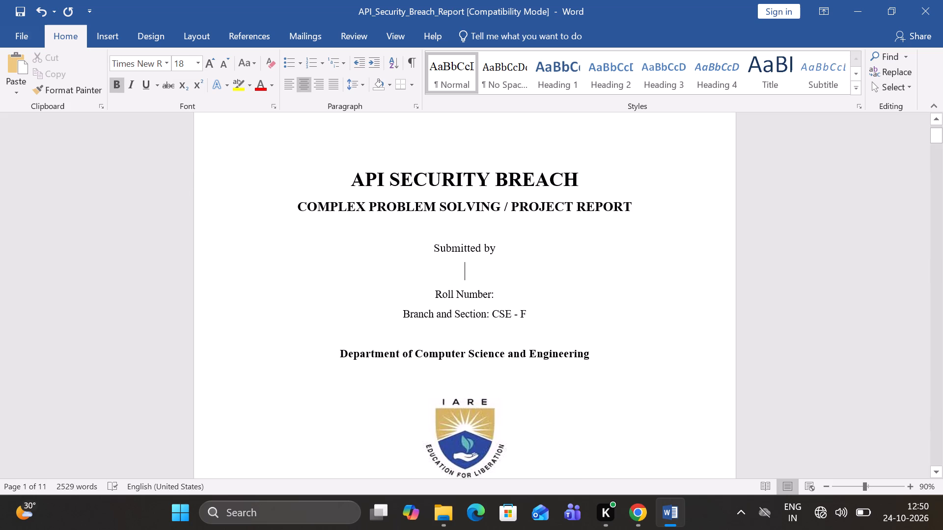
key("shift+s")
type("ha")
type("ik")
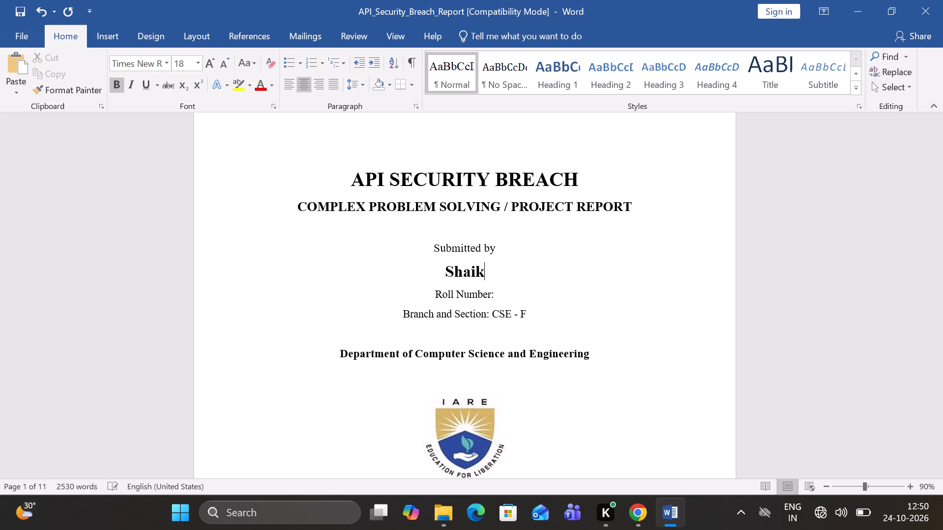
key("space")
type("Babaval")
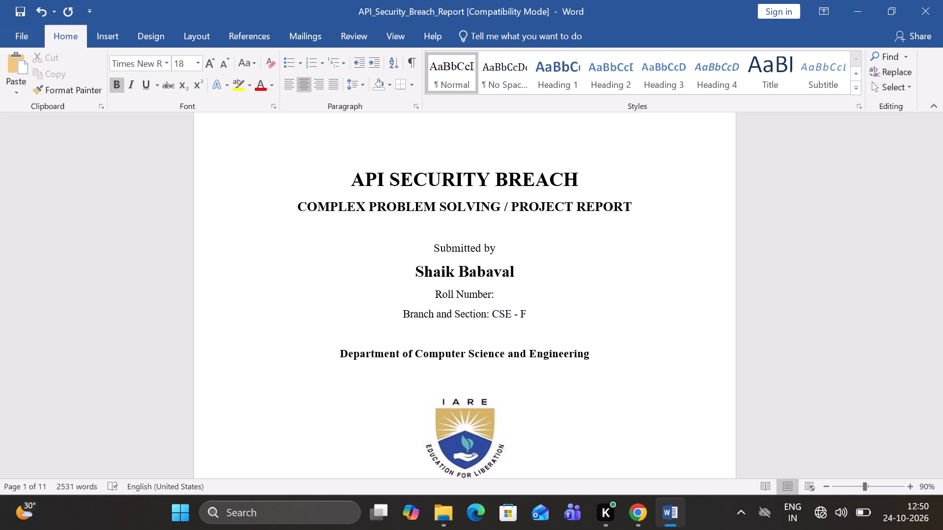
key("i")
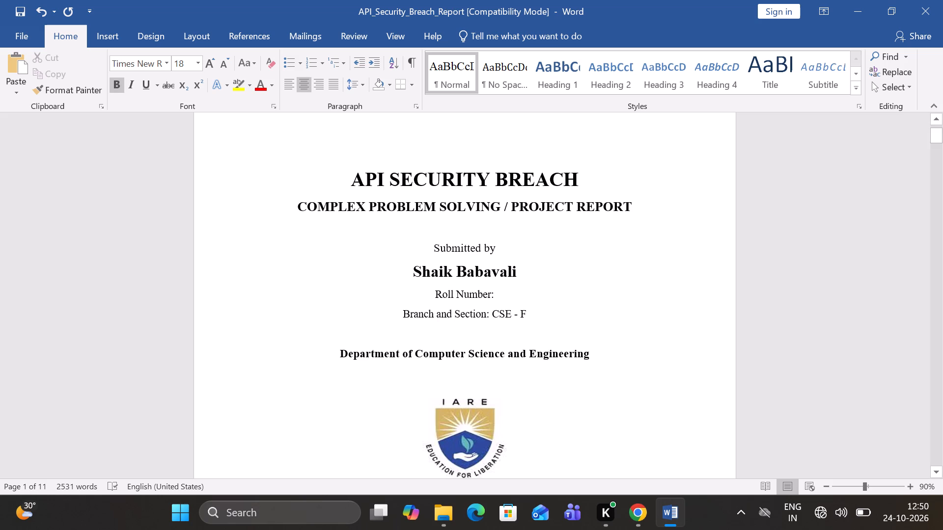
Enter the student's roll number after the Roll Number label on the cover page at font size 16.
left_click(501, 295)
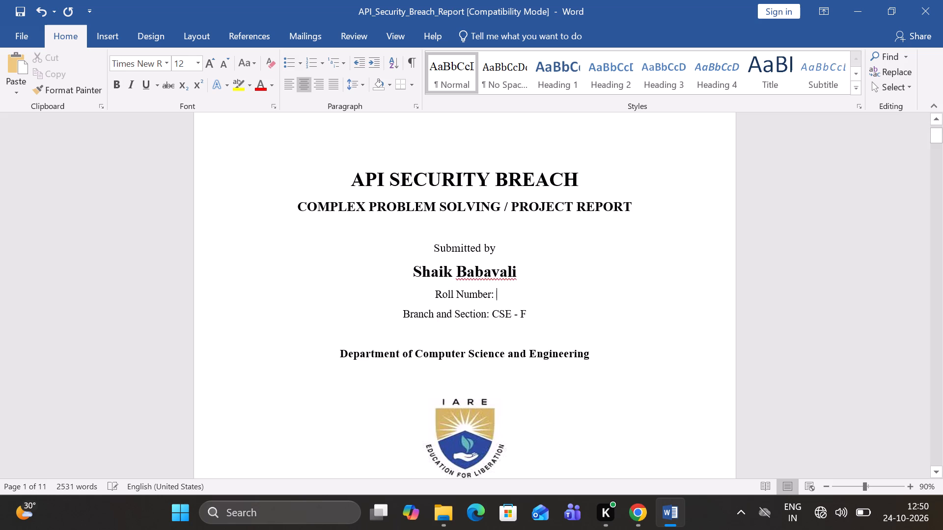
left_click(198, 65)
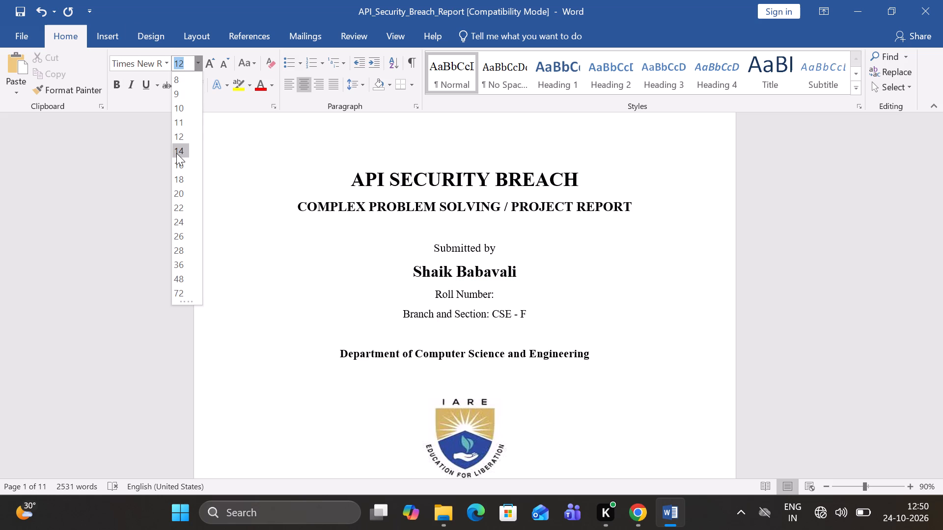
left_click(180, 163)
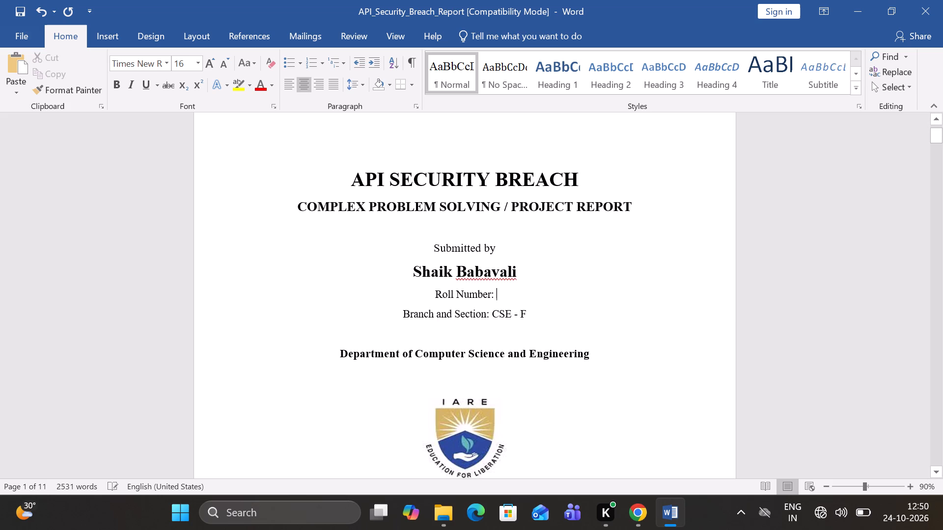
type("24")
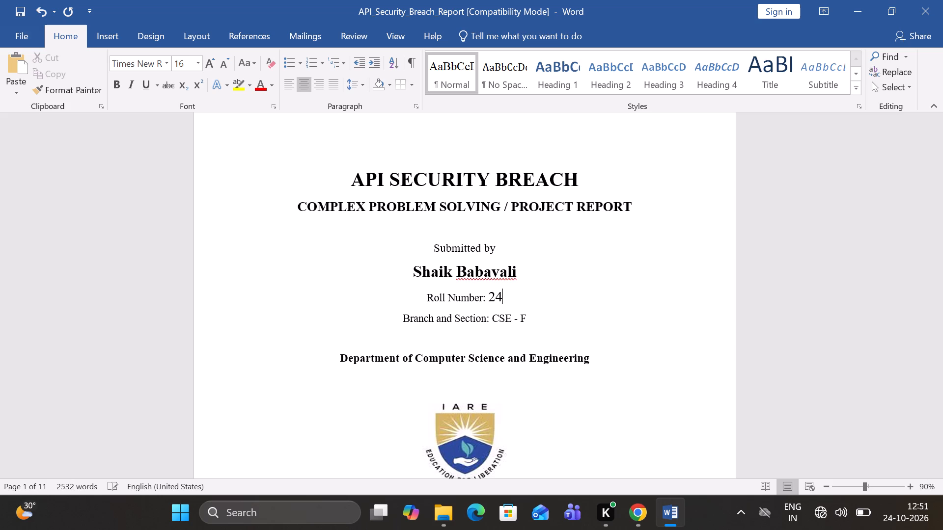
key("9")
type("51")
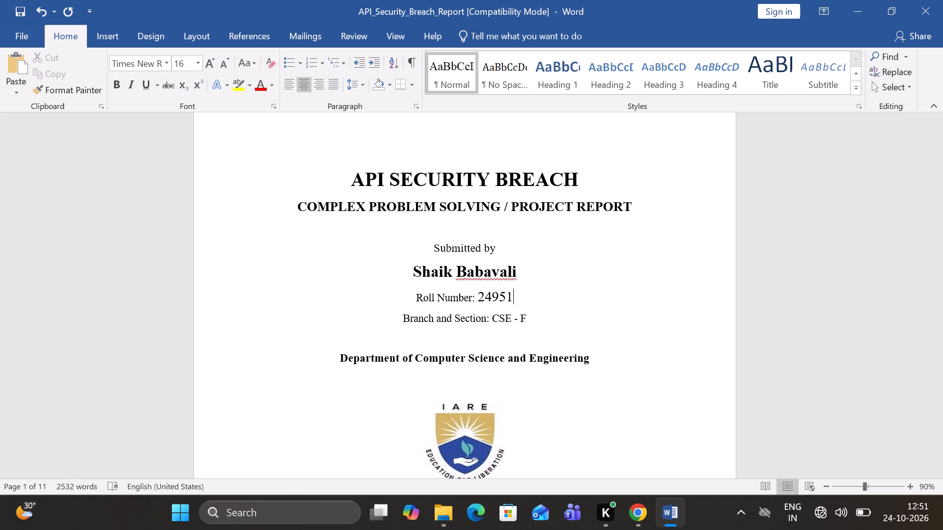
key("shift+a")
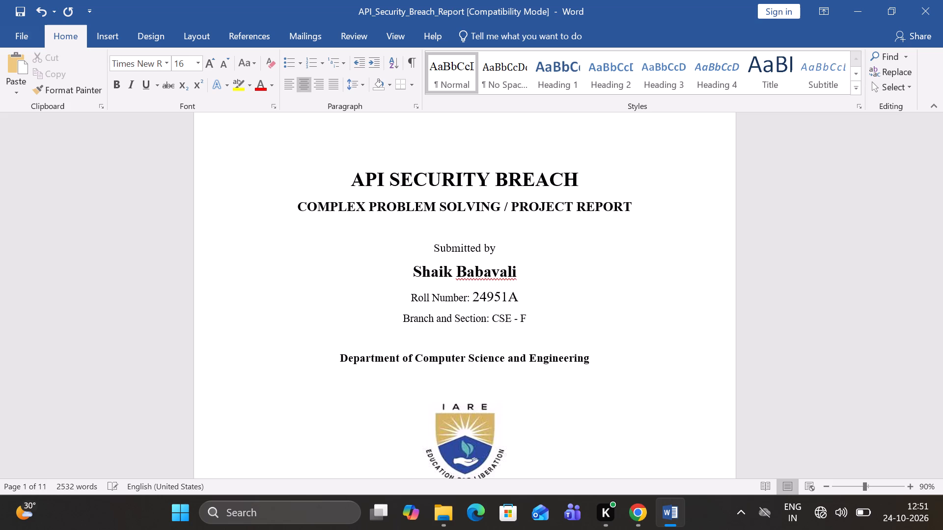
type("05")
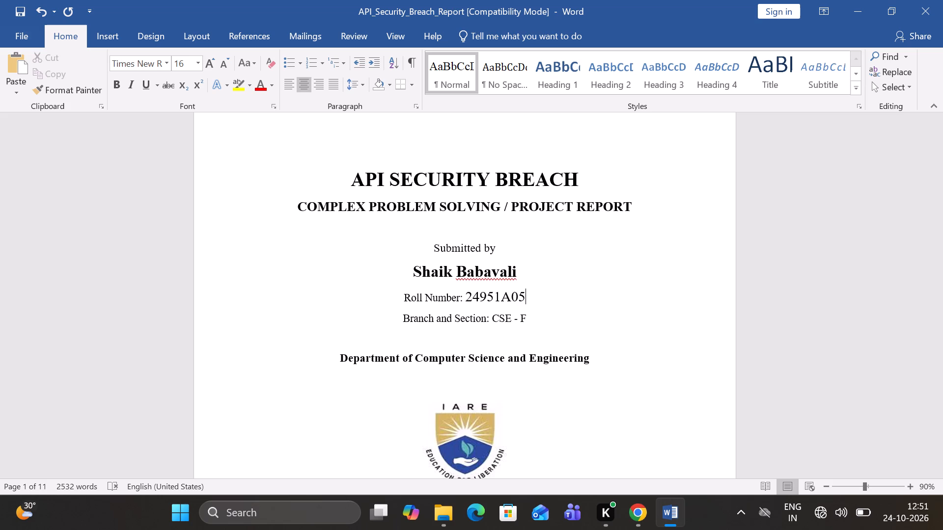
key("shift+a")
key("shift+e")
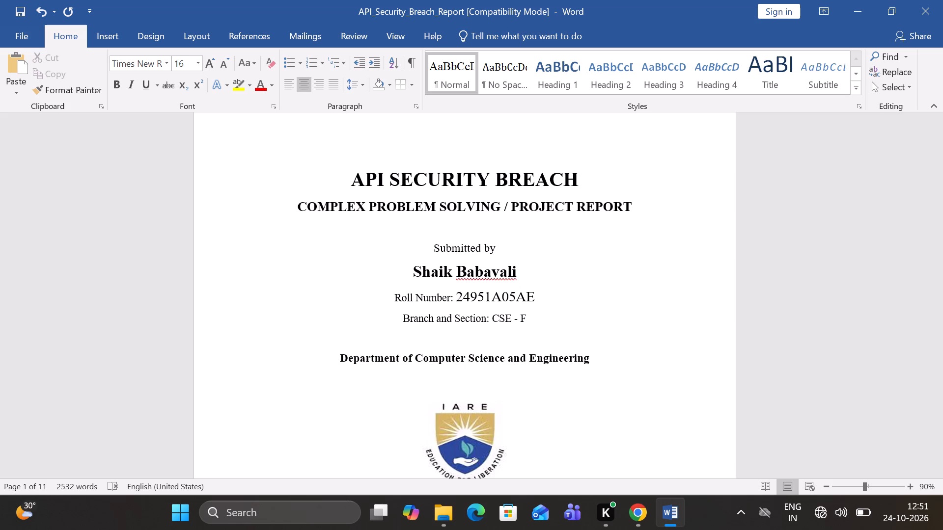
Delete the entire Project Guide line, including its blank underline, from the Certificate page.
scroll(202, 168, "down", 3)
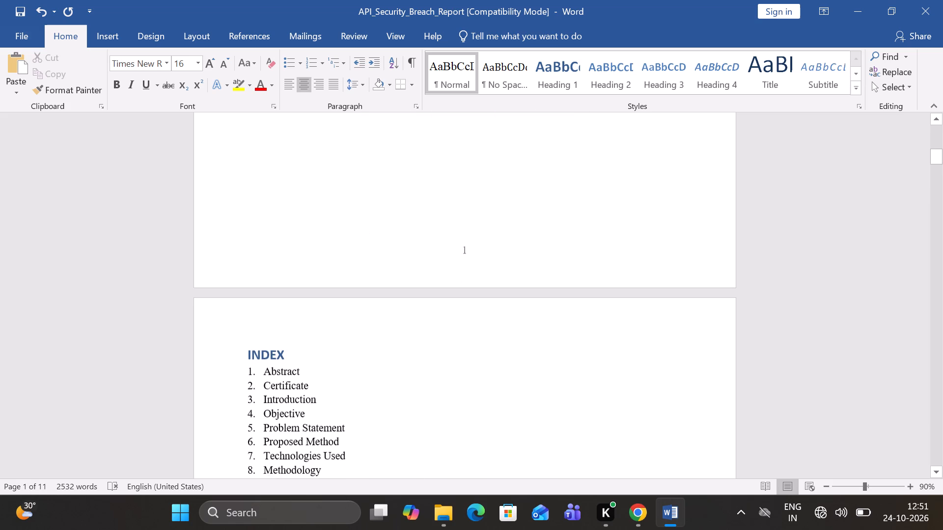
scroll(202, 168, "down", 5)
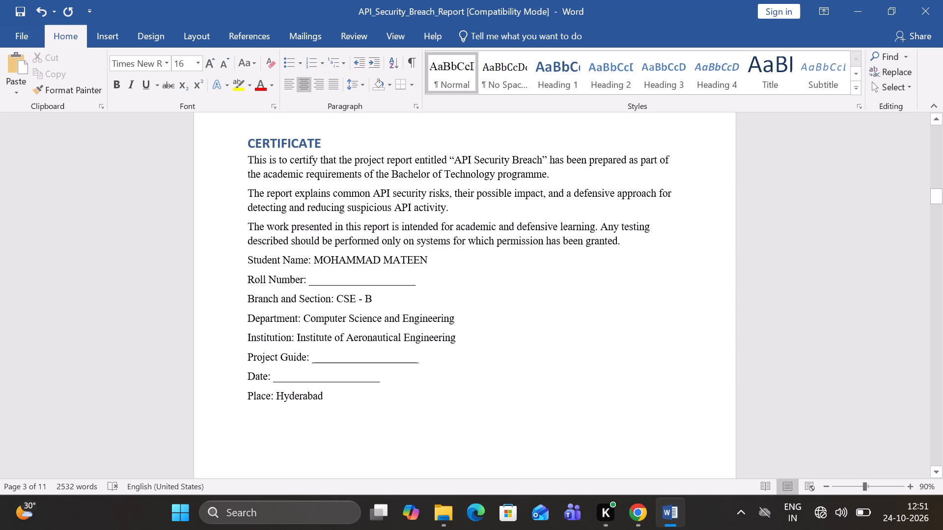
left_click(435, 365)
key("BackSpace")
key("BackSpace")
key("BackSpace")
key("BackSpace")
key("BackSpace")
key("BackSpace")
key("BackSpace")
key("BackSpace")
key("BackSpace")
key("BackSpace")
key("BackSpace")
key("BackSpace")
key("BackSpace")
key("BackSpace")
key("BackSpace")
key("BackSpace")
key("BackSpace")
key("BackSpace")
key("BackSpace")
key("BackSpace")
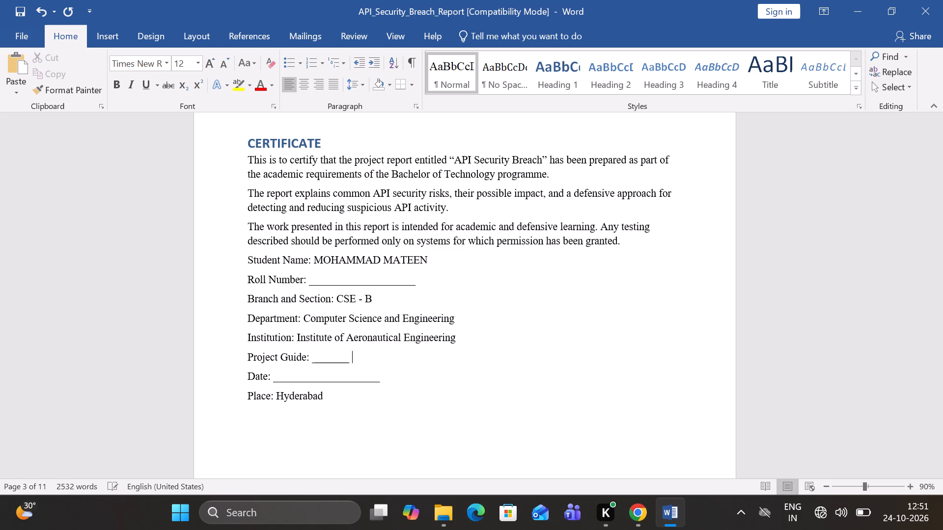
key("BackSpace")
key("BackSpace")
key("BackSpace")
key("BackSpace")
key("BackSpace")
key("BackSpace")
key("BackSpace")
key("BackSpace")
key("BackSpace")
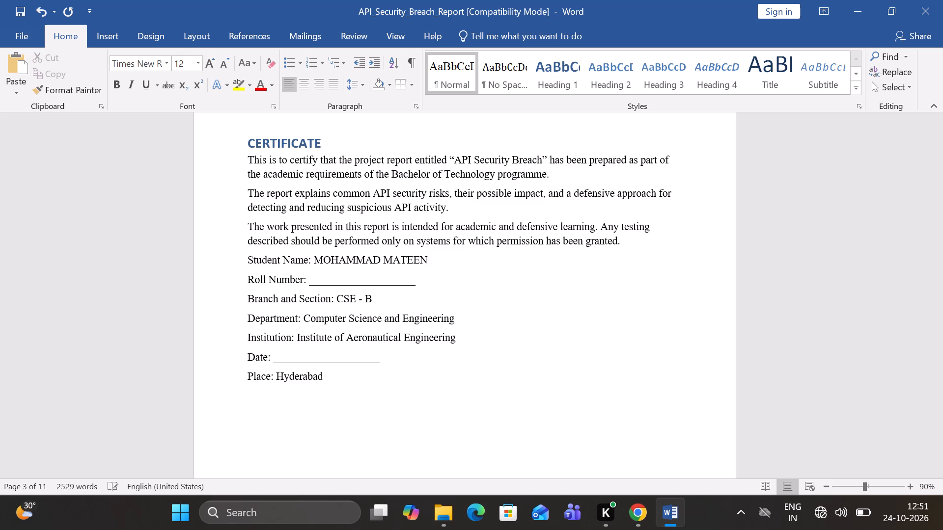
Change the section letter in the Certificate's Branch and Section line to F.
left_click(405, 295)
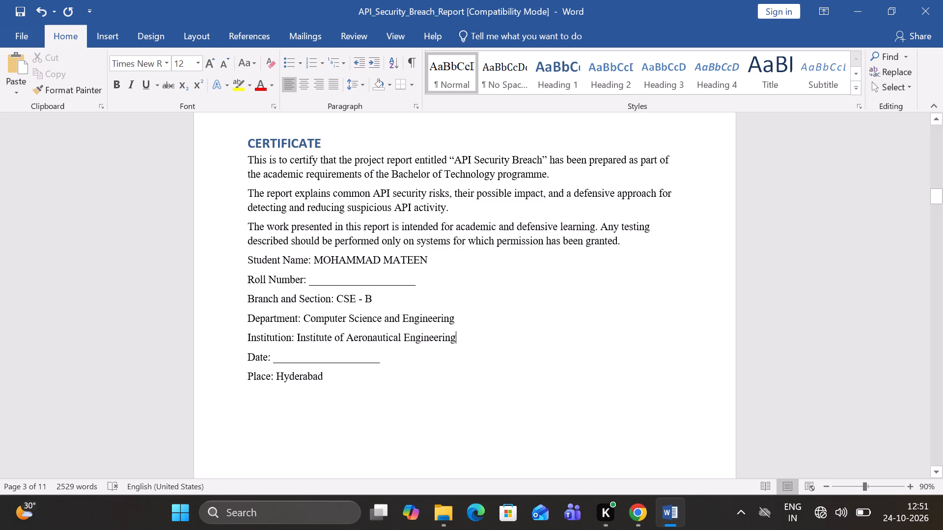
key("BackSpace")
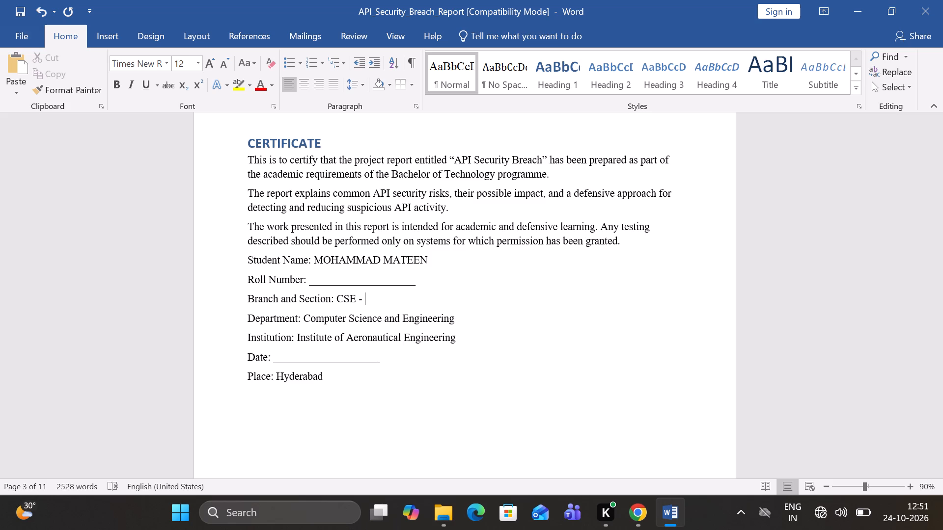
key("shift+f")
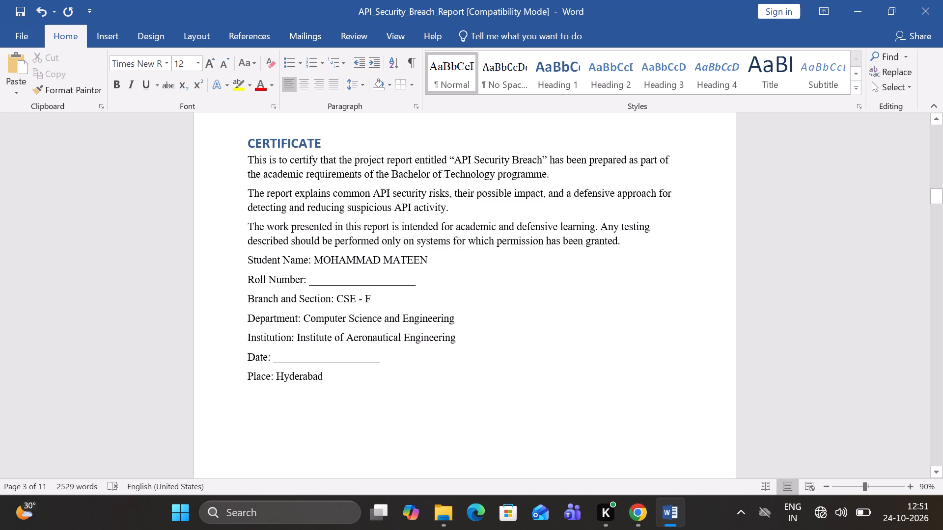
Remove the blank underline placeholder after the Roll Number label in the Certificate section.
left_click(433, 286)
key("BackSpace")
key("BackSpace")
key("BackSpace")
key("BackSpace")
key("BackSpace")
key("BackSpace")
key("BackSpace")
key("BackSpace")
key("BackSpace")
key("BackSpace")
key("BackSpace")
key("BackSpace")
key("BackSpace")
key("BackSpace")
key("BackSpace")
key("BackSpace")
key("BackSpace")
key("BackSpace")
key("BackSpace")
key("BackSpace")
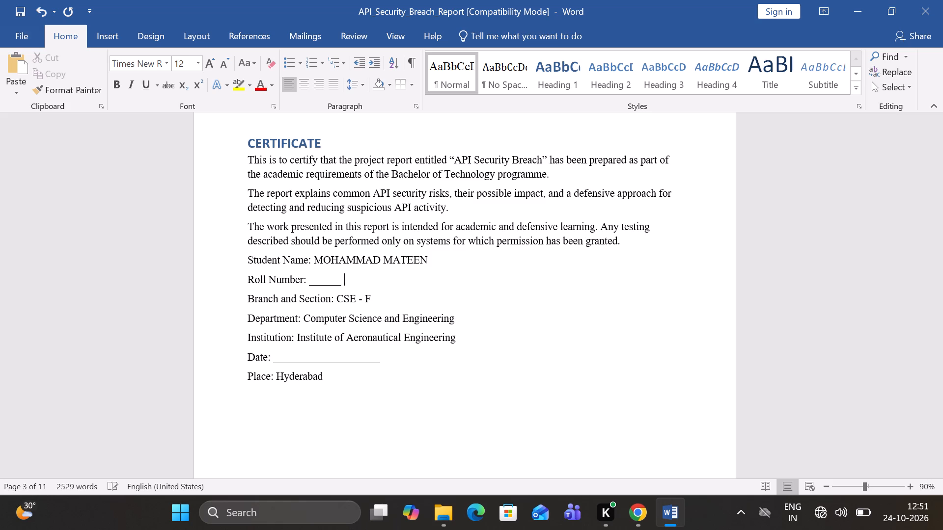
key("Up")
Replace the name after the Certificate's Student Name label with the new student's name at font size 16.
left_click(501, 260)
key("BackSpace")
key("BackSpace")
key("BackSpace")
key("BackSpace")
key("BackSpace")
key("BackSpace")
key("BackSpace")
key("BackSpace")
key("BackSpace")
key("BackSpace")
key("BackSpace")
key("BackSpace")
key("BackSpace")
key("BackSpace")
key("BackSpace")
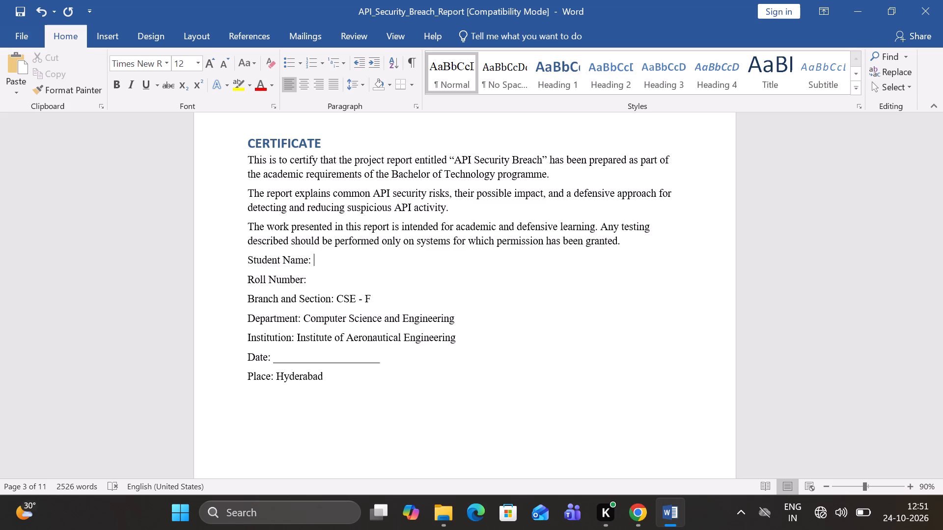
left_click(196, 62)
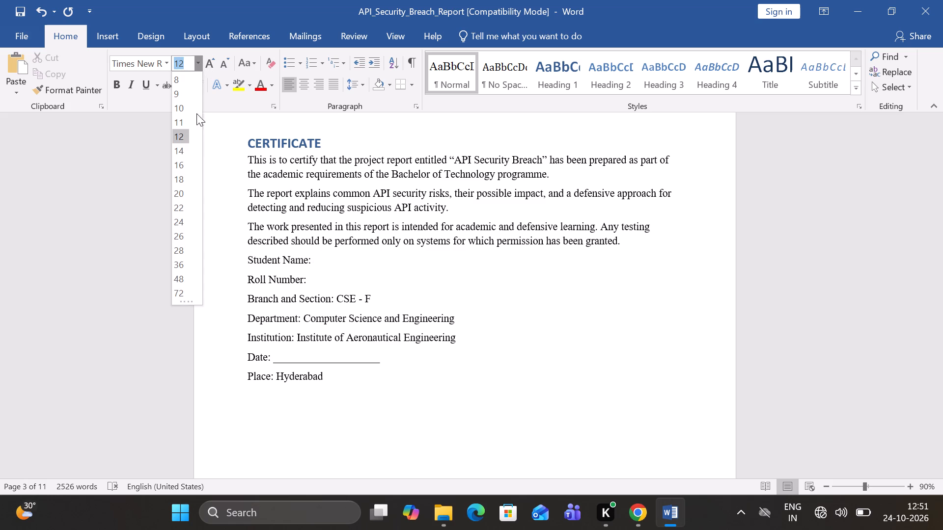
left_click(186, 166)
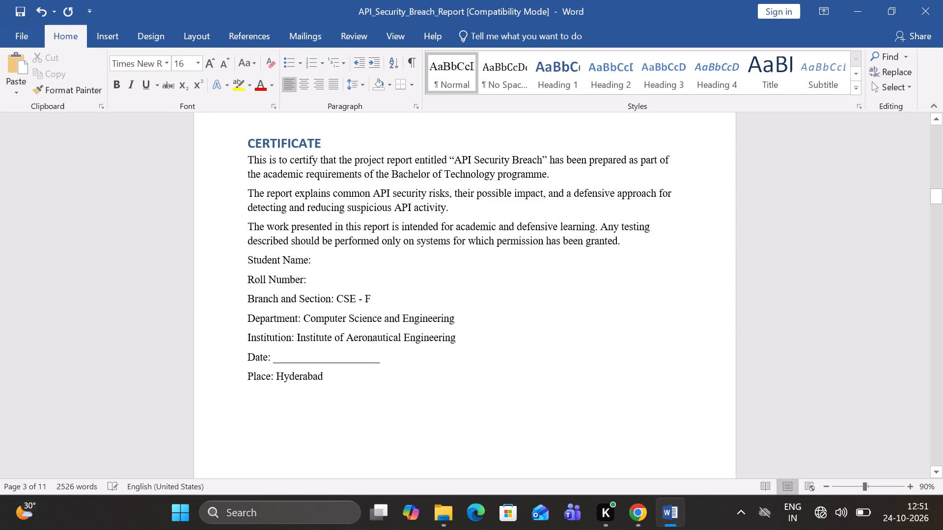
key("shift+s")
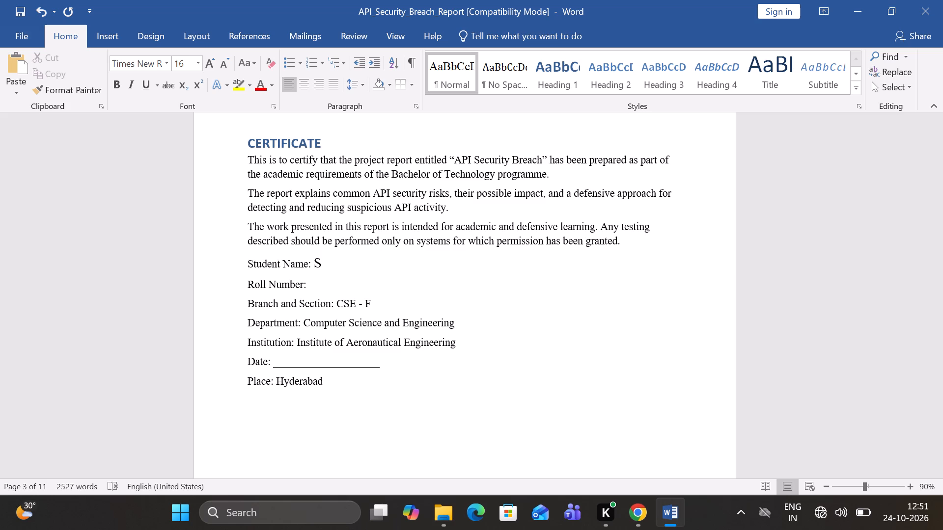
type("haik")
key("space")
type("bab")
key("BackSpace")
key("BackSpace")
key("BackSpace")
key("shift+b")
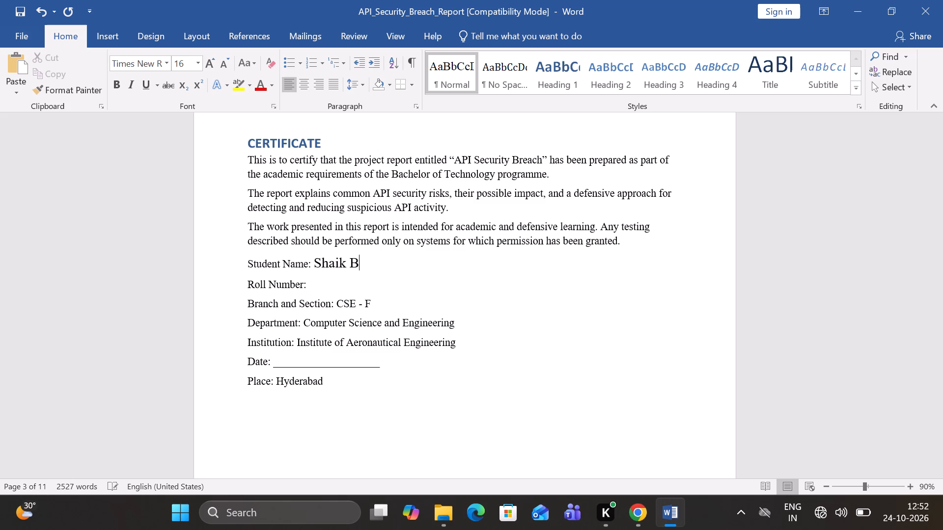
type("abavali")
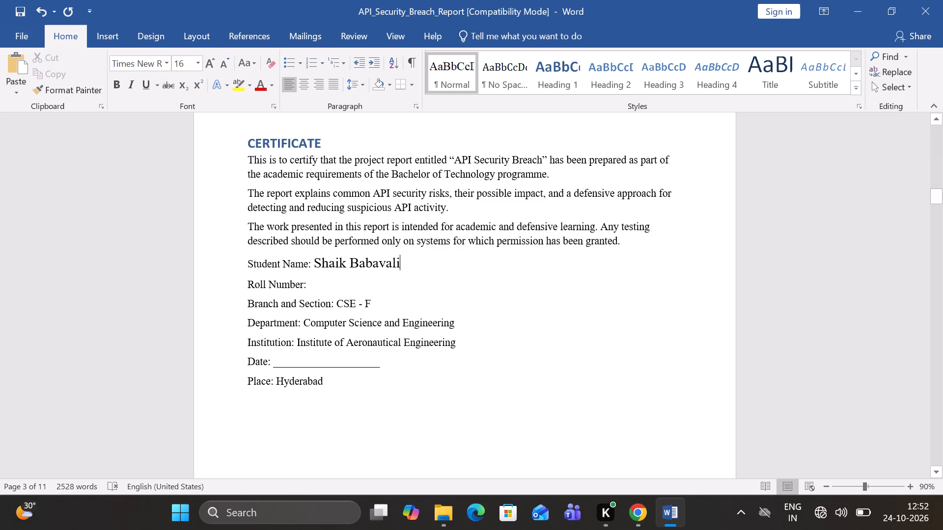
Enter the student's roll number after the Certificate's Roll Number label at font size 14.
left_click(343, 285)
left_click(194, 64)
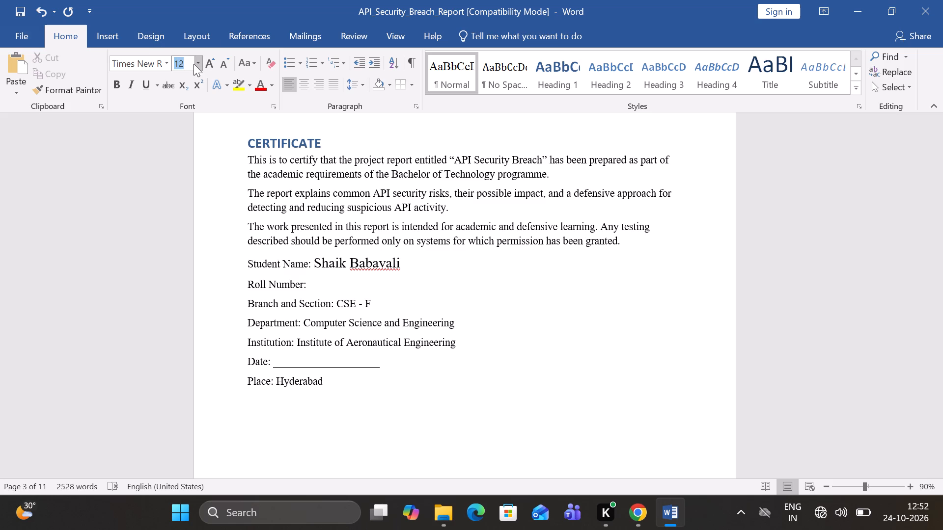
left_click(198, 63)
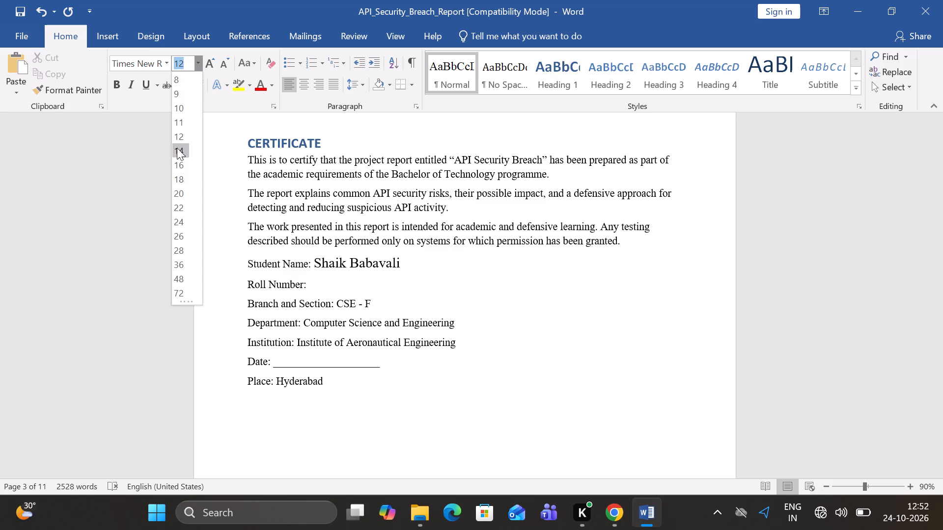
left_click(175, 155)
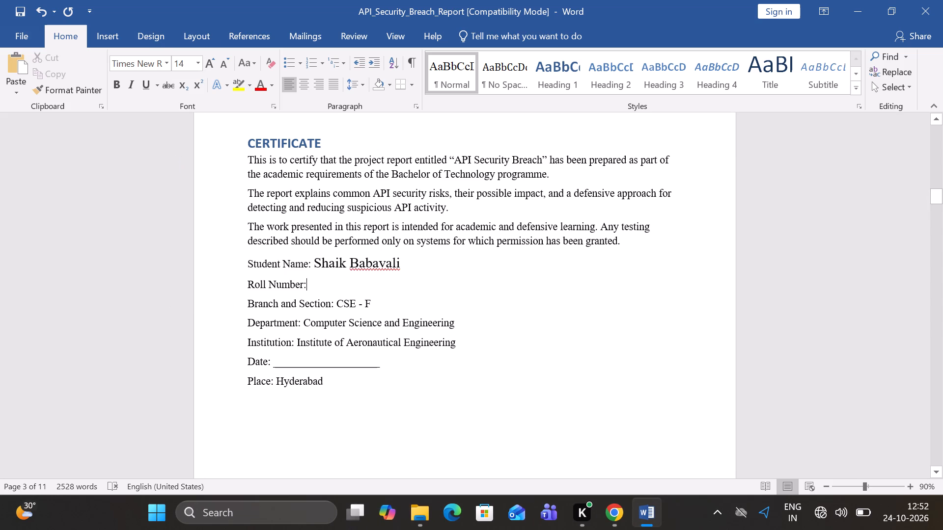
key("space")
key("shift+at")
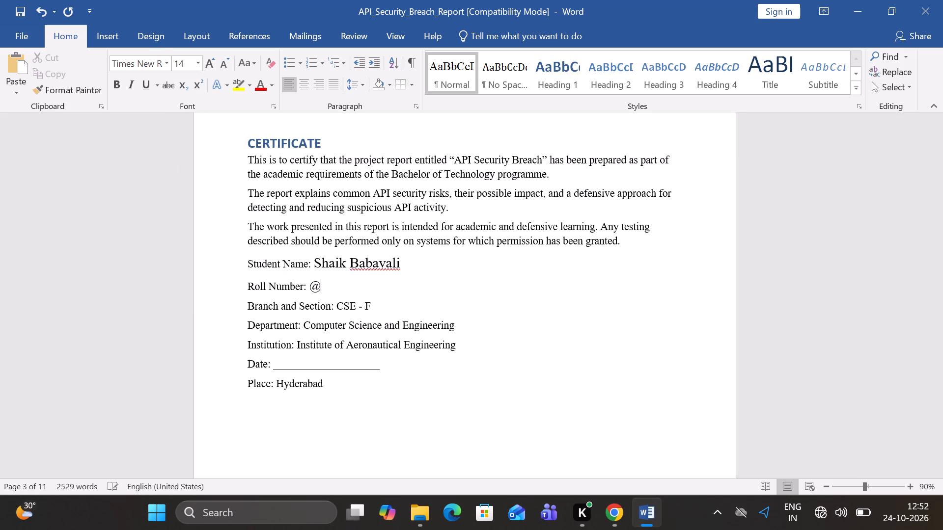
key("BackSpace")
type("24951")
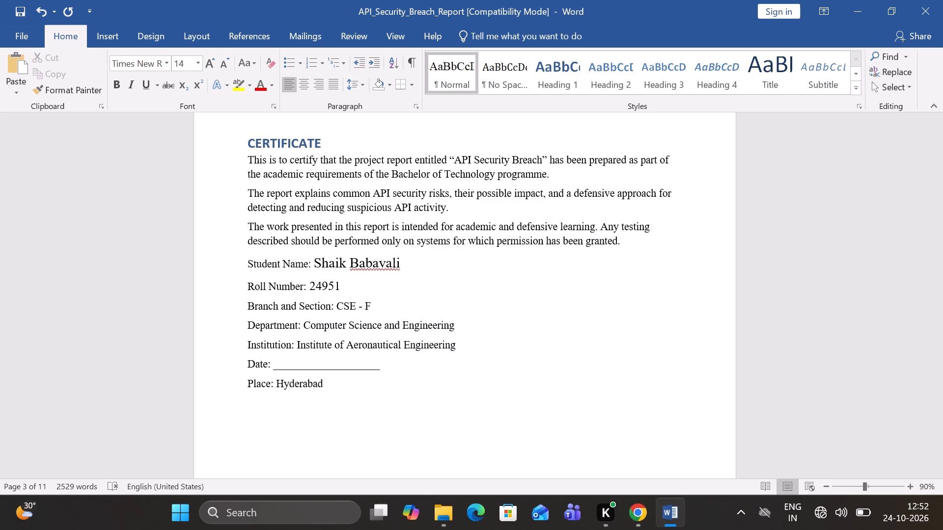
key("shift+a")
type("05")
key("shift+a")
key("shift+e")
Replace the blank underline after the Date label on the page 3 Certificate with the date 24/10/2026.
left_click(405, 366)
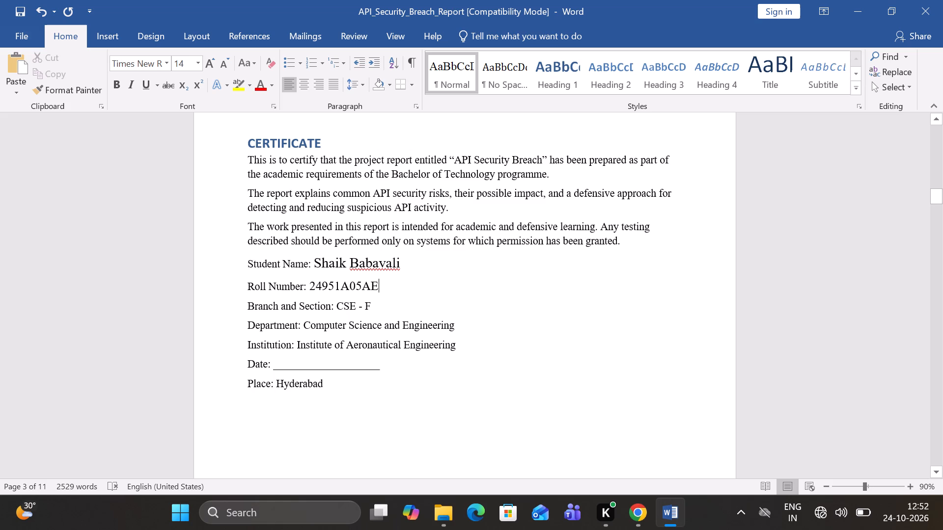
key("BackSpace")
key("BackSpace")
key("BackSpace")
key("BackSpace")
key("BackSpace")
key("BackSpace")
key("BackSpace")
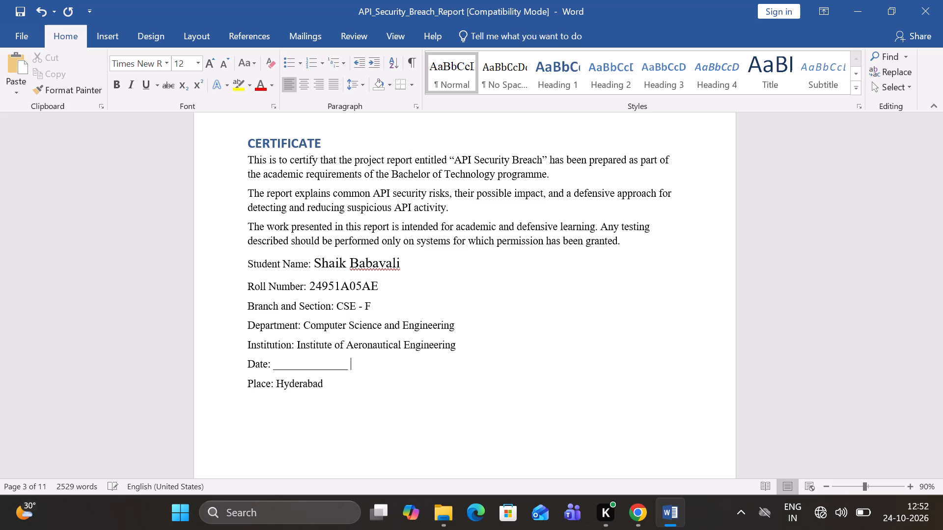
key("BackSpace")
key("BackSpace")
key("BackSpace")
key("BackSpace")
key("BackSpace")
key("BackSpace")
key("BackSpace")
key("BackSpace")
key("BackSpace")
key("BackSpace")
key("BackSpace")
key("BackSpace")
key("BackSpace")
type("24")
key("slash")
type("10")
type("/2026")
Remove the blank underline placeholder after the Date label in section 2, Certificate, on page 4.
scroll(405, 366, "down", 1)
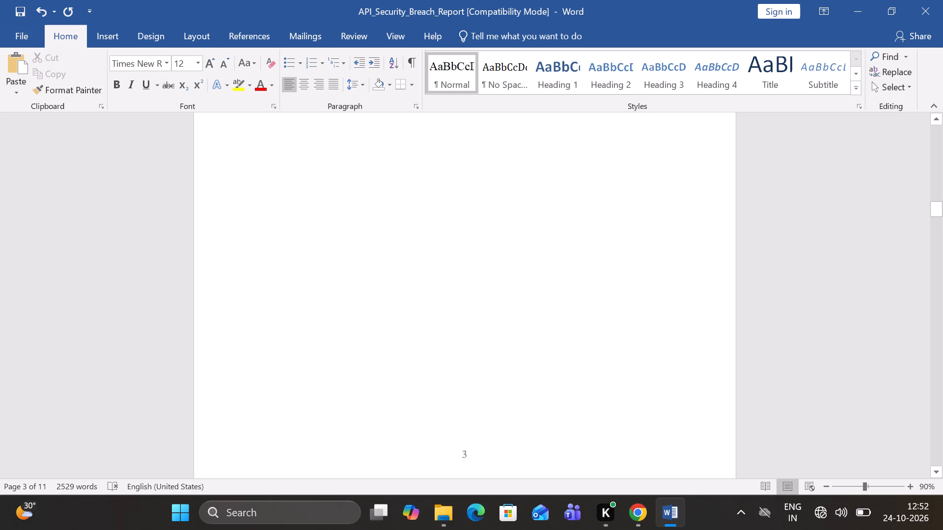
scroll(405, 366, "down", 4)
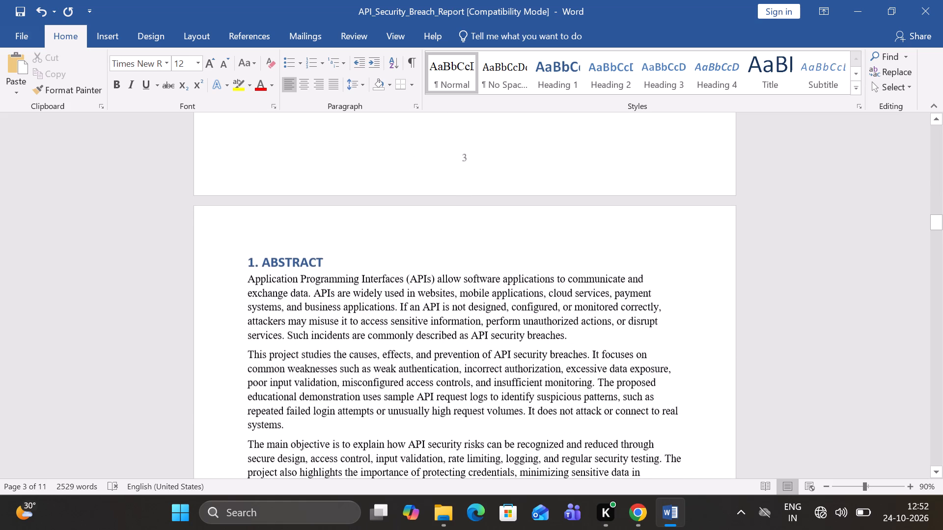
scroll(405, 366, "down", 2)
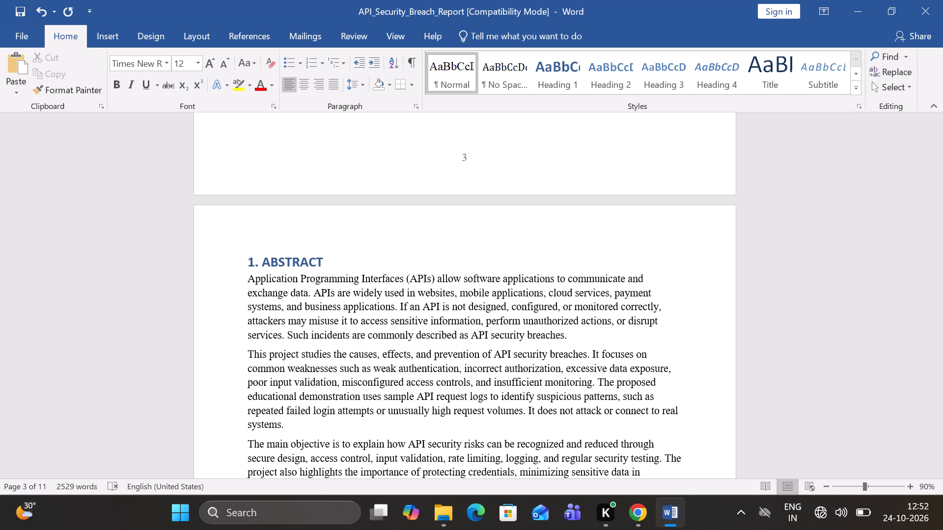
scroll(405, 366, "down", 2)
scroll(405, 366, "right", 1)
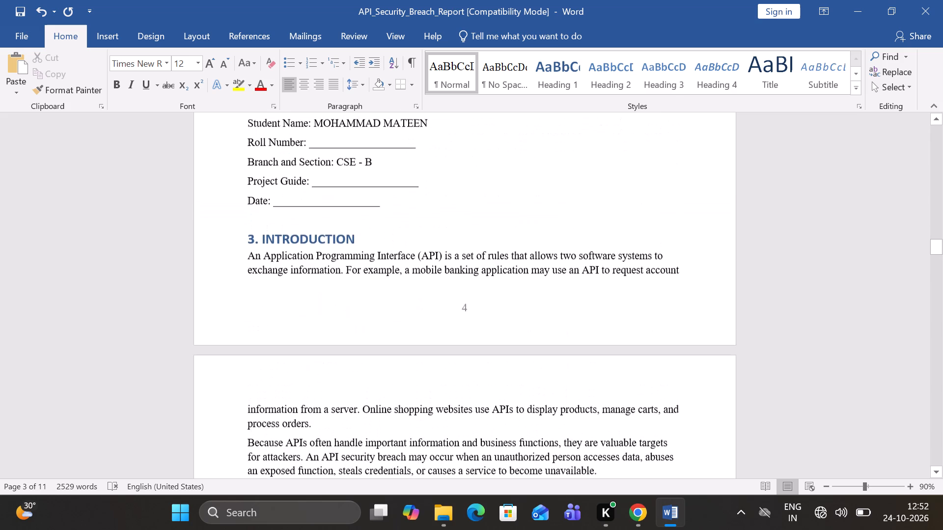
scroll(405, 366, "right", 1)
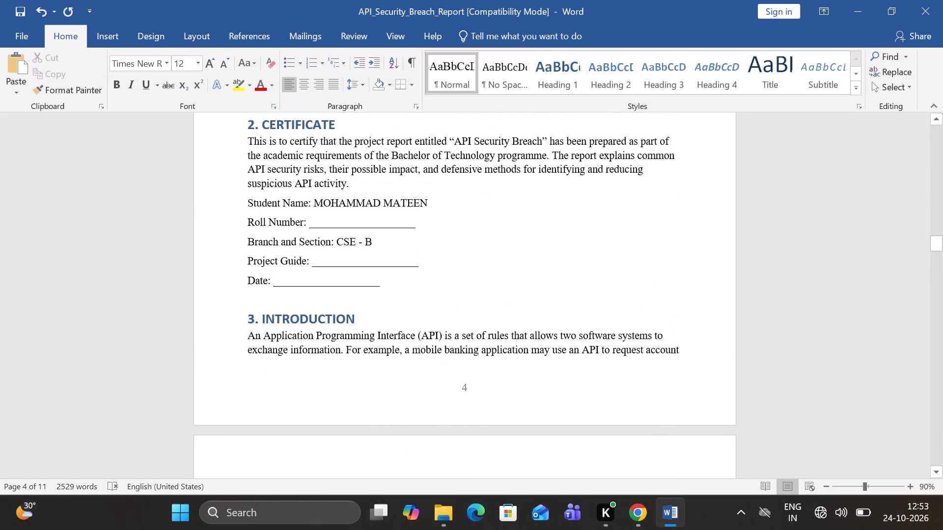
left_click(389, 283)
key("BackSpace")
key("BackSpace")
key("BackSpace")
key("BackSpace")
key("BackSpace")
key("BackSpace")
key("BackSpace")
key("BackSpace")
key("BackSpace")
key("BackSpace")
key("BackSpace")
key("BackSpace")
key("BackSpace")
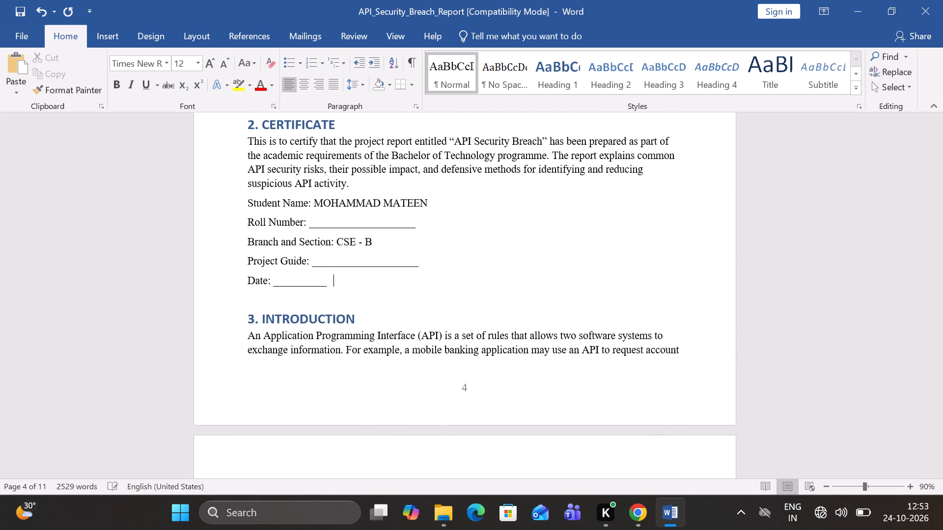
key("BackSpace")
key("BackSpace")
key("BackSpace")
key("BackSpace")
key("BackSpace")
key("BackSpace")
key("BackSpace")
Enter the date 24/10/2026 after the Date label in section 2, Certificate.
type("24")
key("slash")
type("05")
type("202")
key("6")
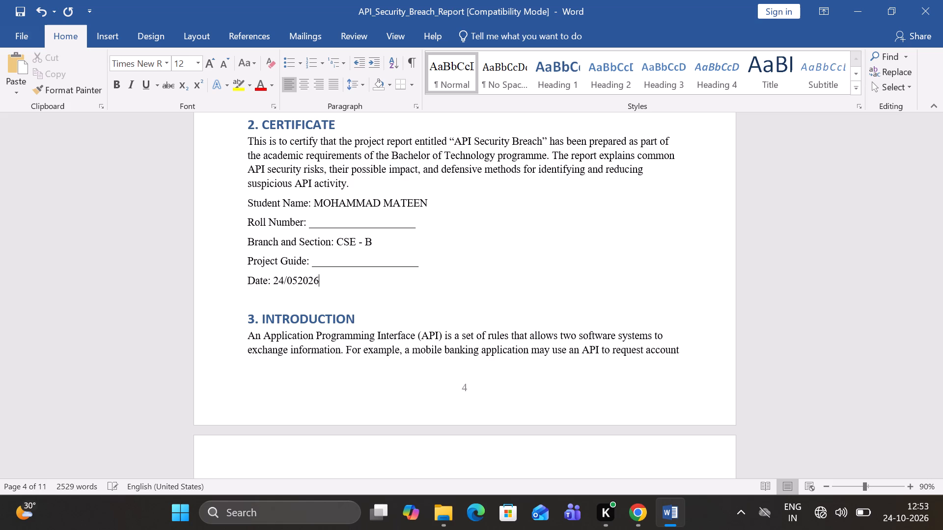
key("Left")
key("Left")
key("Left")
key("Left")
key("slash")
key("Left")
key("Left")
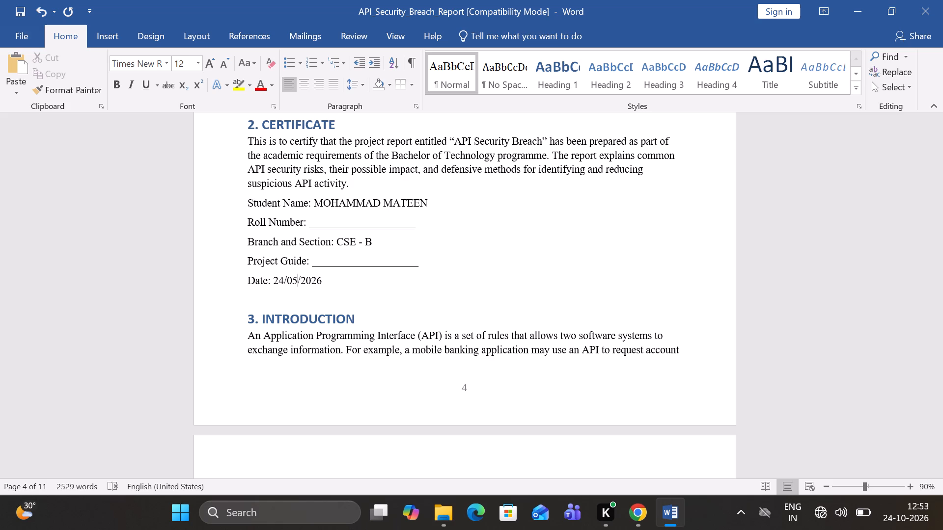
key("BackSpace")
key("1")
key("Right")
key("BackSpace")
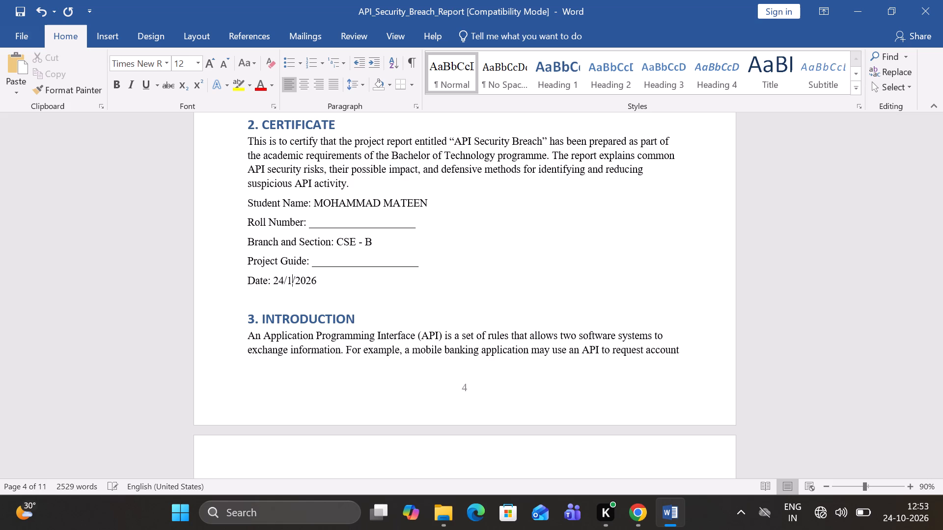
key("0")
Review the cover, index and both Certificate sections, comparing the student details filled in on each.
scroll(389, 283, "up", 6)
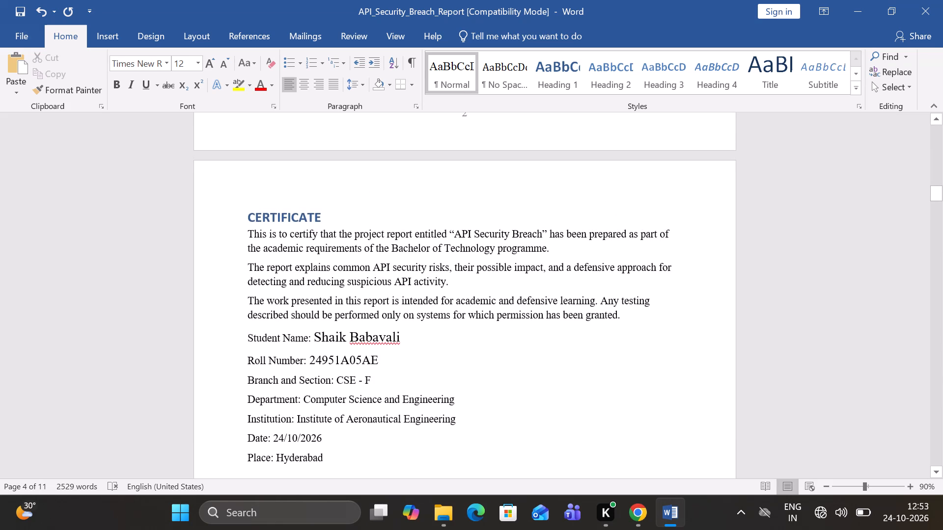
scroll(389, 283, "up", 1)
scroll(389, 283, "down", 1)
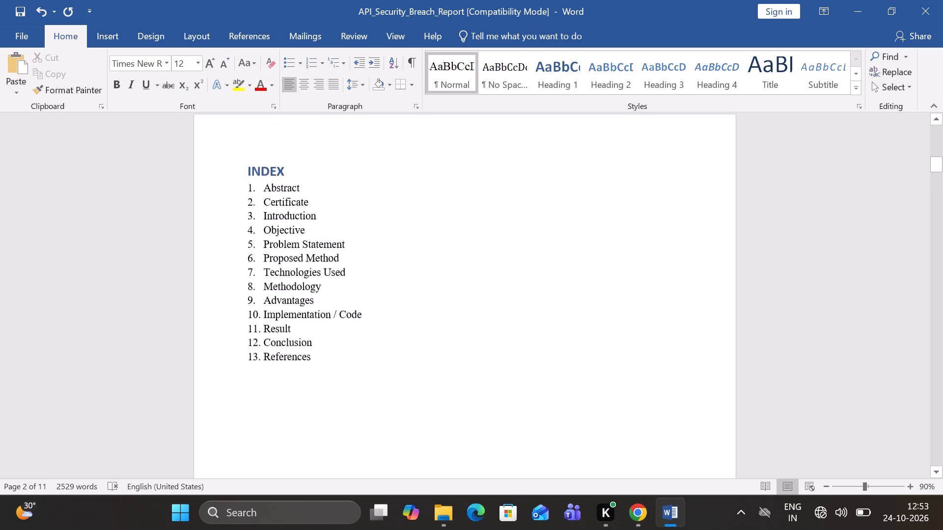
scroll(389, 283, "down", 2)
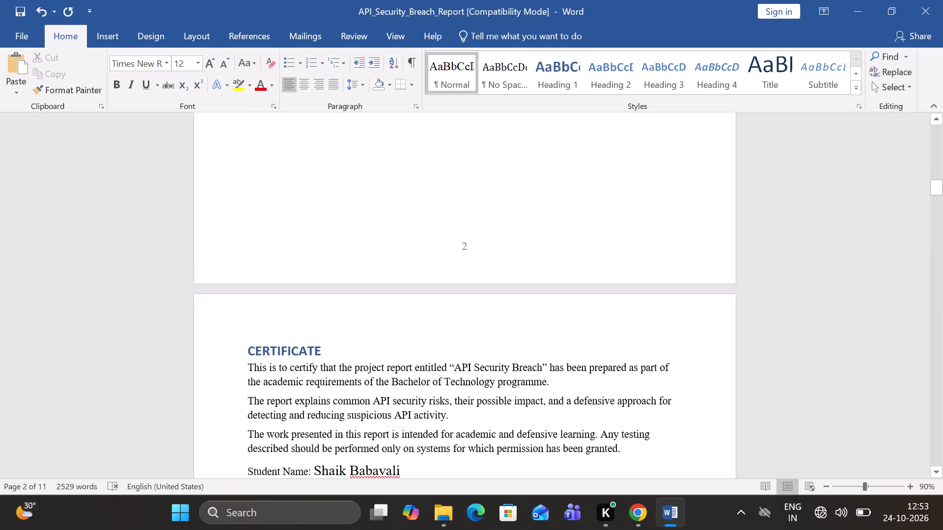
scroll(389, 283, "down", 2)
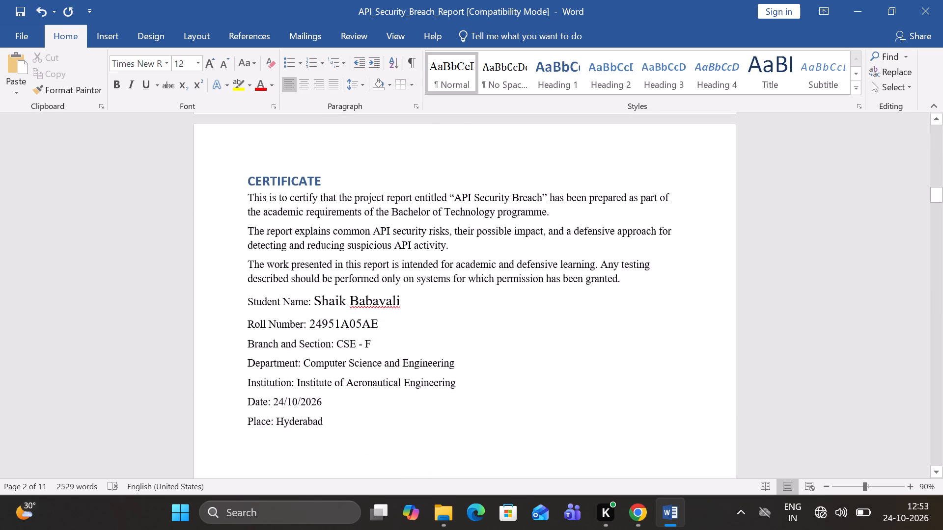
scroll(389, 283, "down", 2)
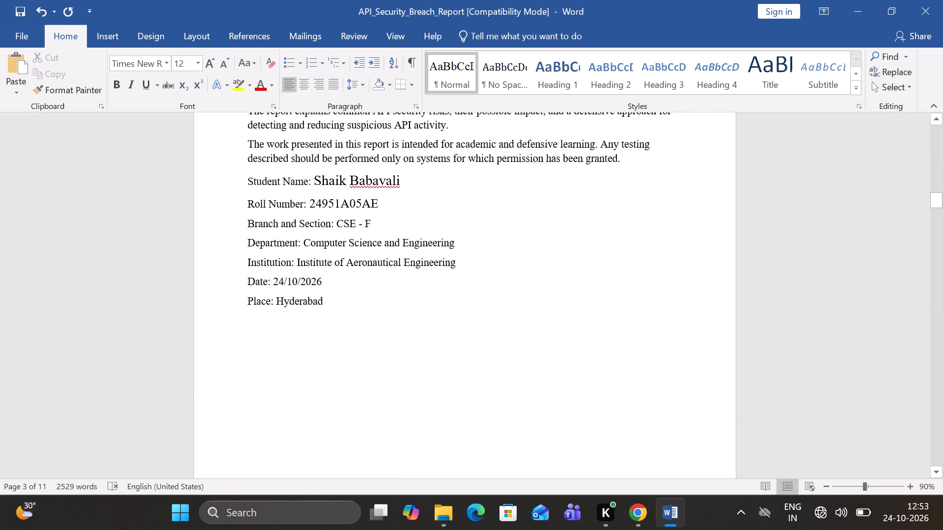
scroll(389, 283, "down", 4)
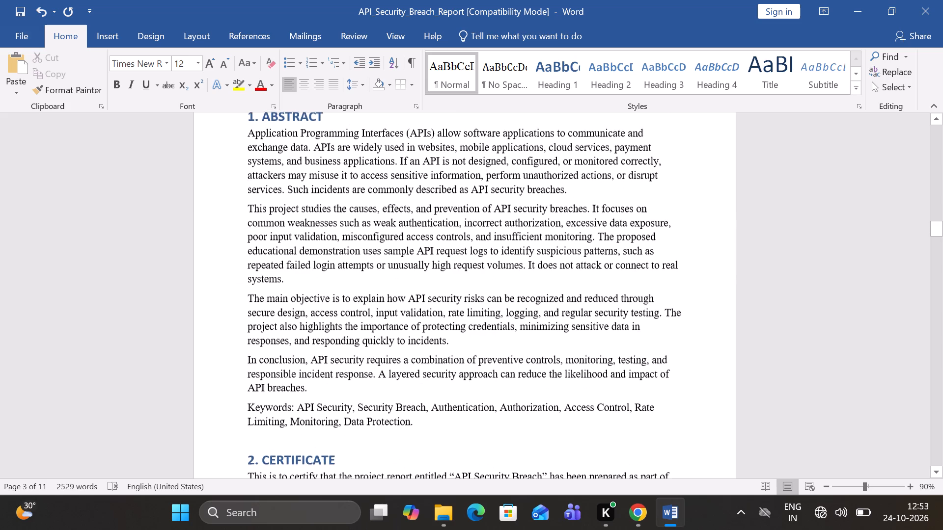
scroll(389, 283, "down", 3)
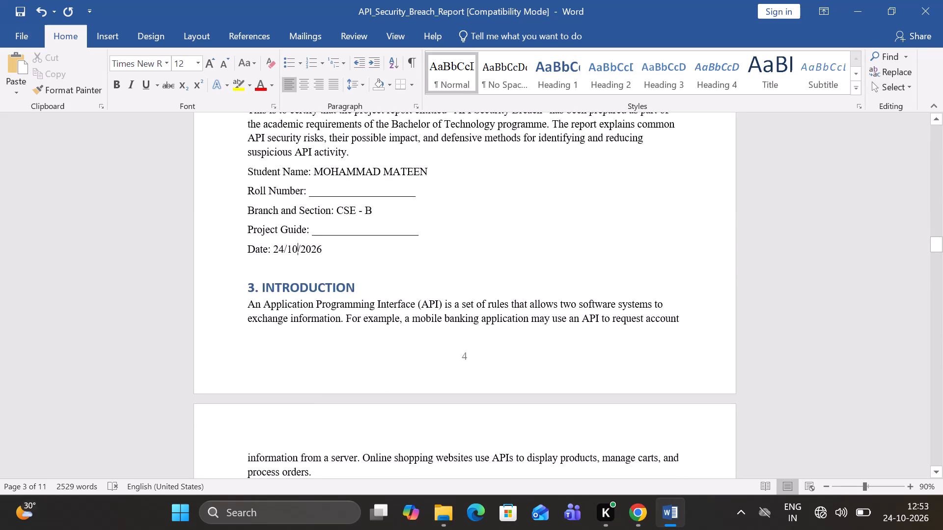
scroll(389, 283, "up", 6)
scroll(389, 283, "down", 1)
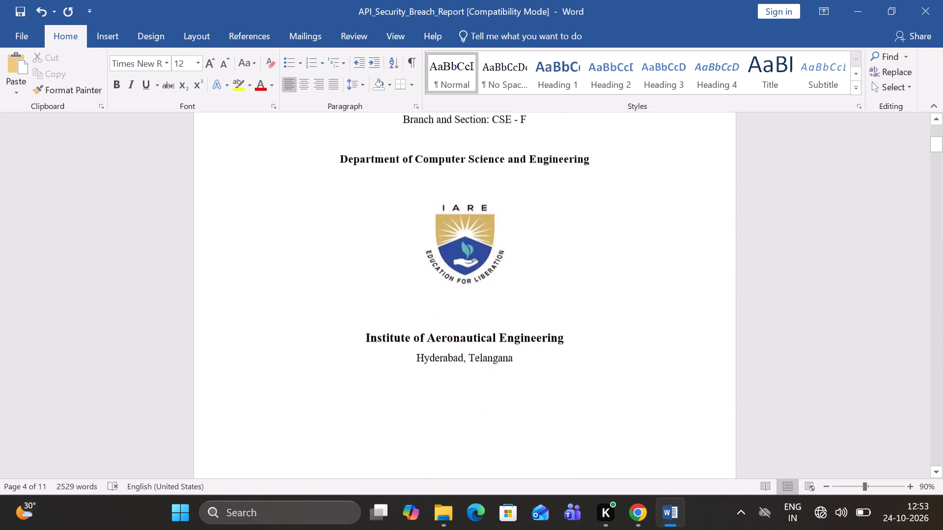
scroll(389, 283, "down", 3)
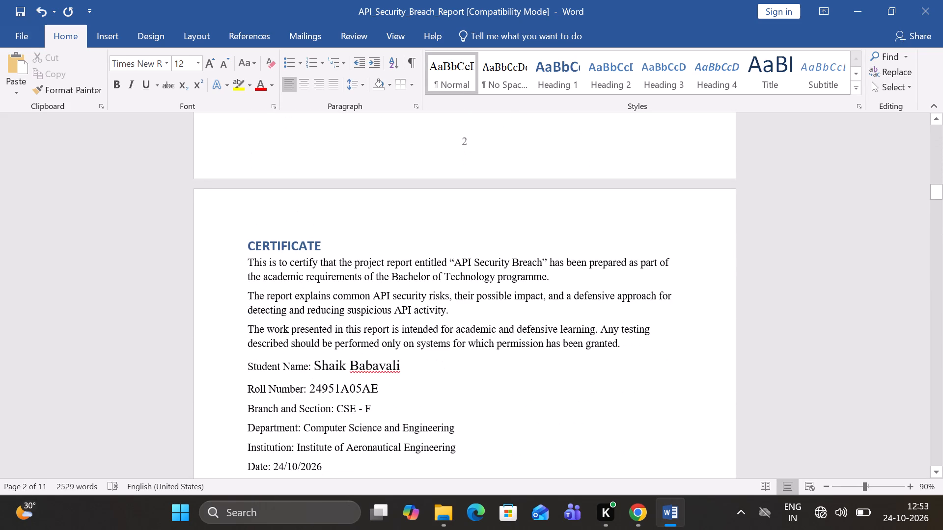
scroll(389, 283, "down", 1)
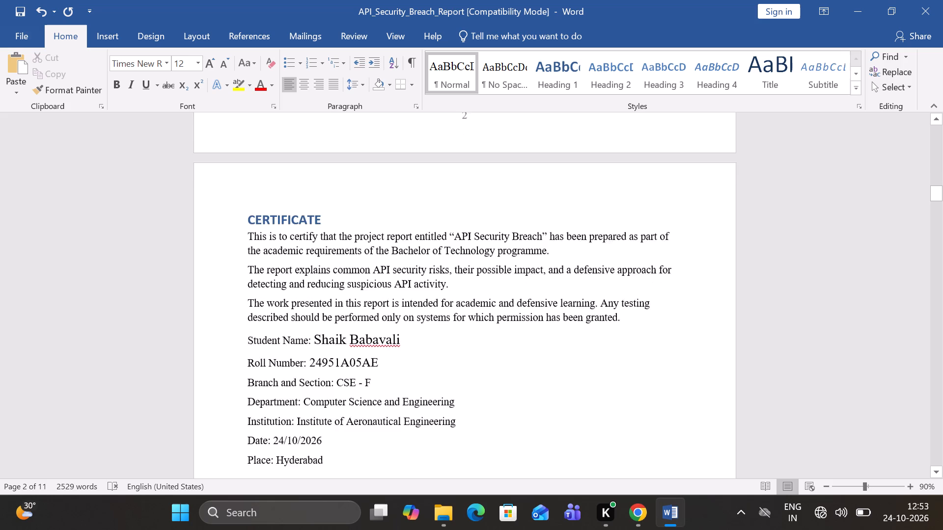
scroll(389, 283, "down", 5)
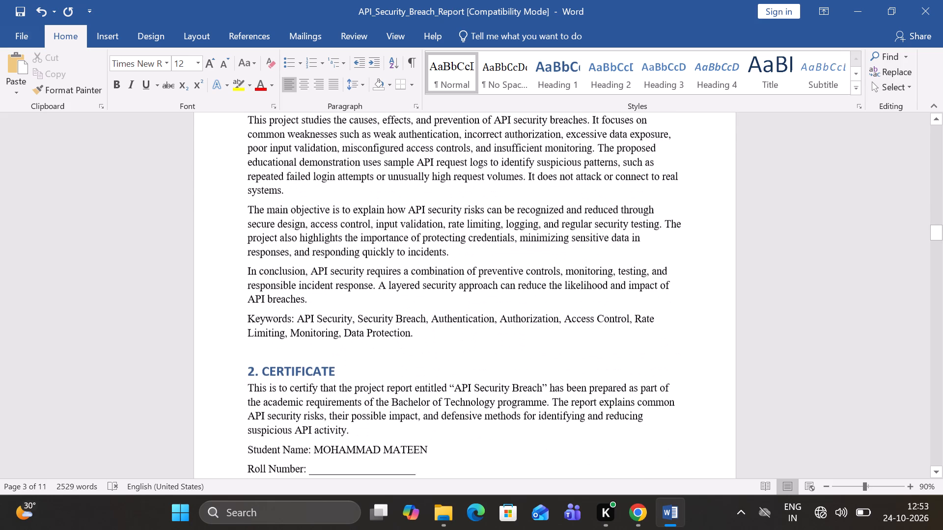
scroll(389, 283, "down", 3)
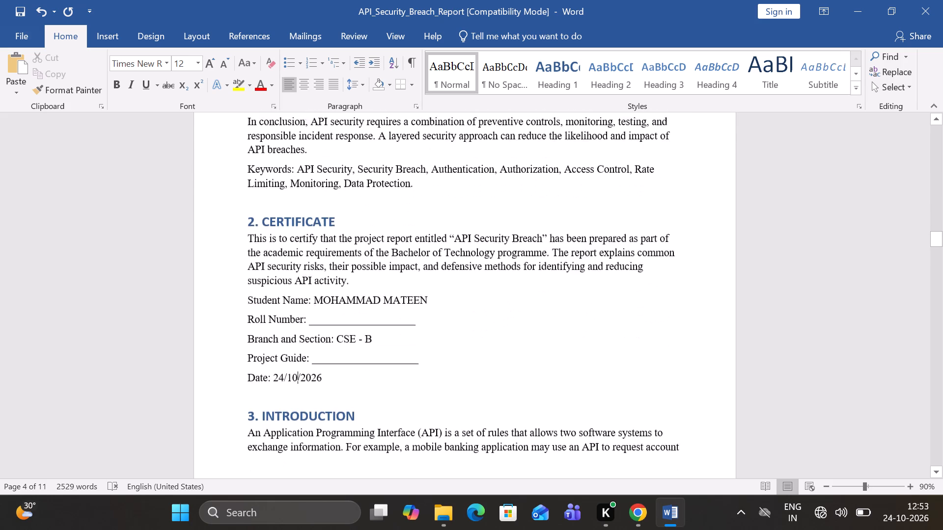
scroll(389, 283, "down", 1)
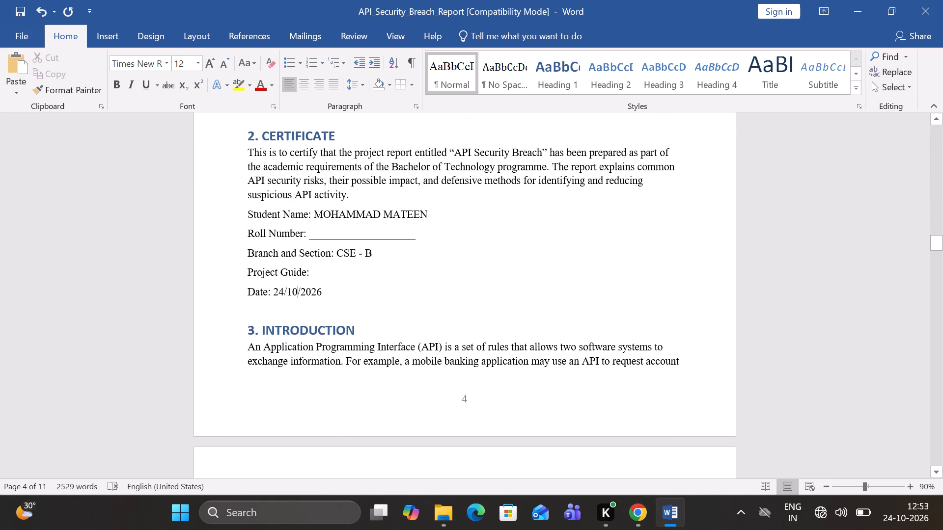
Delete the existing name after the Student Name label in section 2, Certificate, on page 4.
left_click(443, 225)
key("BackSpace")
key("BackSpace")
key("BackSpace")
key("BackSpace")
key("BackSpace")
key("BackSpace")
key("BackSpace")
key("BackSpace")
key("BackSpace")
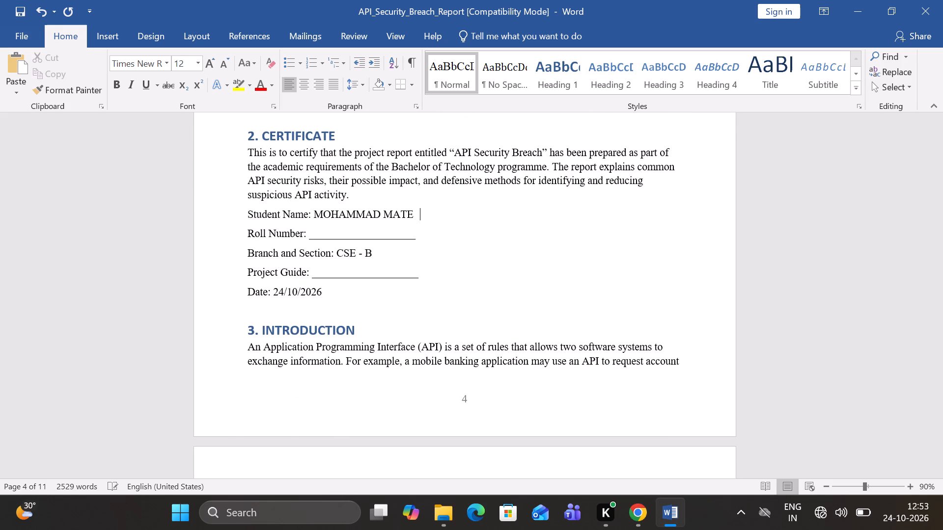
key("BackSpace")
key("BackSpace")
key("BackSpace")
key("BackSpace")
key("BackSpace")
key("BackSpace")
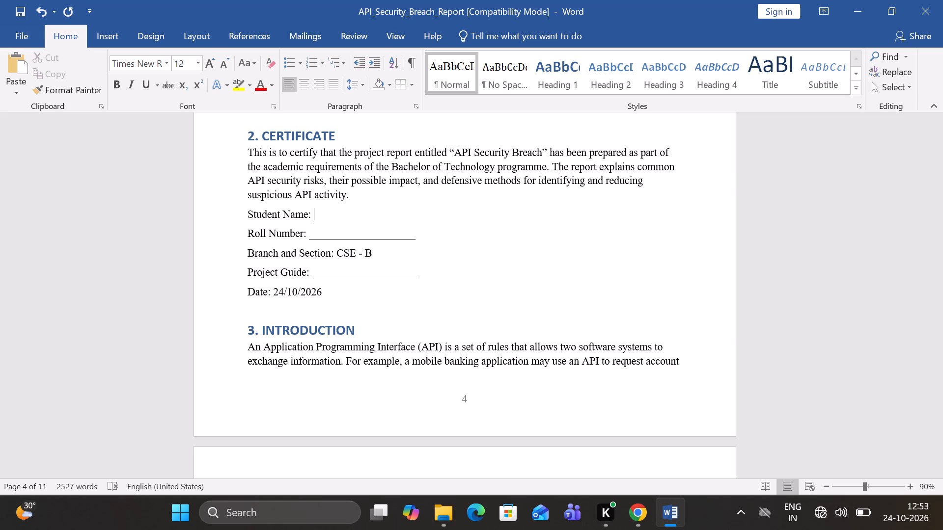
Enter the replacement student's full name at font size 14 after the Student Name label in section 2, Certificate.
left_click(195, 60)
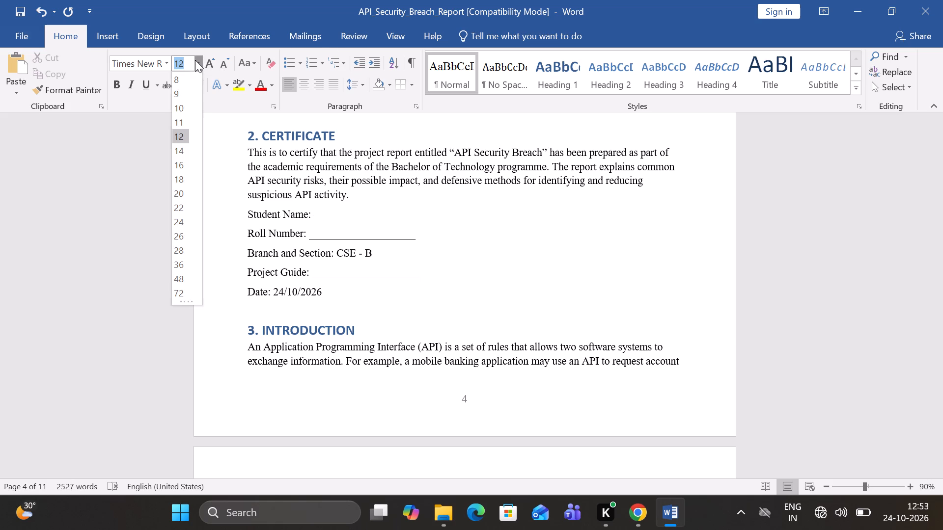
left_click(187, 155)
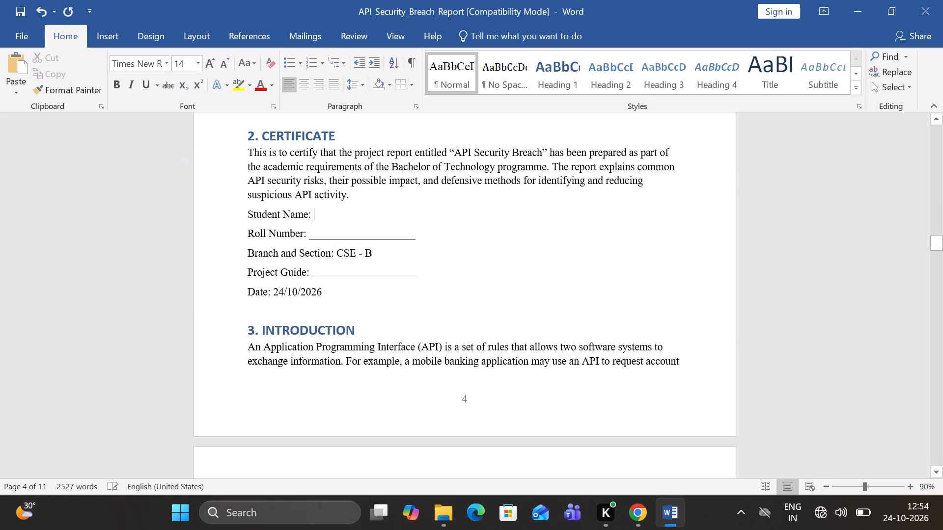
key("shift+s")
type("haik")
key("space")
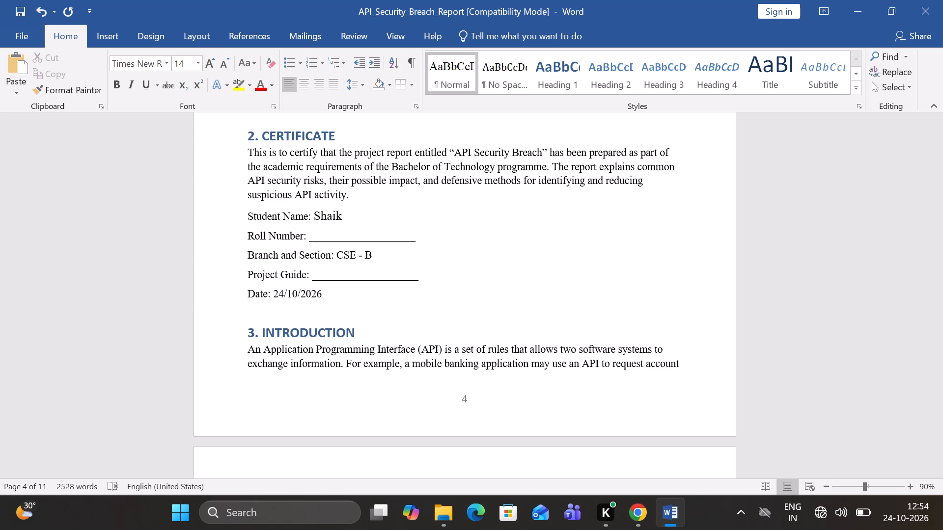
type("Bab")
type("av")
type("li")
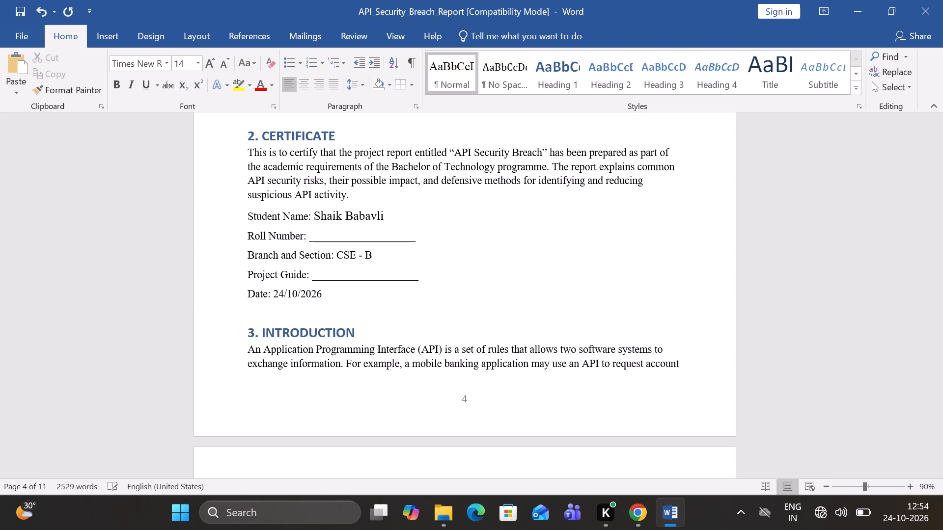
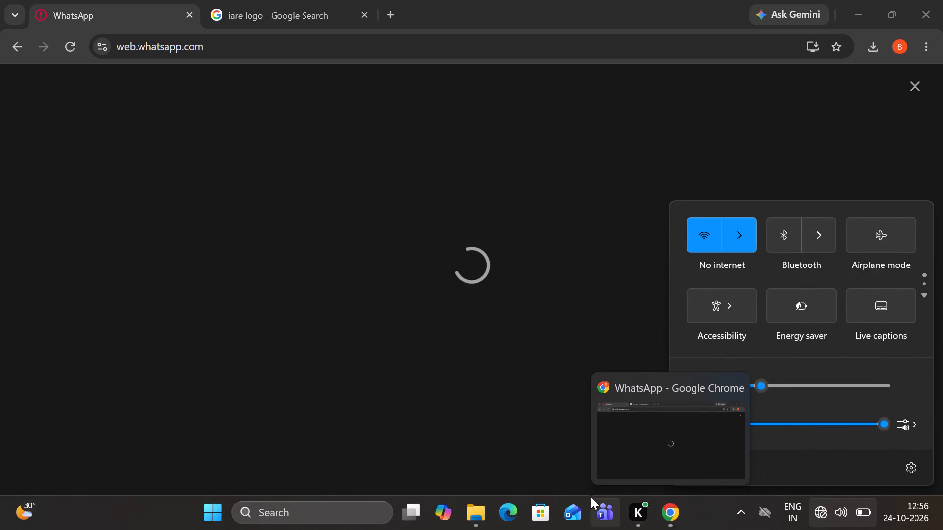
Switch to File Explorer and open the API_Security_Breach_Report PDF from the Downloads folder.
left_click(476, 510)
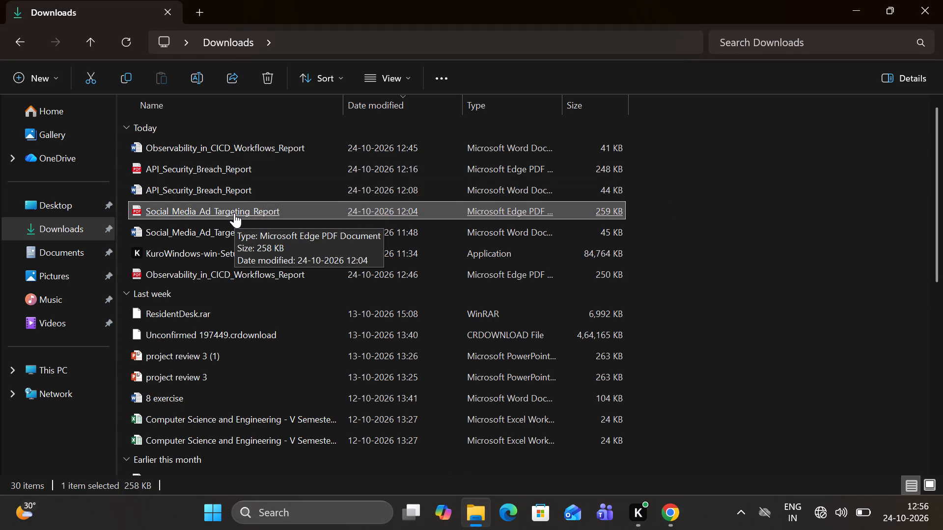
scroll(234, 213, "up", 1)
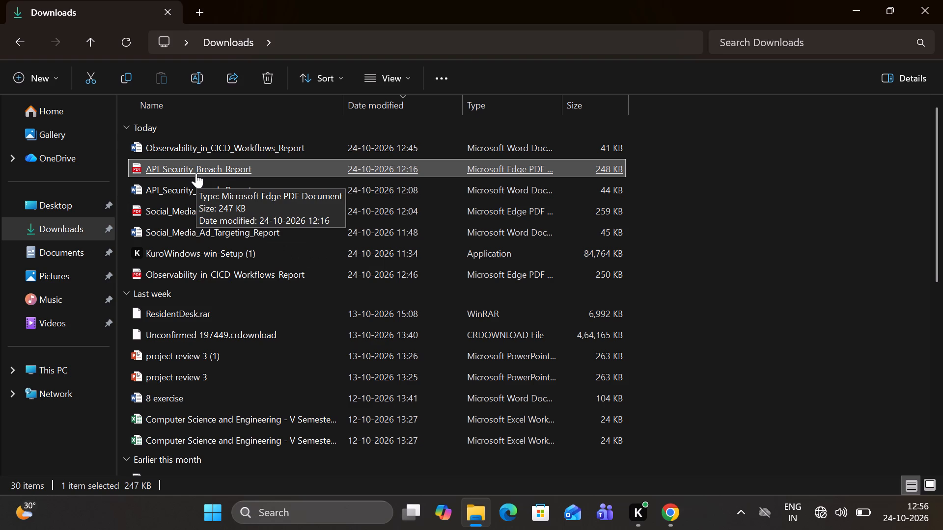
left_click(230, 165)
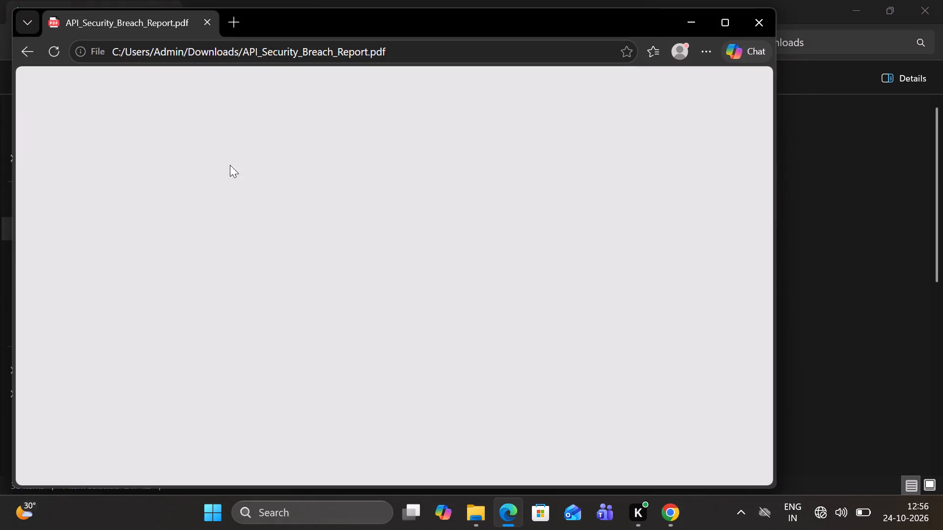
Check the cover and following pages of the API_Security_Breach_Report PDF, then close it.
scroll(285, 256, "up", 2)
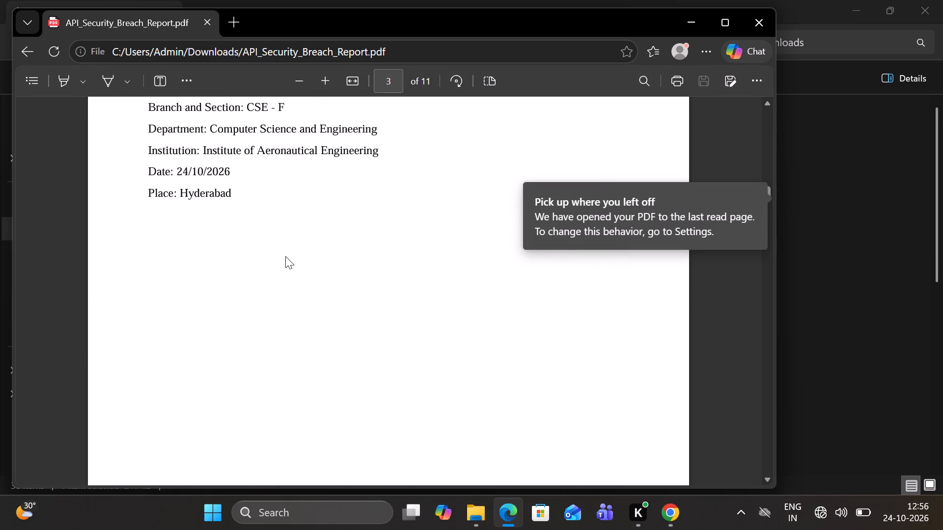
scroll(285, 256, "up", 16)
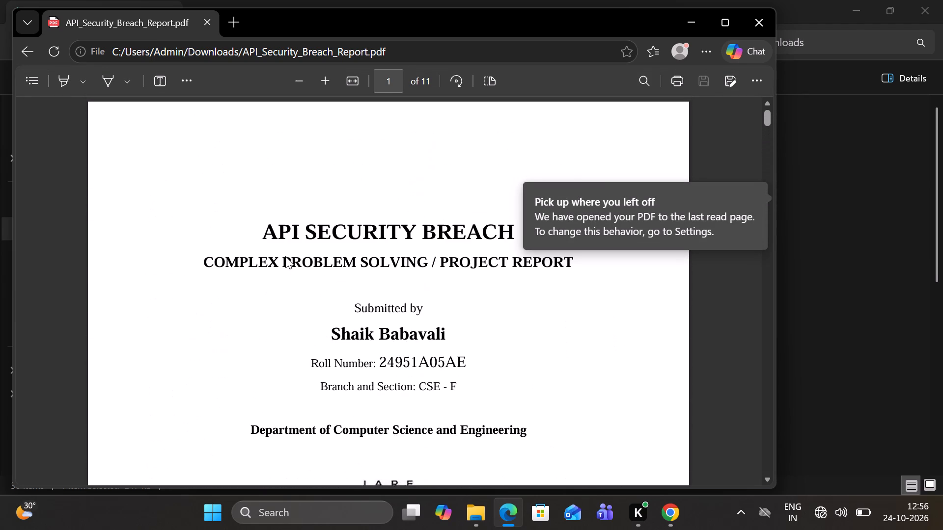
scroll(285, 256, "down", 16)
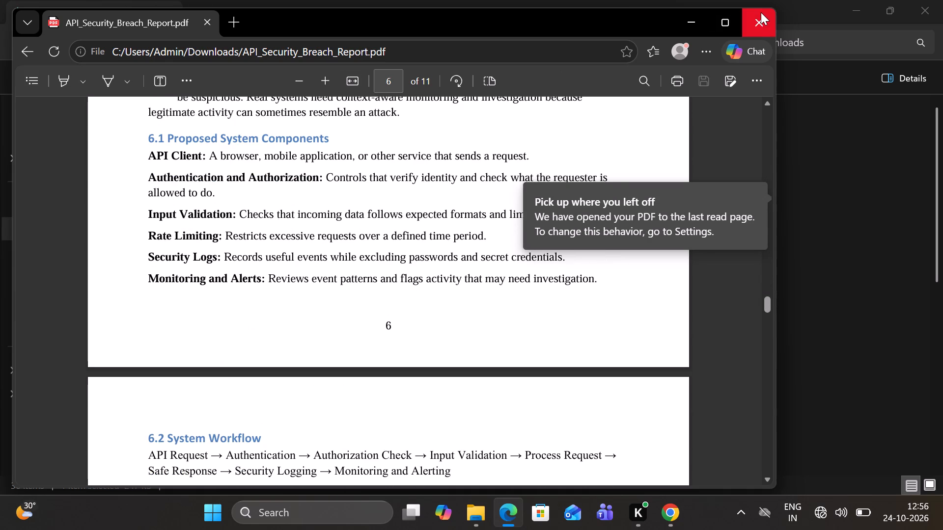
left_click(761, 12)
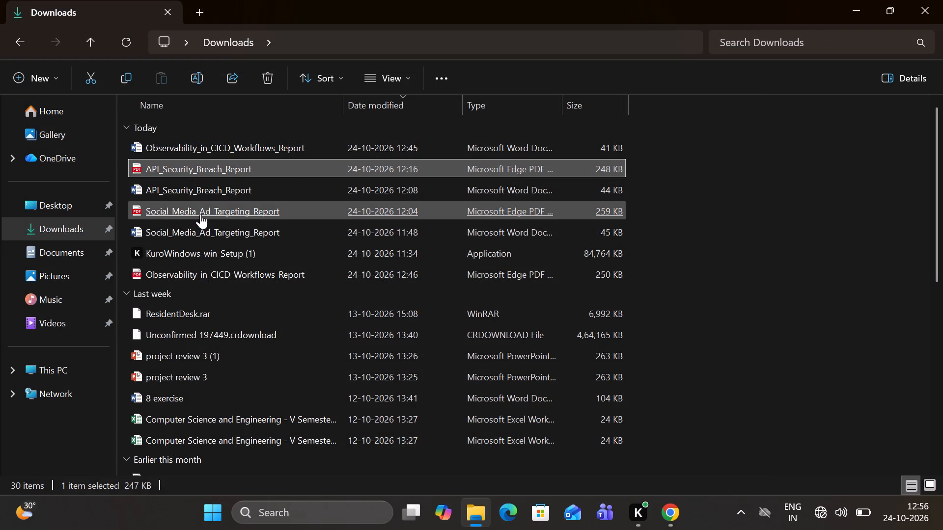
Open the Social_Media_Ad_Targeting_Report PDF from Downloads, check the student details on its cover, and close it.
left_click(201, 213)
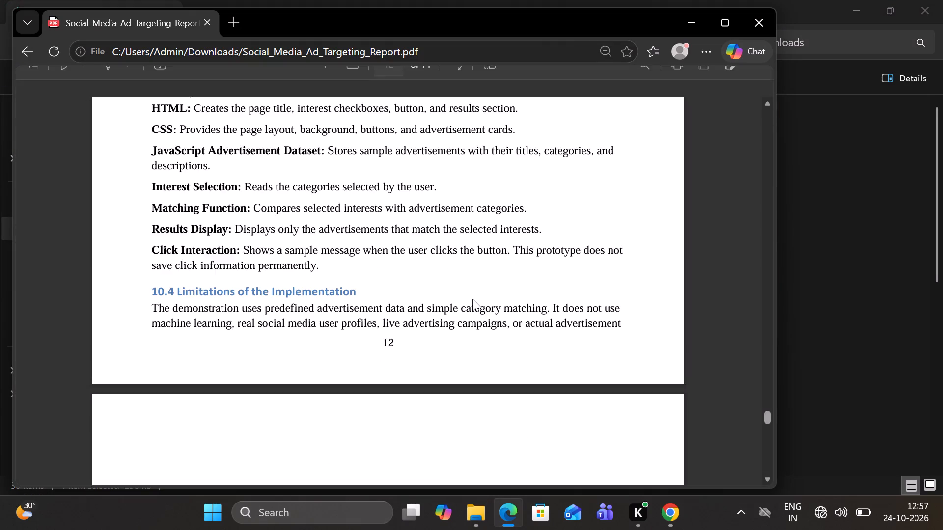
scroll(472, 299, "up", 15)
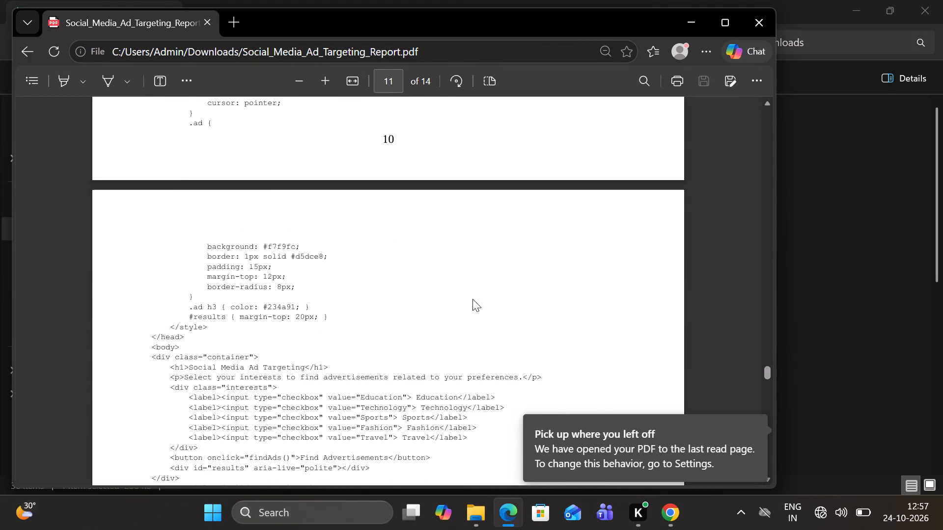
scroll(472, 299, "up", 14)
scroll(472, 299, "up", 13)
scroll(472, 299, "down", 1)
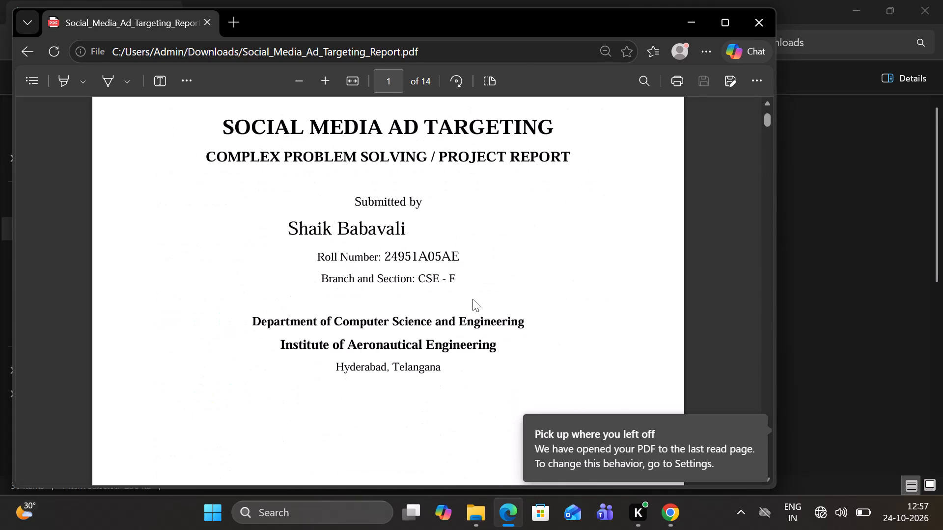
left_click(768, 22)
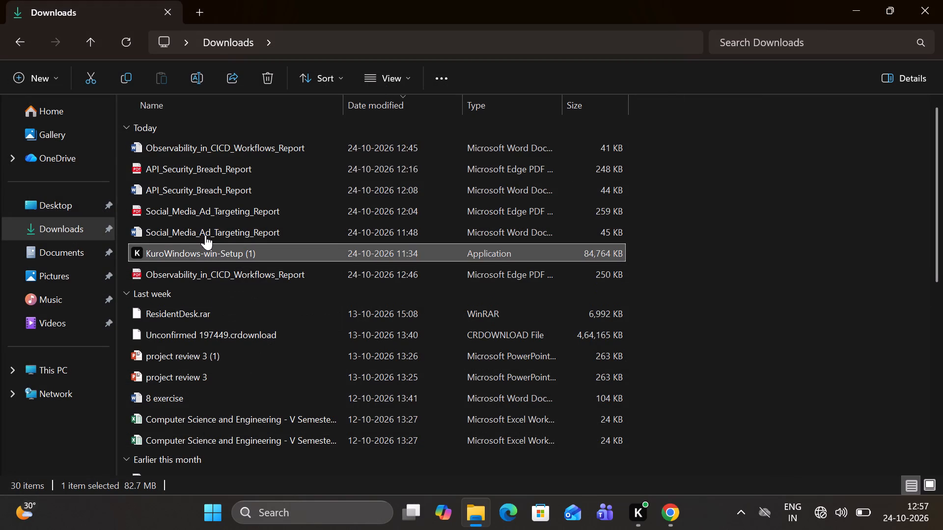
Open the Observability_in_CICD_Workflows_Report PDF from Downloads and review its cover, college logo, index and page 3 Certificate.
left_click(198, 269)
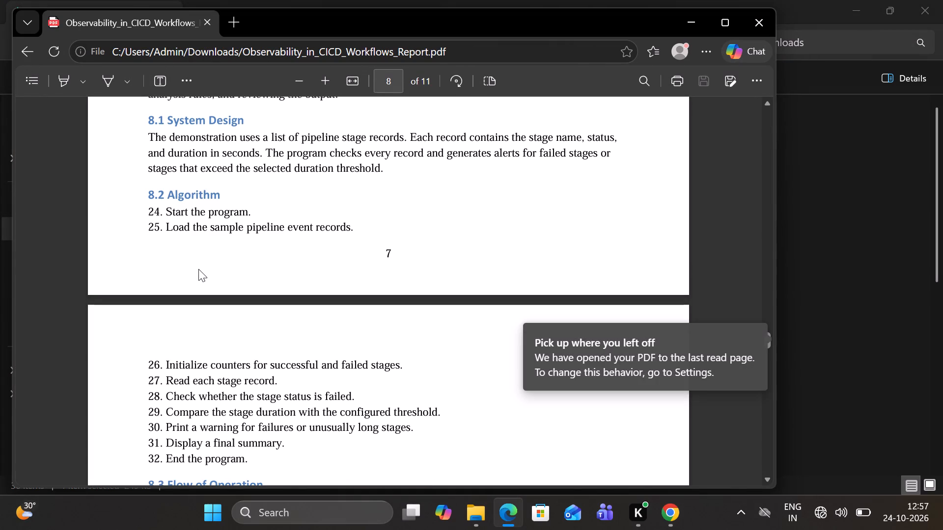
scroll(198, 269, "up", 15)
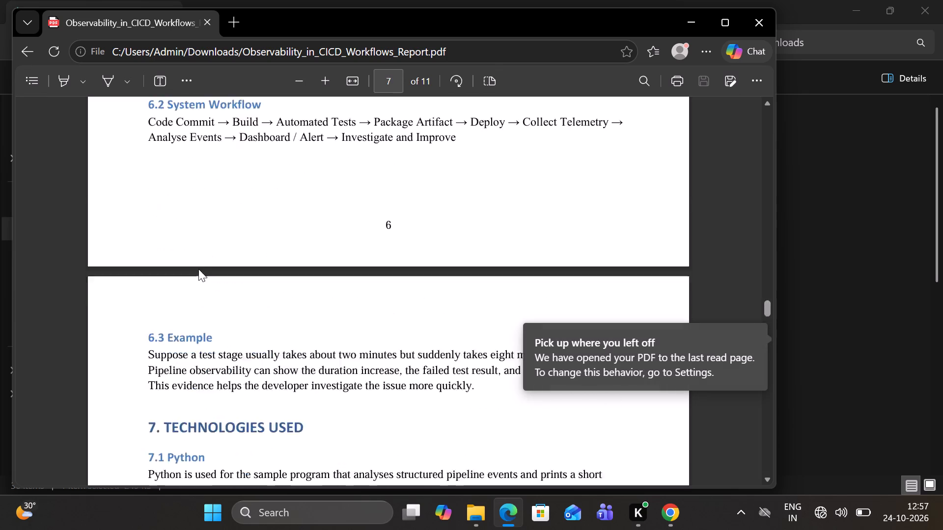
scroll(198, 269, "up", 20)
scroll(198, 269, "down", 1)
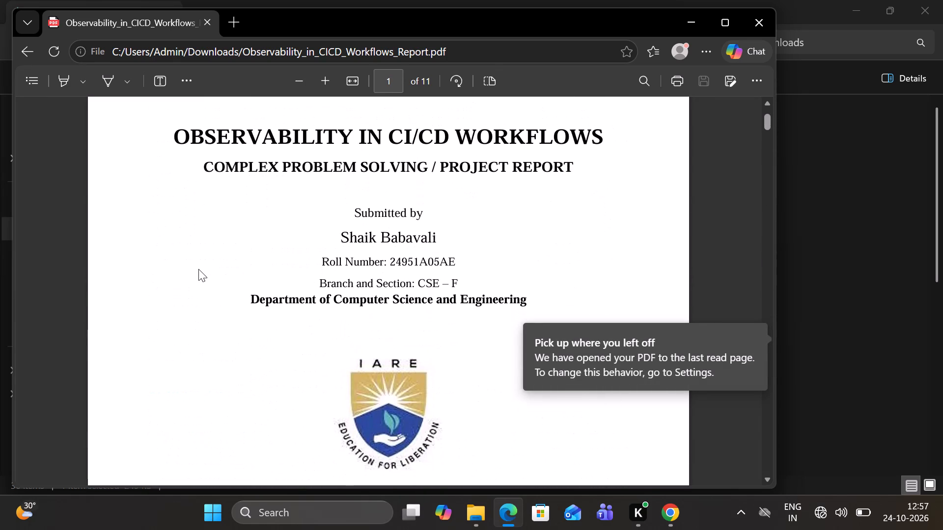
scroll(198, 269, "down", 1)
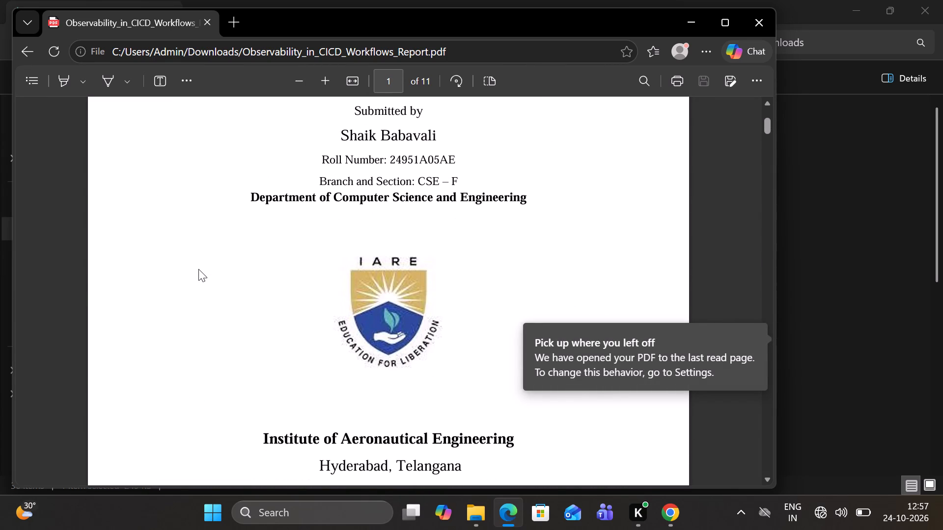
scroll(198, 269, "down", 4)
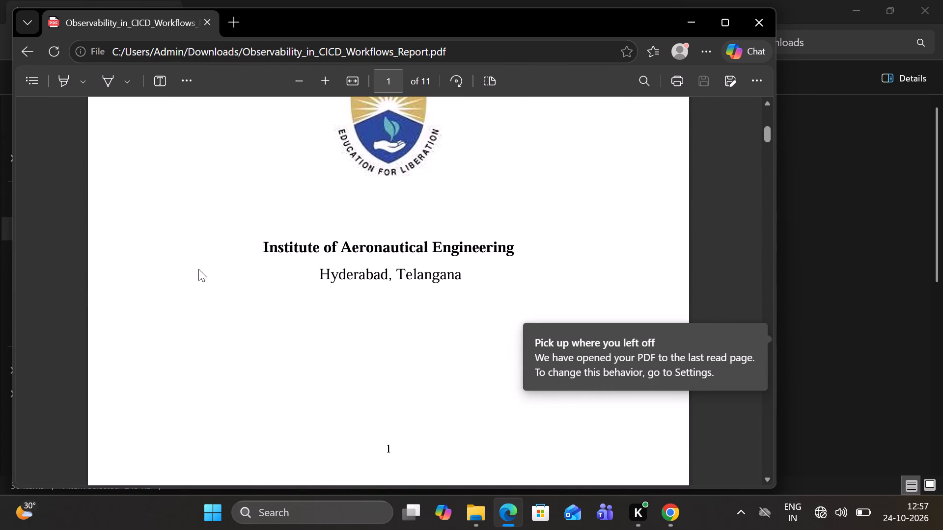
scroll(198, 269, "down", 5)
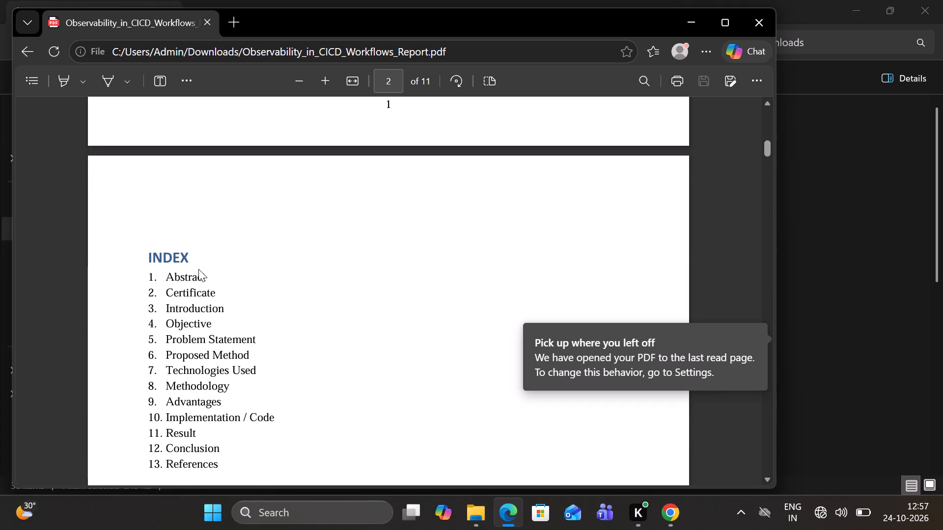
scroll(198, 269, "down", 5)
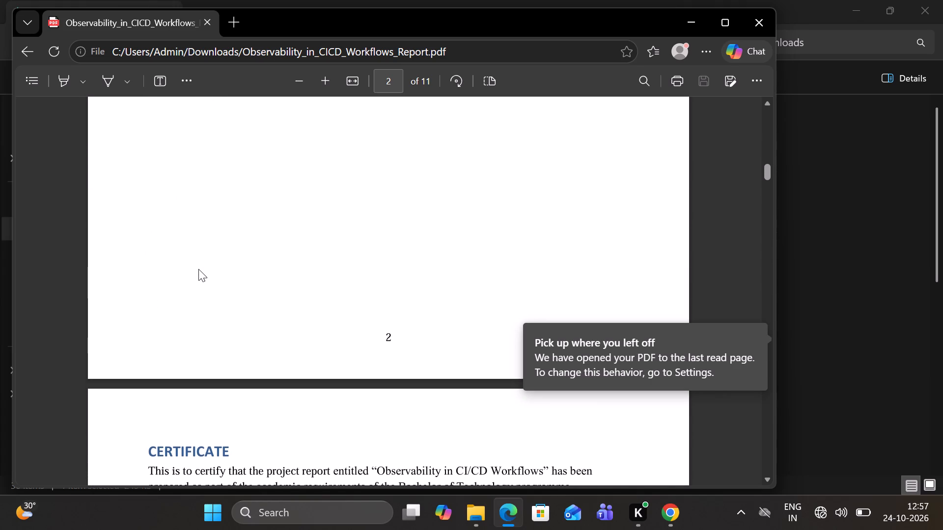
scroll(198, 269, "down", 2)
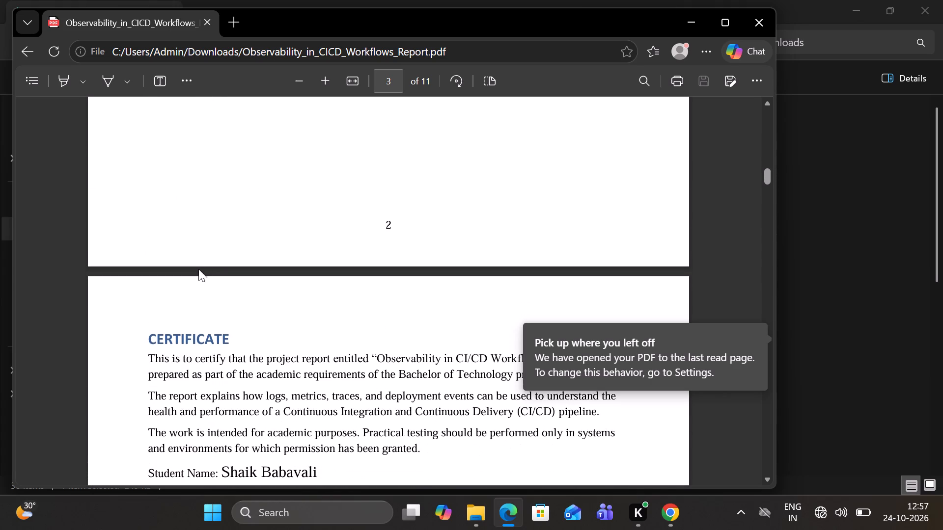
scroll(198, 269, "down", 3)
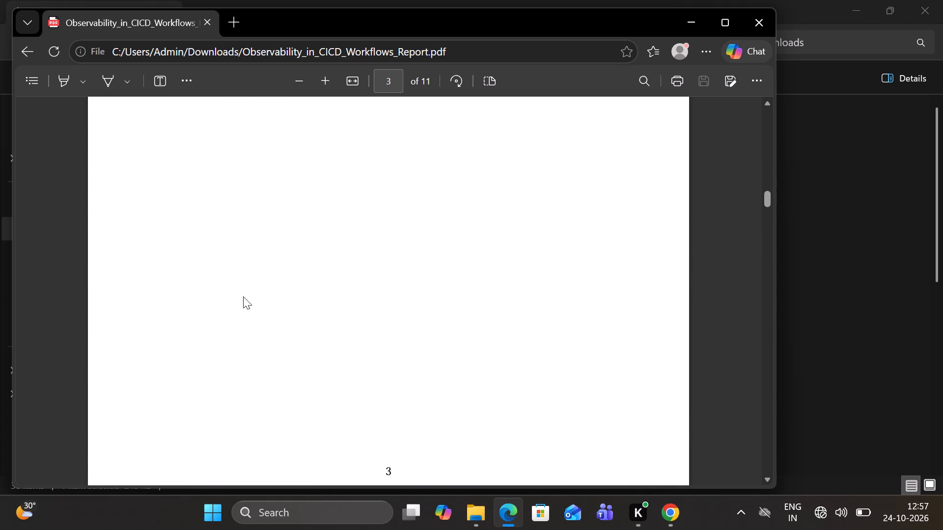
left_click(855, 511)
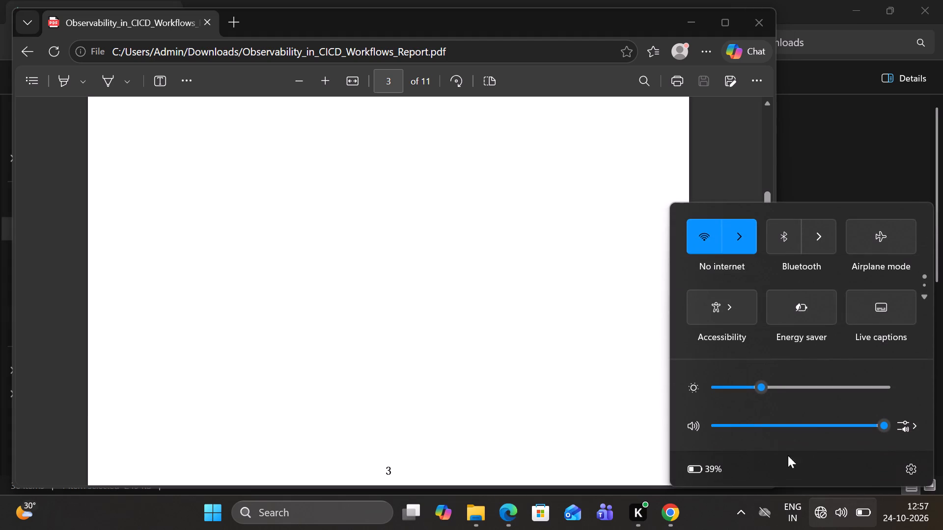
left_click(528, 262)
Recheck the Observability report's cover and the student details and dates in both Certificate sections, then close the PDF.
scroll(528, 262, "up", 4)
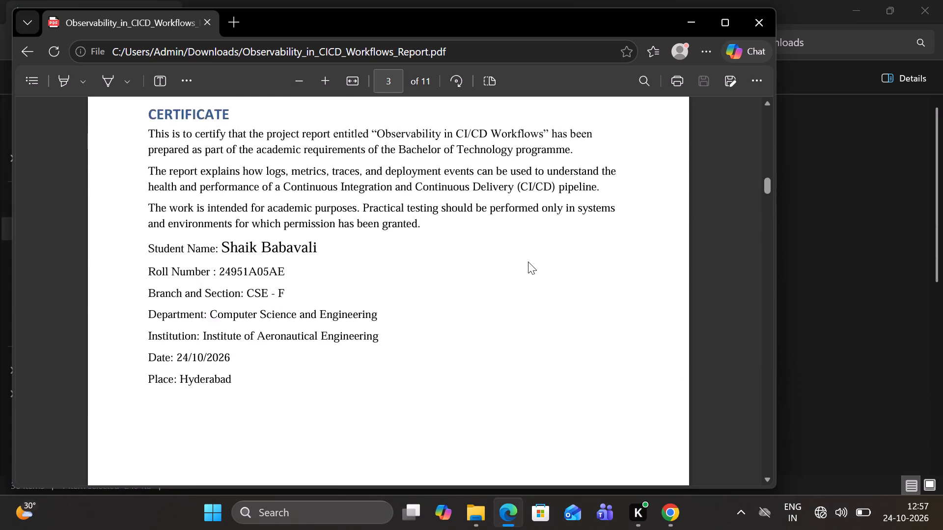
scroll(528, 262, "up", 5)
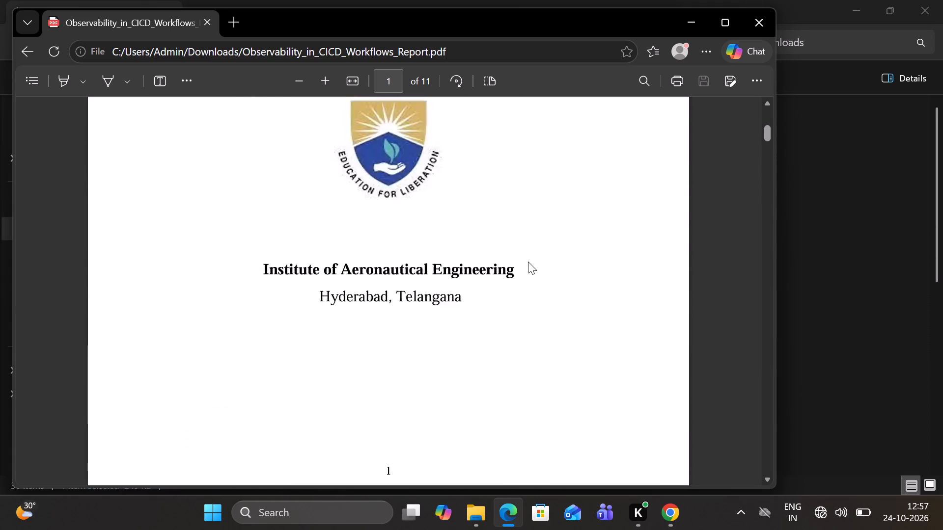
scroll(528, 262, "down", 3)
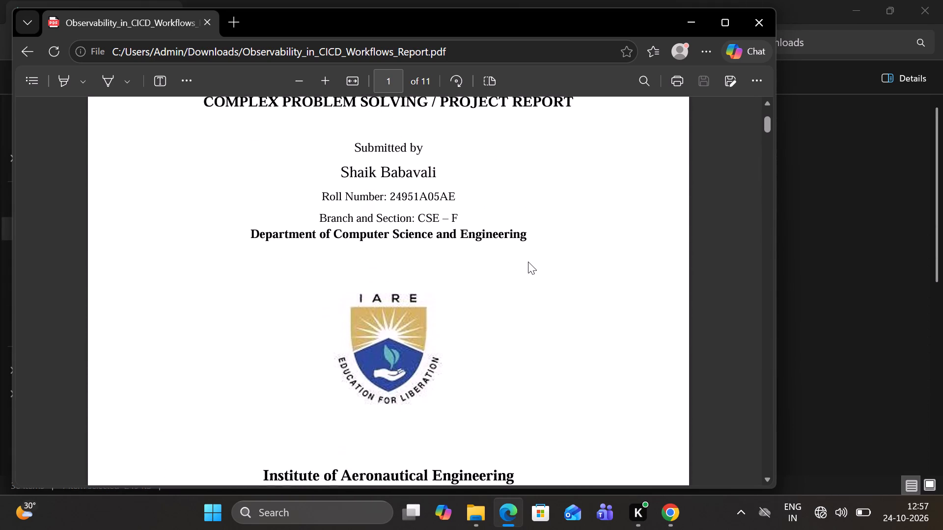
scroll(528, 262, "down", 1)
scroll(528, 262, "right", 1)
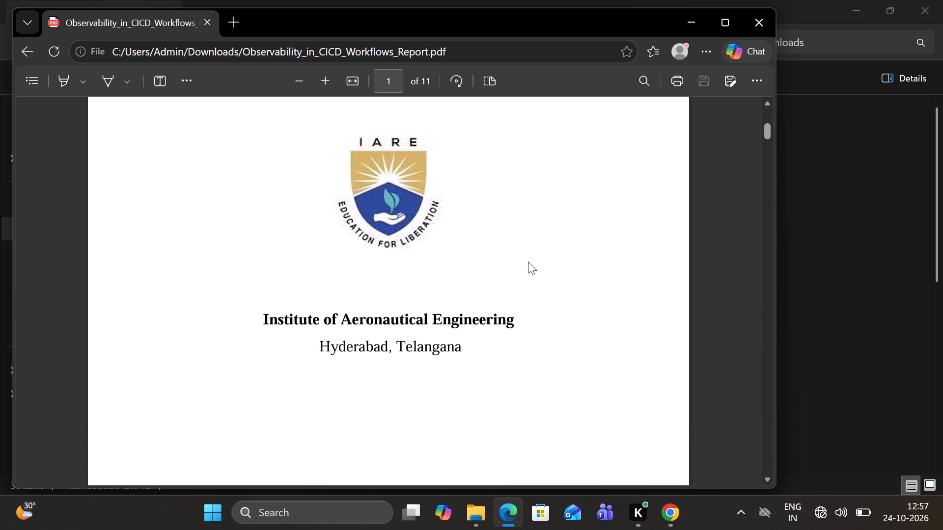
scroll(528, 262, "up", 5)
scroll(528, 262, "down", 7)
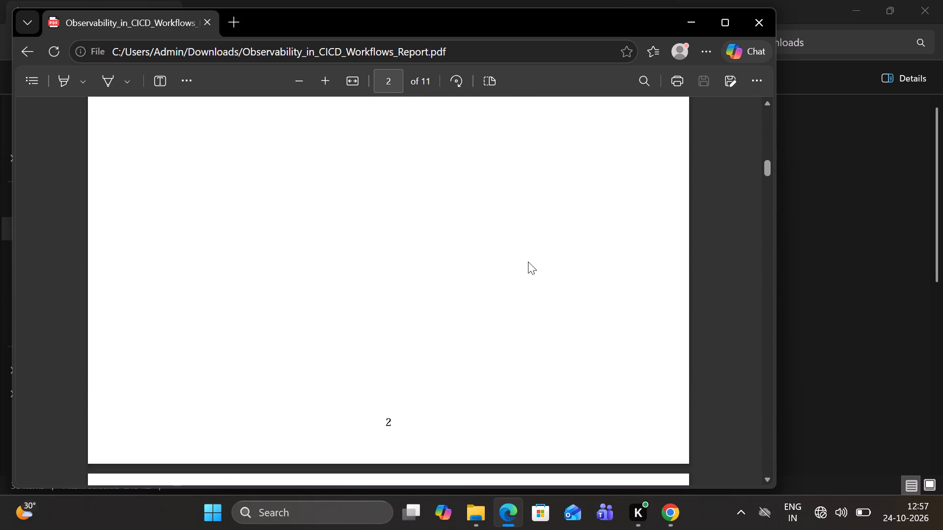
scroll(528, 262, "down", 1)
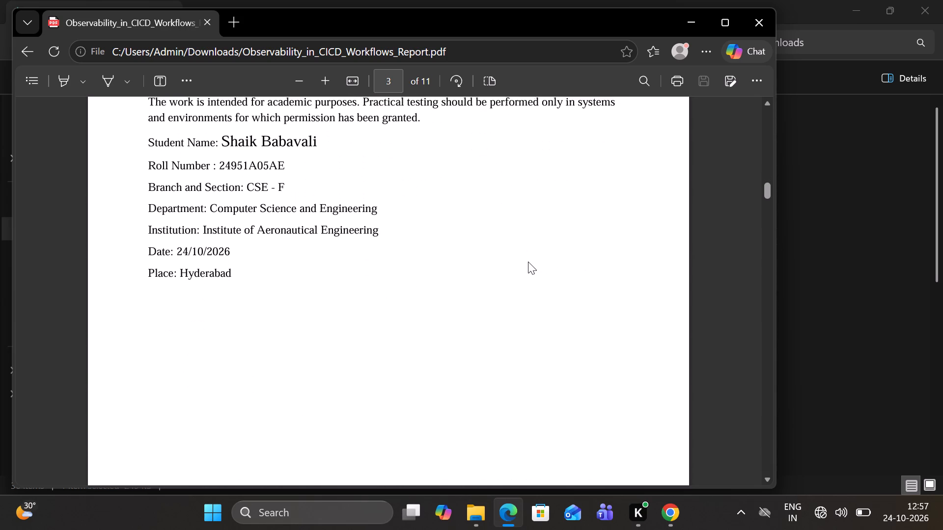
scroll(528, 262, "down", 4)
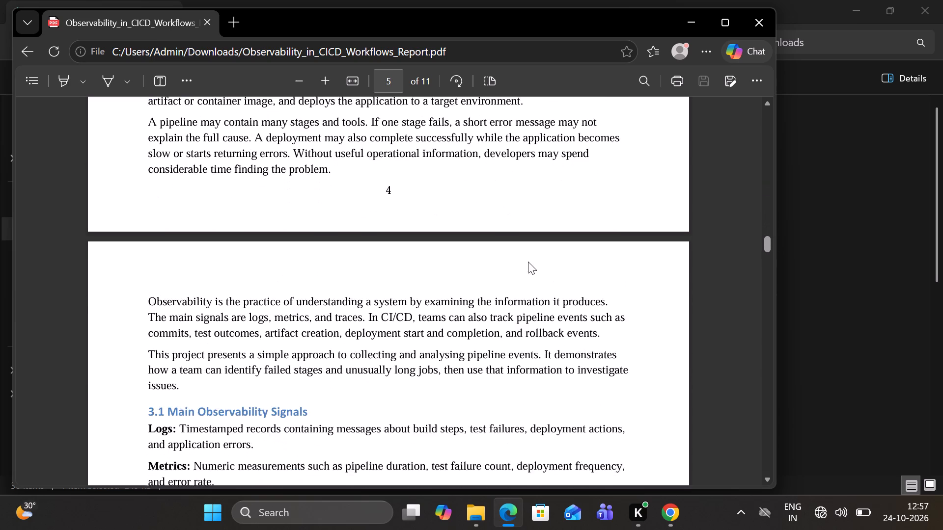
scroll(528, 262, "down", 2)
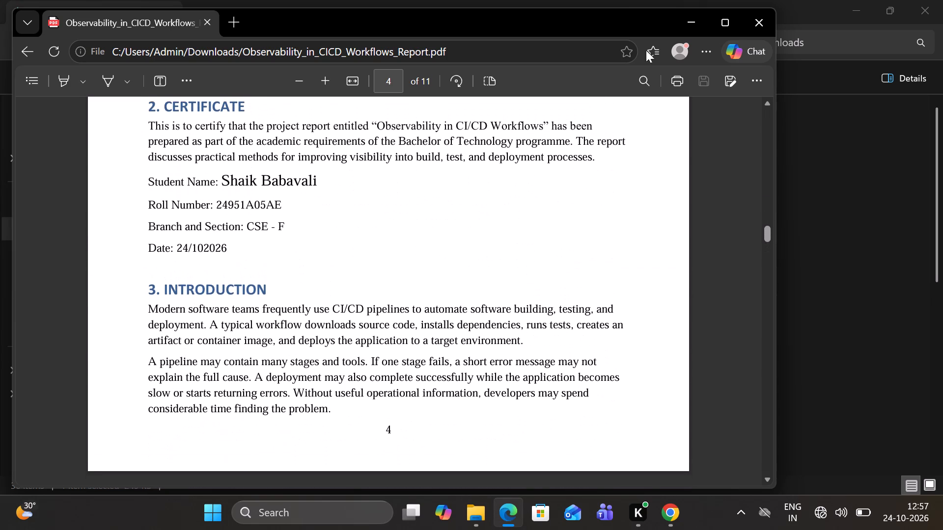
left_click(750, 19)
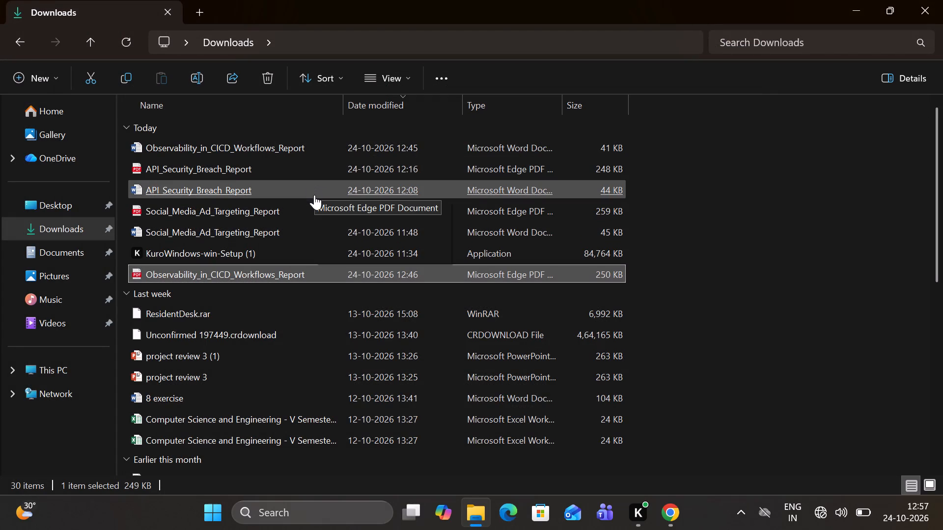
Open the Social_Media_Ad_Targeting_Report Word document from Downloads as a read-only copy.
double_click(243, 233)
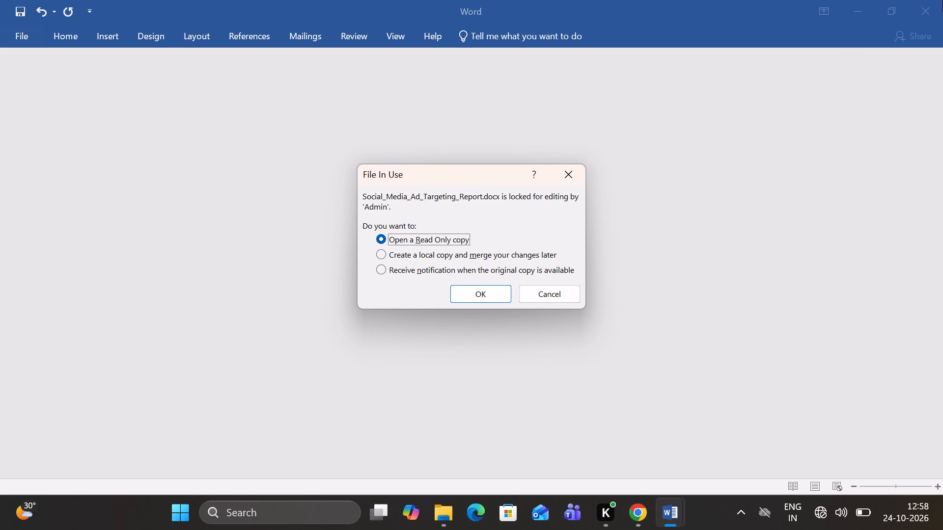
left_click(482, 291)
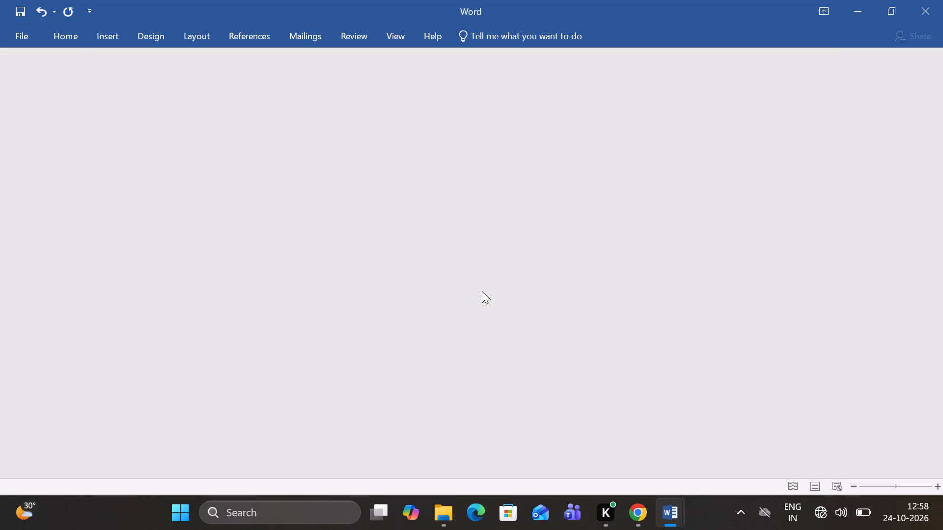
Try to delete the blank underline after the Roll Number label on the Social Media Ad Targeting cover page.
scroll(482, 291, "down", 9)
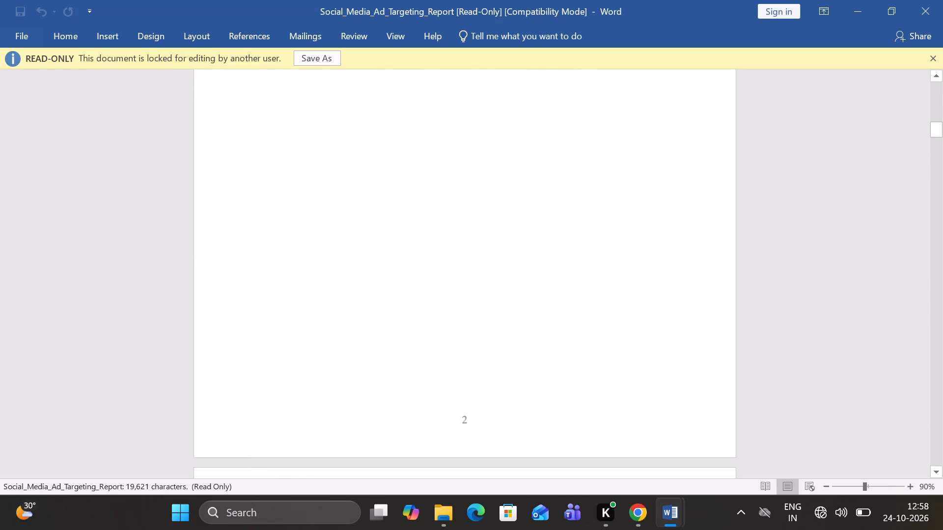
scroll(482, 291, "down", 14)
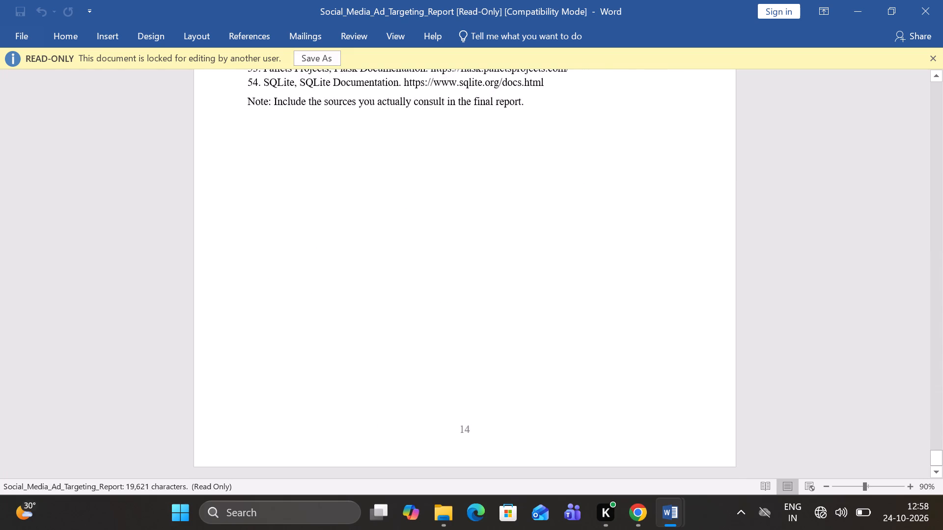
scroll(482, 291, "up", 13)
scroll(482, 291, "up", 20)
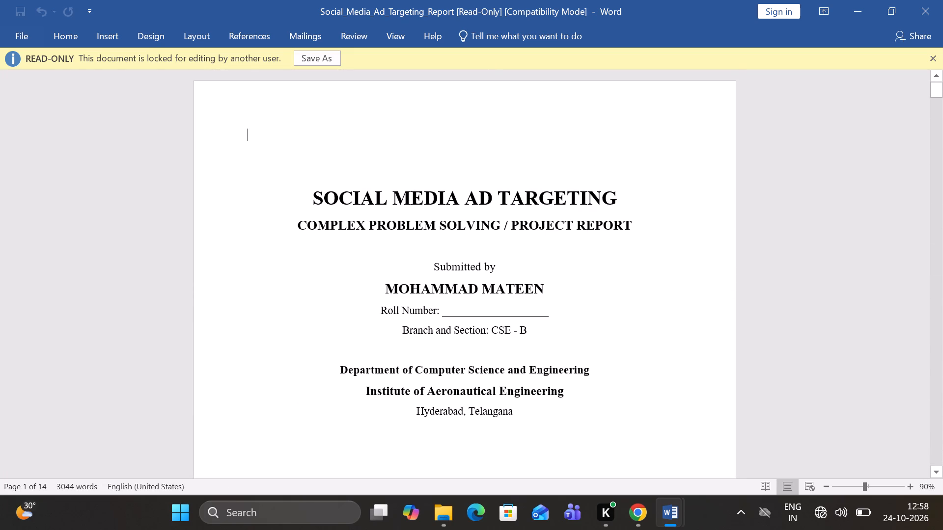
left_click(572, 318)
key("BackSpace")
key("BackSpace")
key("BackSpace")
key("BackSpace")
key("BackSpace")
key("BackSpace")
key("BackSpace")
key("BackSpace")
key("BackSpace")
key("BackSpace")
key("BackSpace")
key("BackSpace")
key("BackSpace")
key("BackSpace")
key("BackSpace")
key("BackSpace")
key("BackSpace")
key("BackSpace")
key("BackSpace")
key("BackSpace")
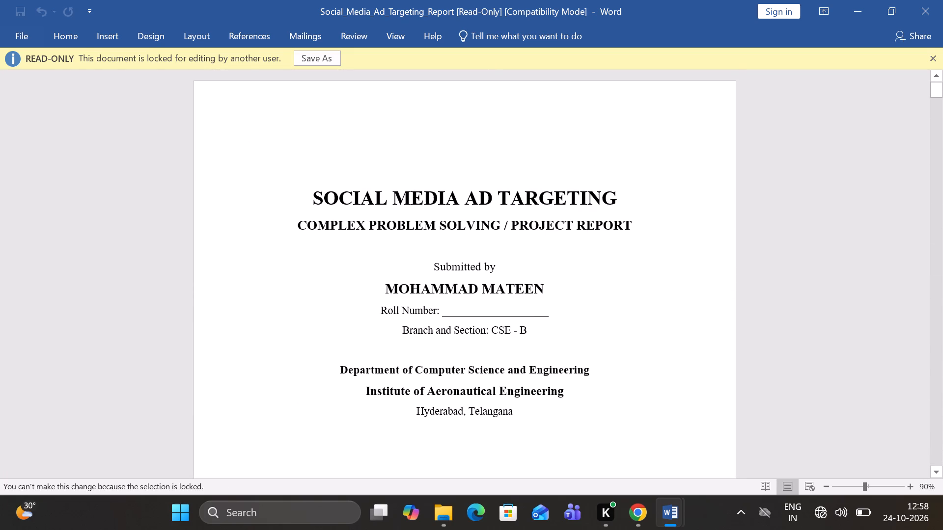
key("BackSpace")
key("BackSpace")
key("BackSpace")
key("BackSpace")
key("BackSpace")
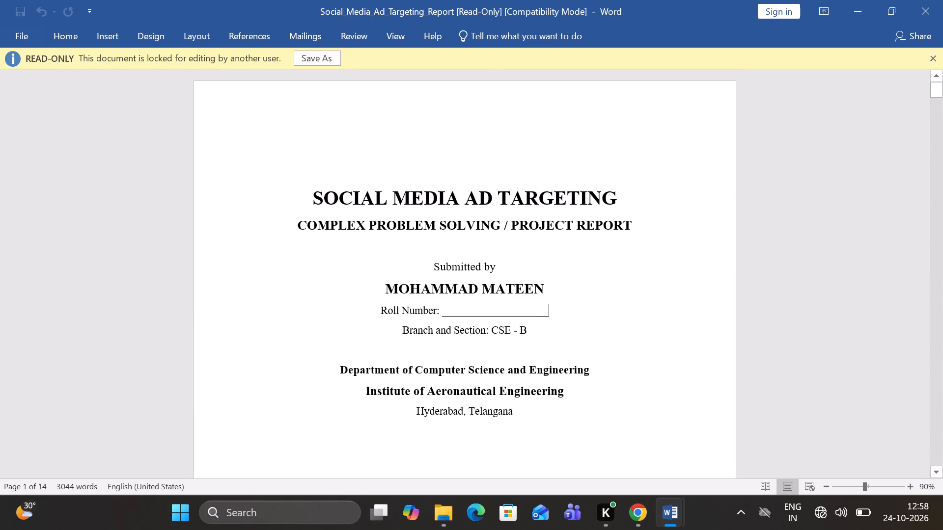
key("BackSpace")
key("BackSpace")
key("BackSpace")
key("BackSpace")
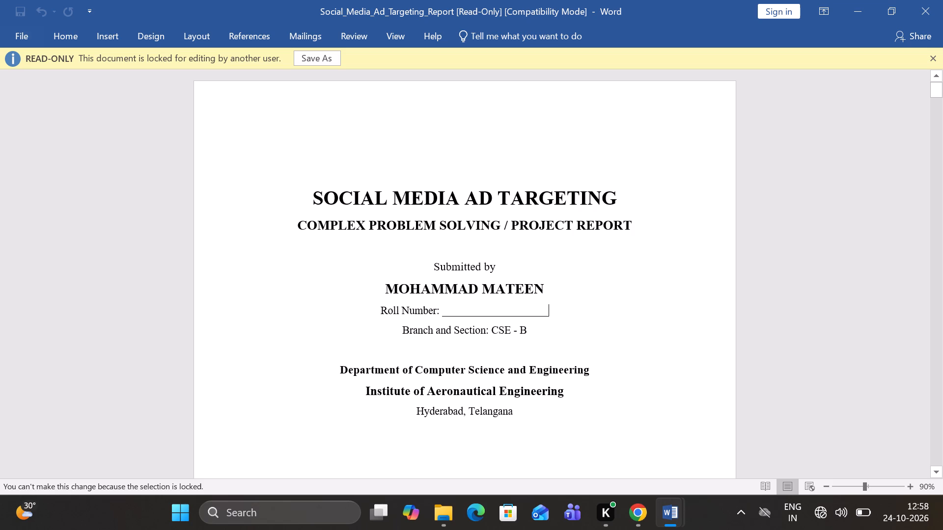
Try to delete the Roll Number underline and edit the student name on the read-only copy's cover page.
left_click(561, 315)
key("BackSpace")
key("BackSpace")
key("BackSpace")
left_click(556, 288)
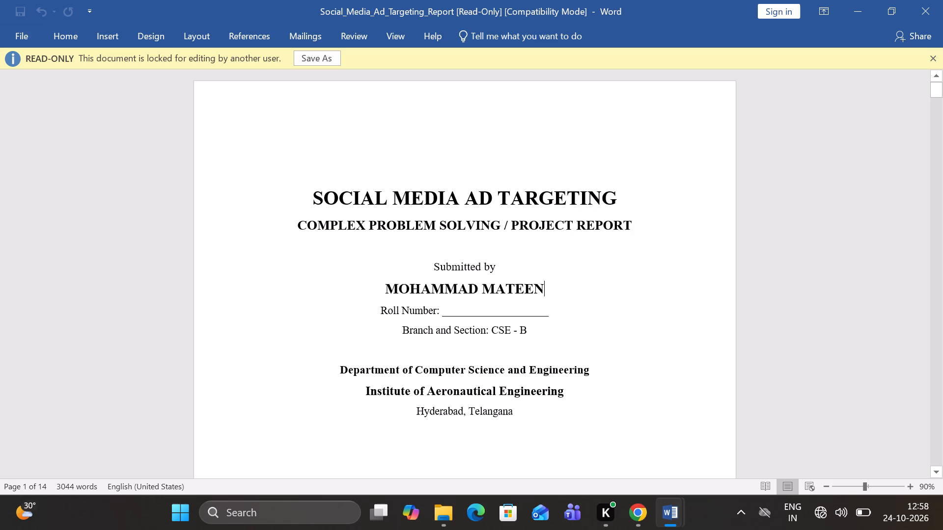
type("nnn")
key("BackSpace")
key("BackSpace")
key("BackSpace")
Close the read-only copy and return to the editable Social_Media_Ad_Targeting_Report document.
scroll(556, 288, "down", 4)
scroll(556, 288, "up", 10)
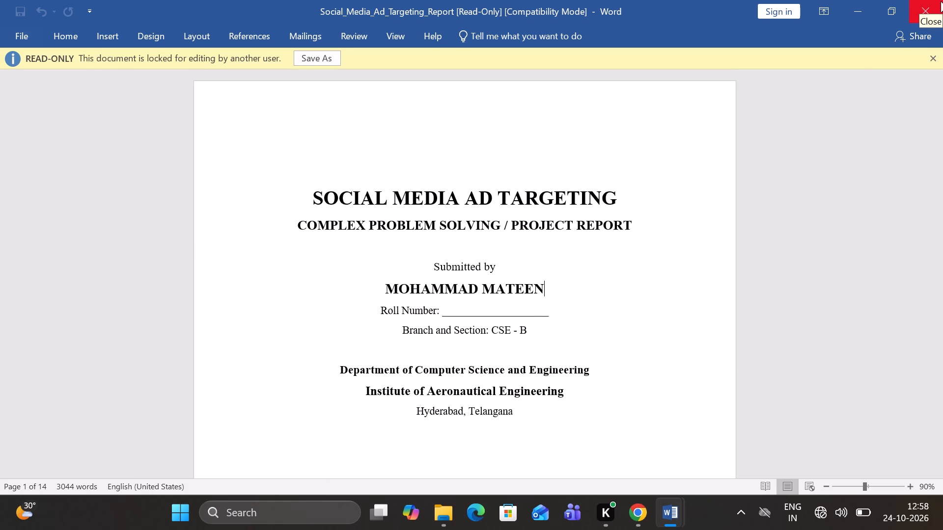
left_click(15, 55)
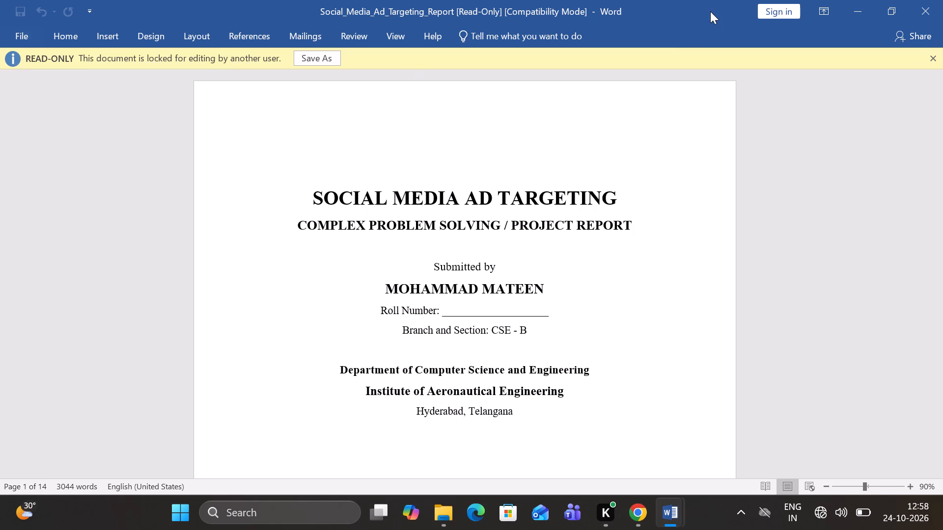
left_click(942, 0)
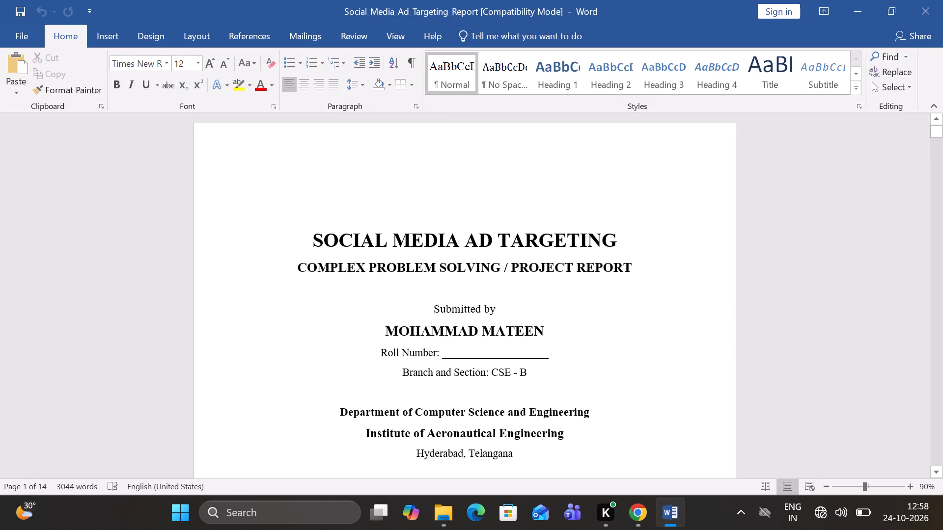
Delete the blank underline after the Roll Number label on the cover page.
left_click(579, 361)
key("BackSpace")
key("BackSpace")
key("BackSpace")
key("BackSpace")
key("BackSpace")
key("BackSpace")
key("BackSpace")
key("BackSpace")
key("BackSpace")
key("BackSpace")
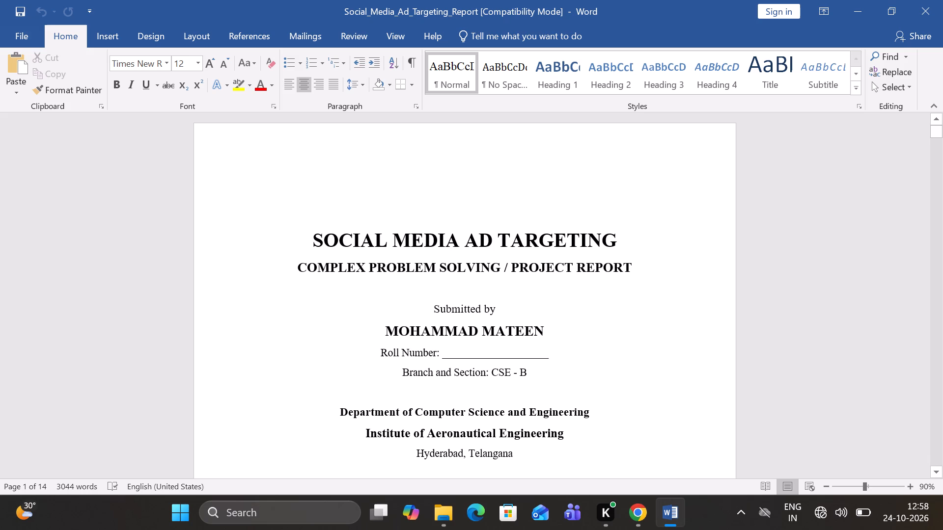
key("BackSpace")
key("BackSpace")
key("BackSpace")
key("BackSpace")
key("BackSpace")
key("BackSpace")
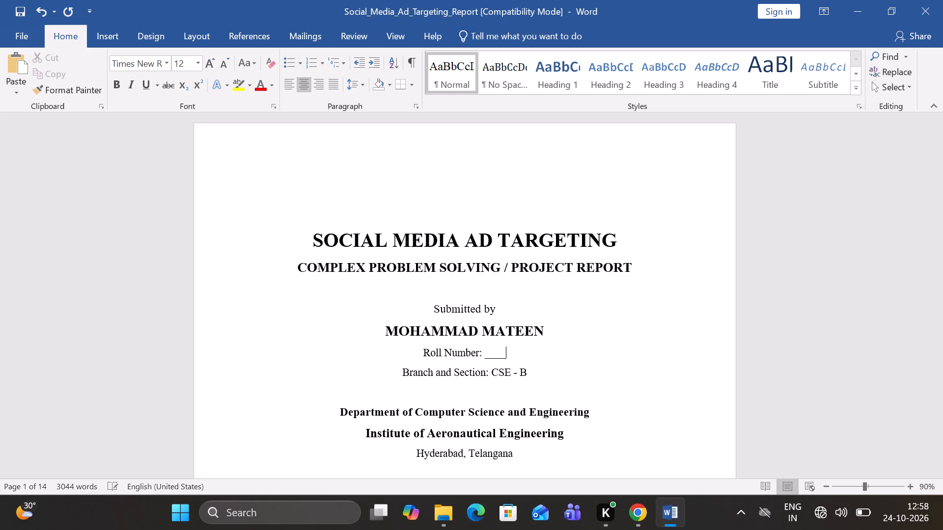
key("BackSpace")
key("BackSpace")
key("BackSpace")
key("BackSpace")
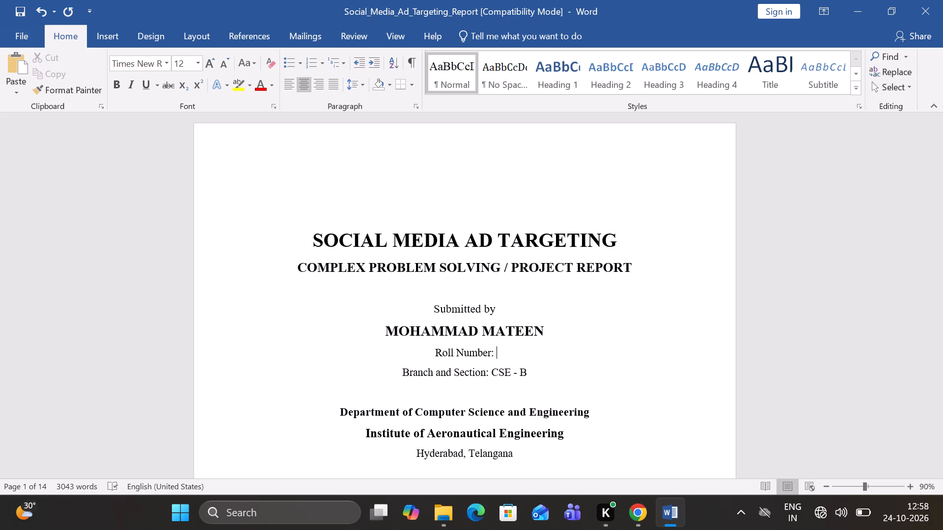
Delete the student name under "Submitted by" on the cover page.
left_click(625, 323)
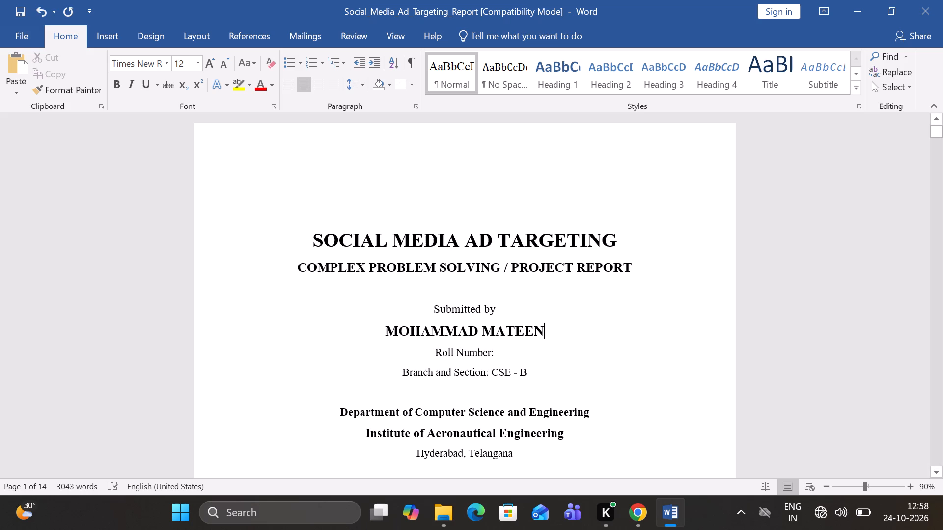
key("BackSpace")
key("BackSpace")
key("BackSpace")
key("BackSpace")
key("BackSpace")
key("BackSpace")
key("BackSpace")
key("BackSpace")
key("BackSpace")
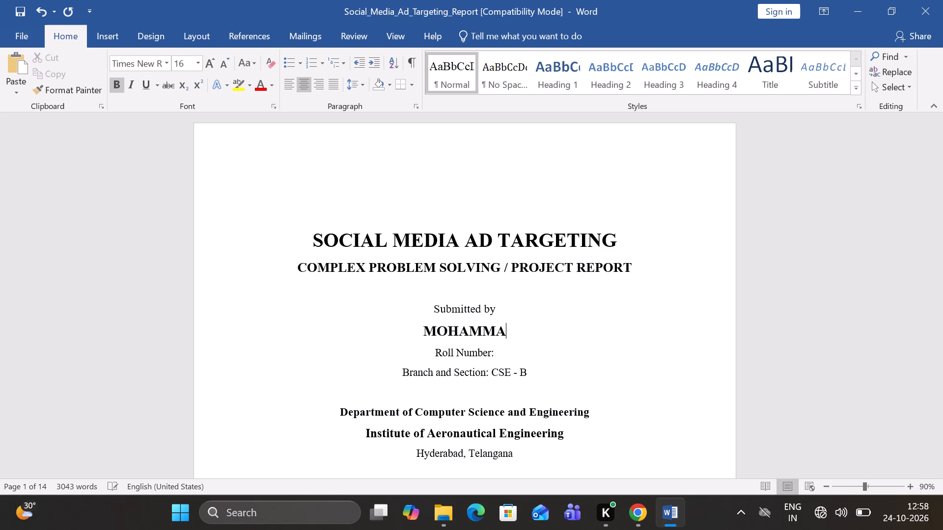
key("BackSpace")
key("BackSpace")
key("BackSpace")
key("BackSpace")
key("BackSpace")
key("BackSpace")
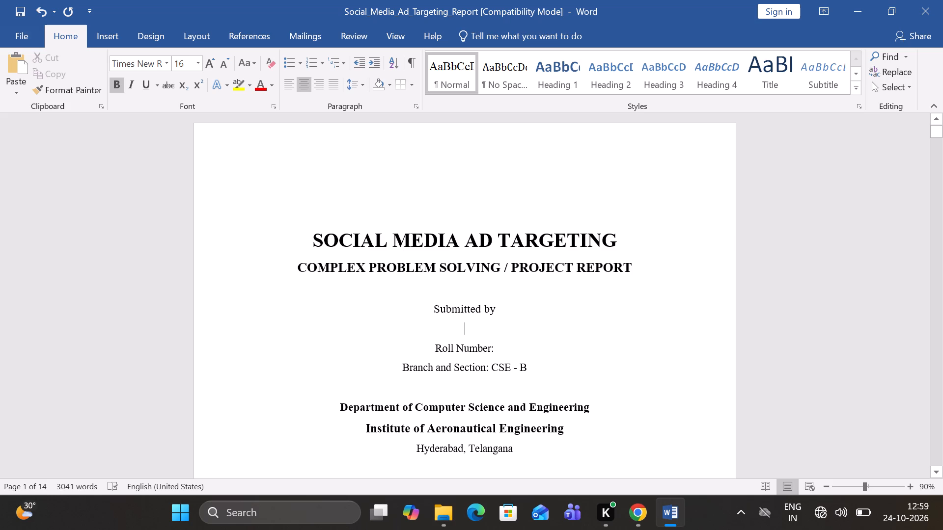
Save the Social_Media_Ad_Targeting_Report document.
key("ctrl+s")
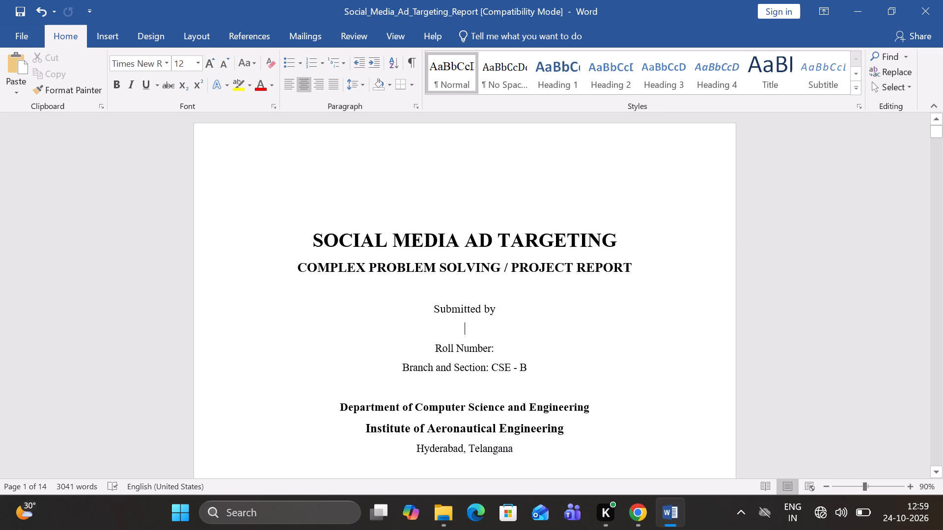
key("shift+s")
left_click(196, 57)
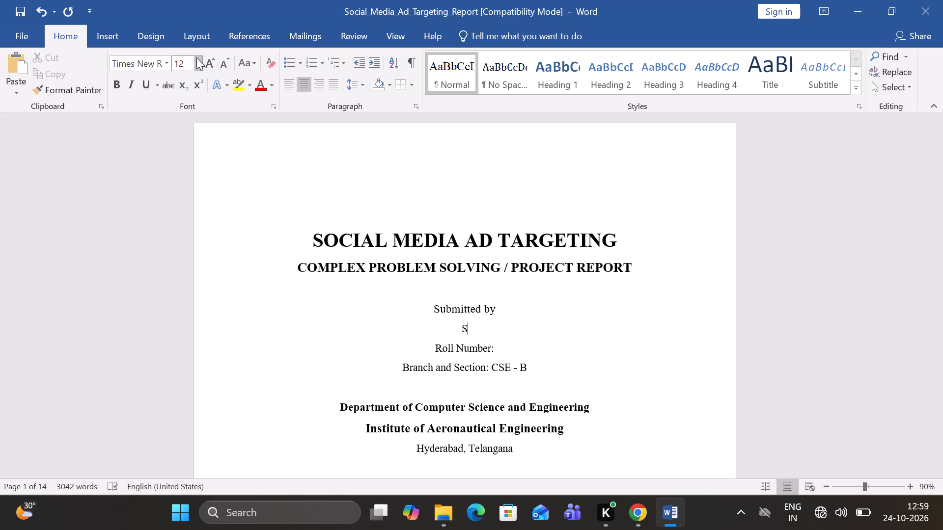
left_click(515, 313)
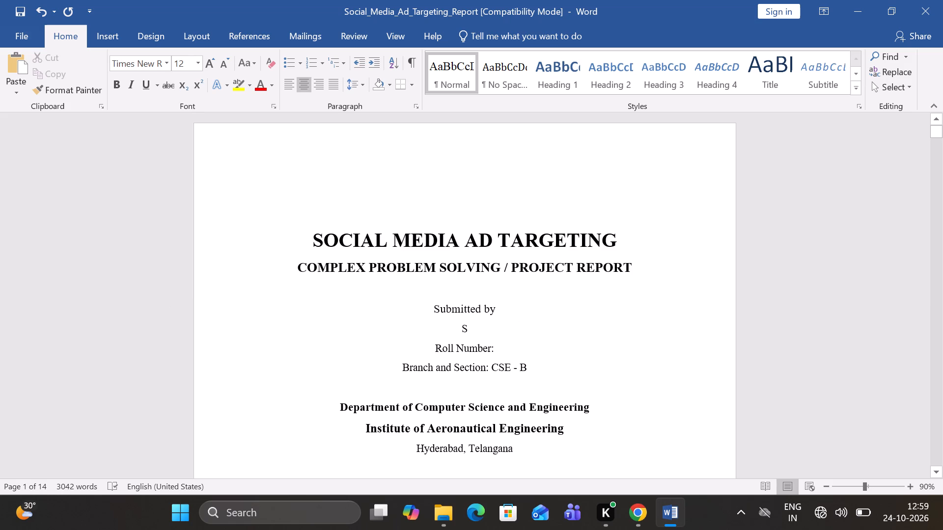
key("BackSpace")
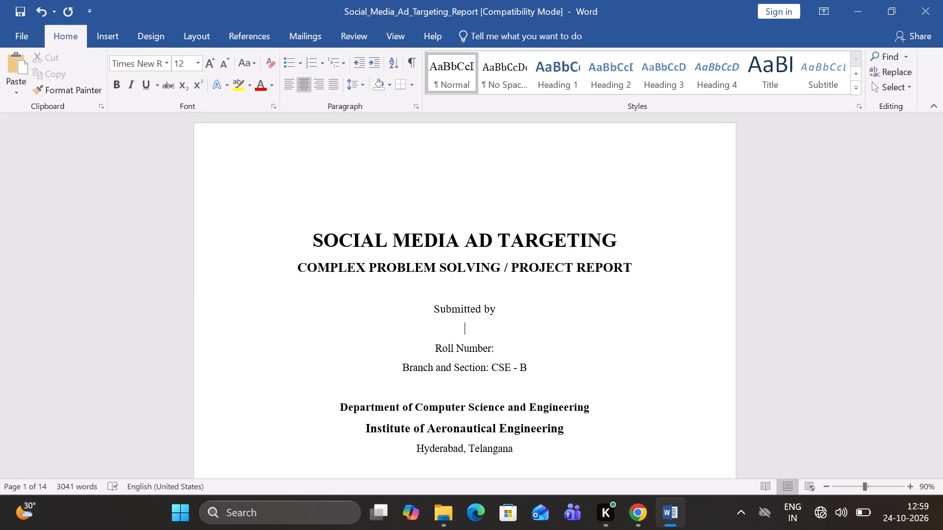
Delete the student name after the Student Name label in the Certificate section, ending on the Roll Number line.
scroll(515, 313, "down", 1)
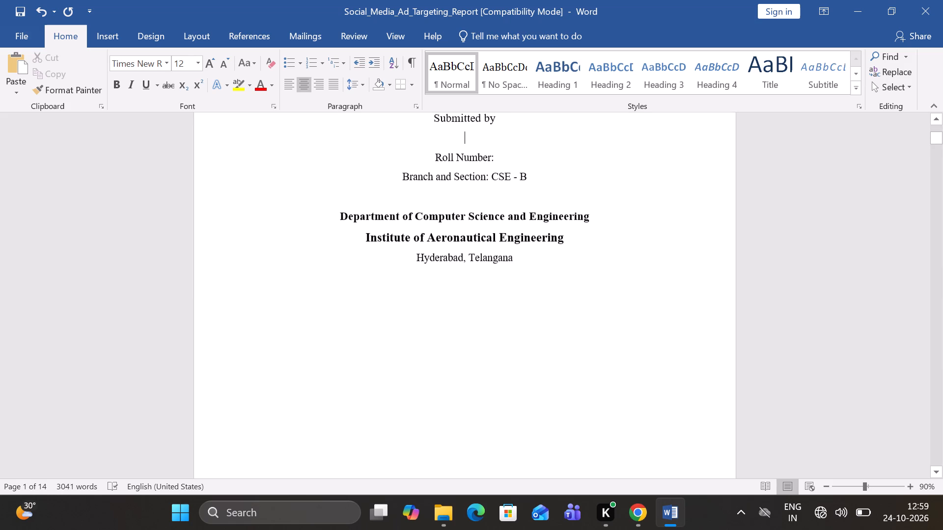
scroll(515, 313, "down", 6)
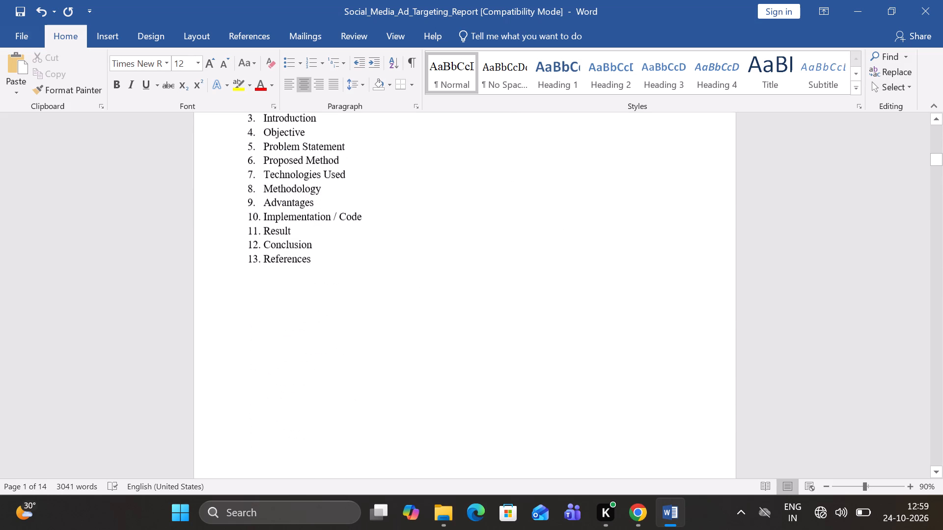
scroll(515, 313, "down", 2)
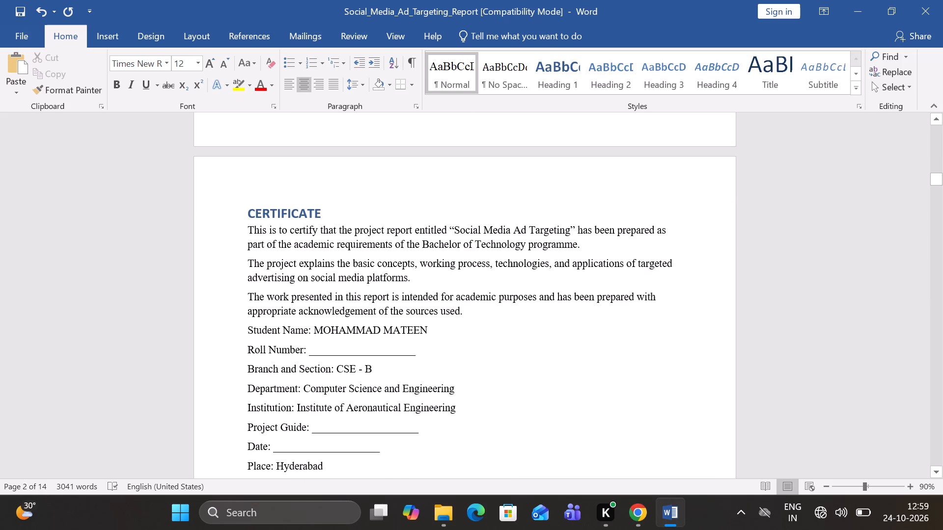
left_click(530, 329)
key("BackSpace")
key("BackSpace")
key("BackSpace")
key("BackSpace")
key("BackSpace")
key("BackSpace")
key("BackSpace")
key("BackSpace")
key("BackSpace")
key("BackSpace")
key("BackSpace")
key("BackSpace")
key("BackSpace")
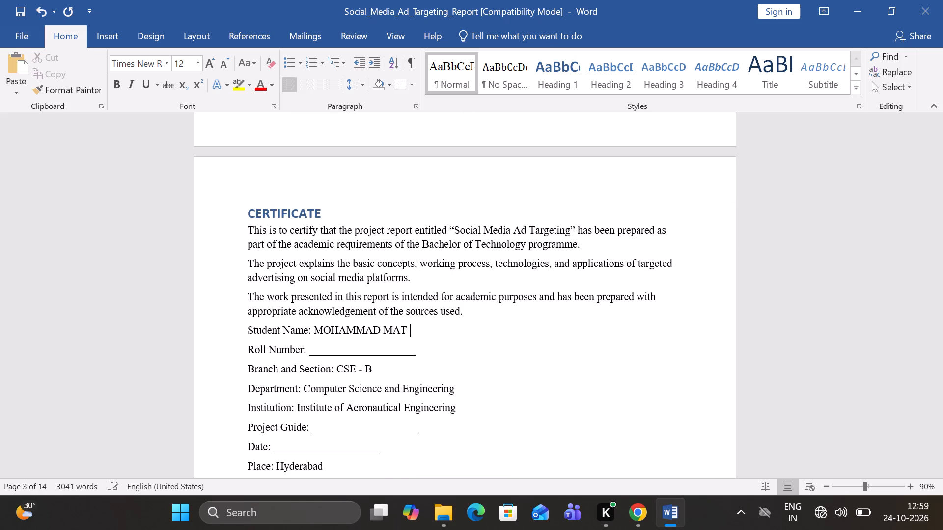
key("BackSpace")
key("BackSpace")
key("Down")
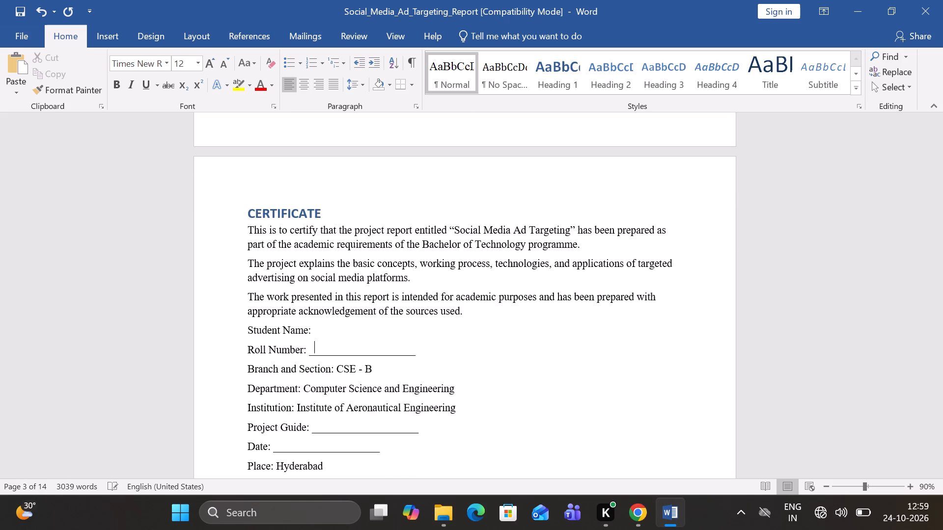
Delete the blank underline after the Roll Number label in the Certificate section on page 3.
key("backslash")
key("BackSpace")
key("BackSpace")
key("BackSpace")
left_click(592, 338)
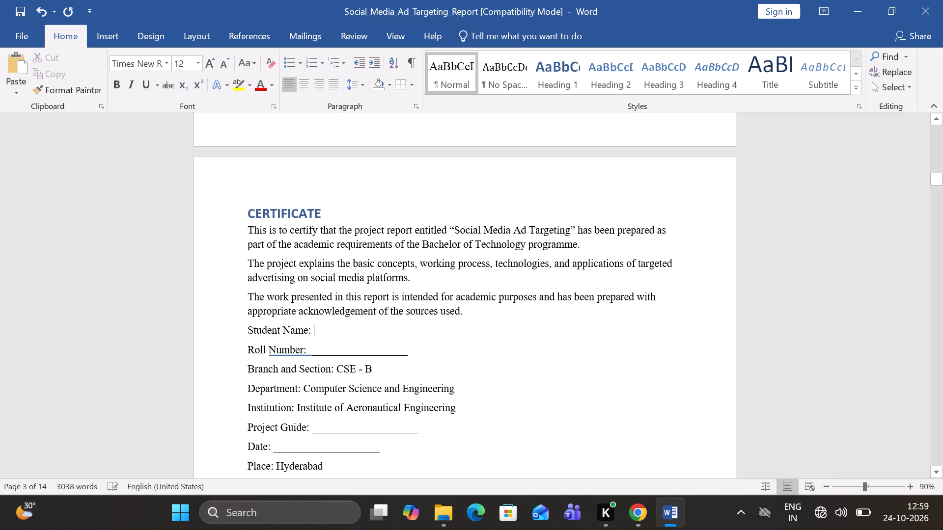
left_click(425, 347)
key("BackSpace")
key("BackSpace")
key("BackSpace")
key("BackSpace")
key("BackSpace")
key("BackSpace")
key("BackSpace")
key("BackSpace")
key("BackSpace")
key("BackSpace")
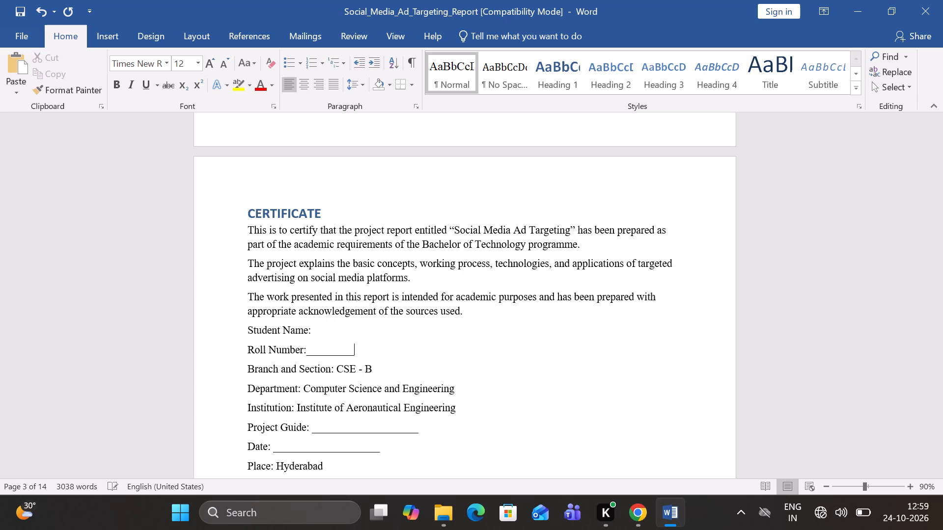
key("BackSpace")
key("BackSpace")
key("BackSpace")
key("BackSpace")
key("BackSpace")
key("BackSpace")
key("BackSpace")
key("BackSpace")
key("BackSpace")
Change the Certificate's Branch and Section entry to CSE - F.
key("Down")
key("Right")
key("Right")
key("Right")
key("Right")
key("Right")
key("Right")
key("Right")
key("Right")
key("Right")
key("Right")
key("Right")
key("Right")
key("Right")
key("Right")
key("Right")
key("Right")
key("Right")
key("Right")
key("Left")
key("Left")
key("Left")
key("BackSpace")
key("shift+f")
Delete the entire Project Guide line, including its blank underline, from the Certificate.
key("Down")
key("Down")
key("Down")
key("Down")
key("Up")
key("Right")
key("Right")
key("Right")
key("Right")
key("Right")
key("Right")
key("Right")
key("Right")
key("Right")
key("Right")
key("Left")
key("BackSpace")
key("BackSpace")
key("BackSpace")
key("BackSpace")
key("BackSpace")
key("BackSpace")
key("BackSpace")
key("BackSpace")
key("BackSpace")
key("BackSpace")
key("BackSpace")
key("BackSpace")
key("BackSpace")
key("BackSpace")
key("BackSpace")
key("BackSpace")
key("BackSpace")
key("BackSpace")
key("BackSpace")
key("BackSpace")
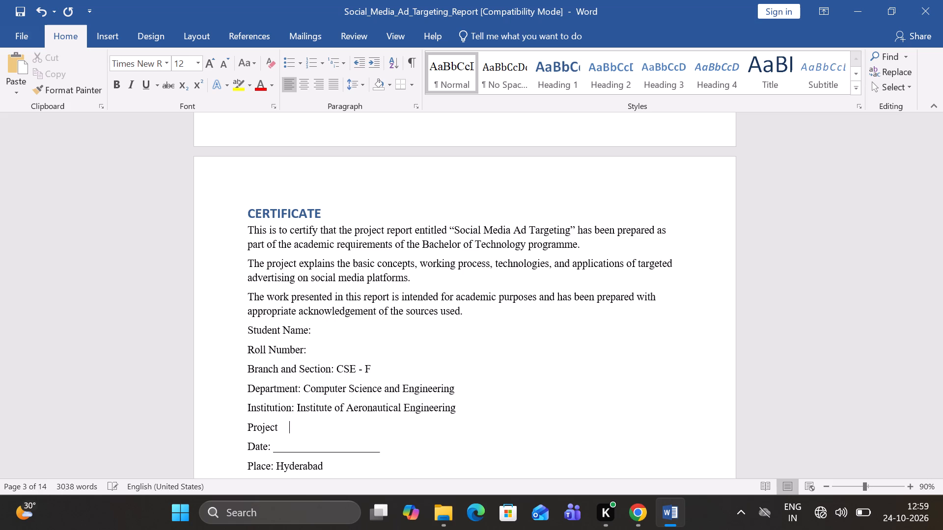
key("BackSpace")
key("BackSpace")
key("BackSpace")
key("BackSpace")
key("BackSpace")
key("BackSpace")
key("BackSpace")
key("BackSpace")
key("BackSpace")
Delete the blank underline after the Date label in the Certificate section on page 3.
key("Up")
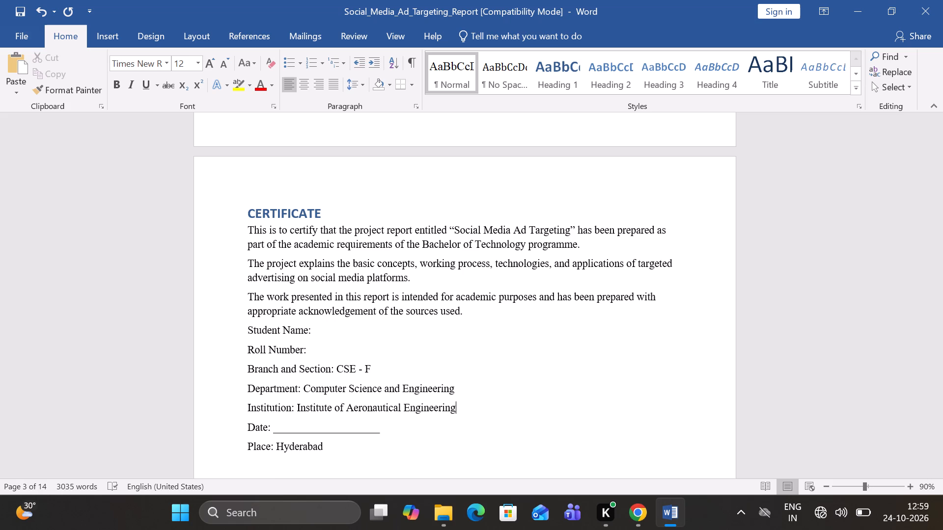
key("Up")
key("Up")
key("Up")
key("Down")
key("Down")
key("Down")
key("Down")
key("Down")
key("Down")
key("Down")
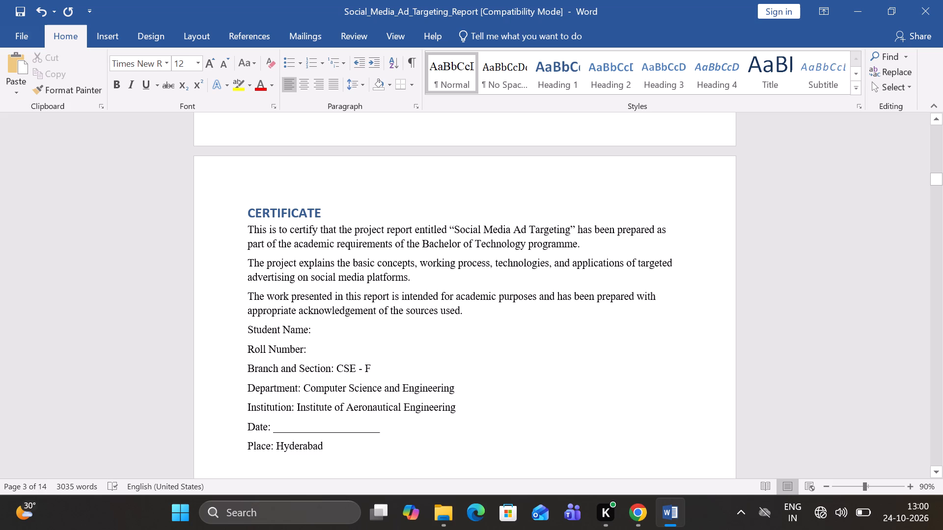
key("Up")
key("Up")
key("BackSpace")
key("BackSpace")
key("BackSpace")
key("BackSpace")
key("BackSpace")
key("BackSpace")
key("BackSpace")
key("BackSpace")
key("BackSpace")
key("BackSpace")
key("BackSpace")
key("BackSpace")
key("BackSpace")
key("BackSpace")
key("BackSpace")
key("BackSpace")
key("BackSpace")
key("BackSpace")
key("BackSpace")
key("BackSpace")
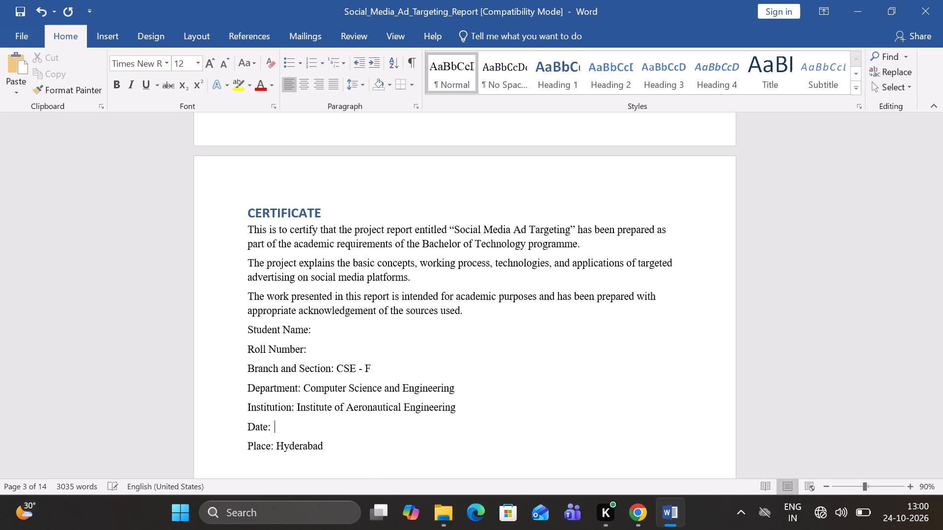
key("Down")
Replace the student name above the Introduction heading on page 4 with the new student's name in 14-point text.
scroll(425, 347, "down", 4)
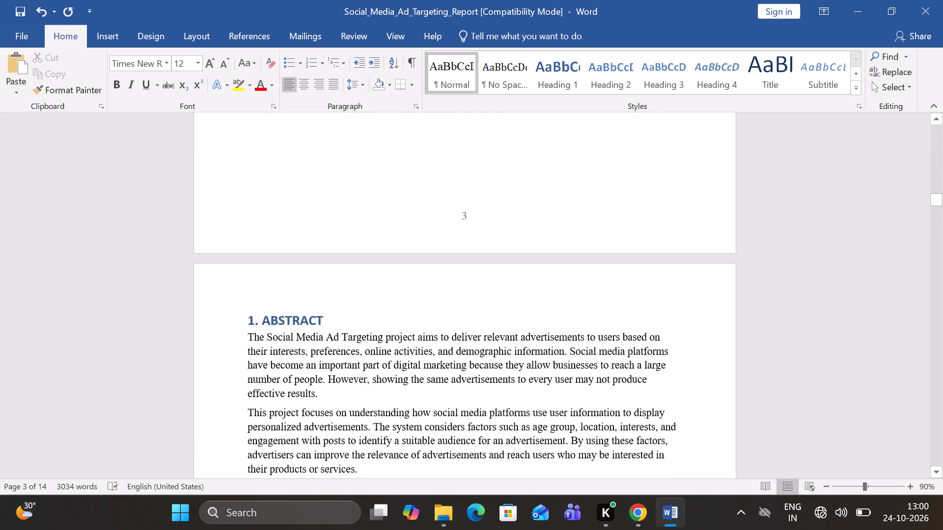
scroll(425, 347, "down", 2)
scroll(425, 347, "right", 1)
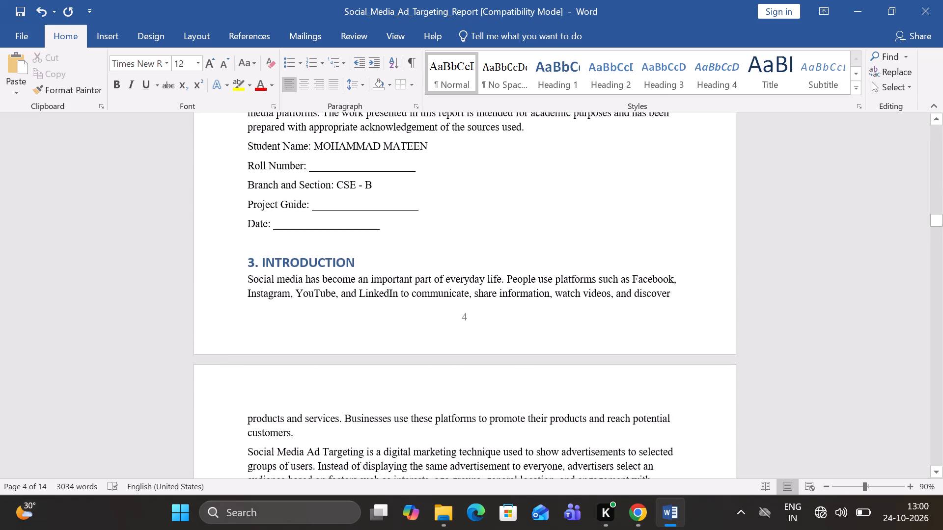
left_click(436, 147)
key("BackSpace")
key("BackSpace")
key("BackSpace")
key("BackSpace")
key("BackSpace")
key("BackSpace")
key("BackSpace")
key("BackSpace")
key("BackSpace")
key("BackSpace")
key("BackSpace")
key("BackSpace")
key("BackSpace")
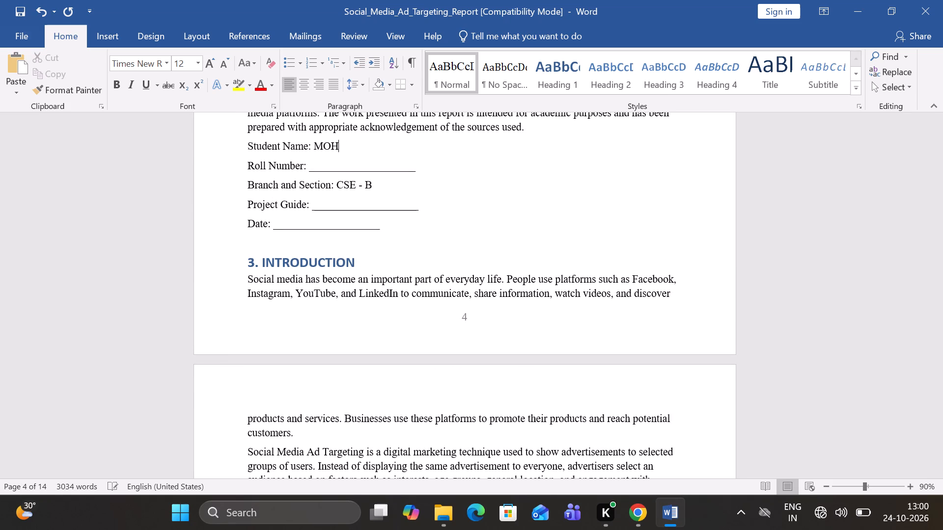
key("BackSpace")
key("BackSpace")
left_click(197, 62)
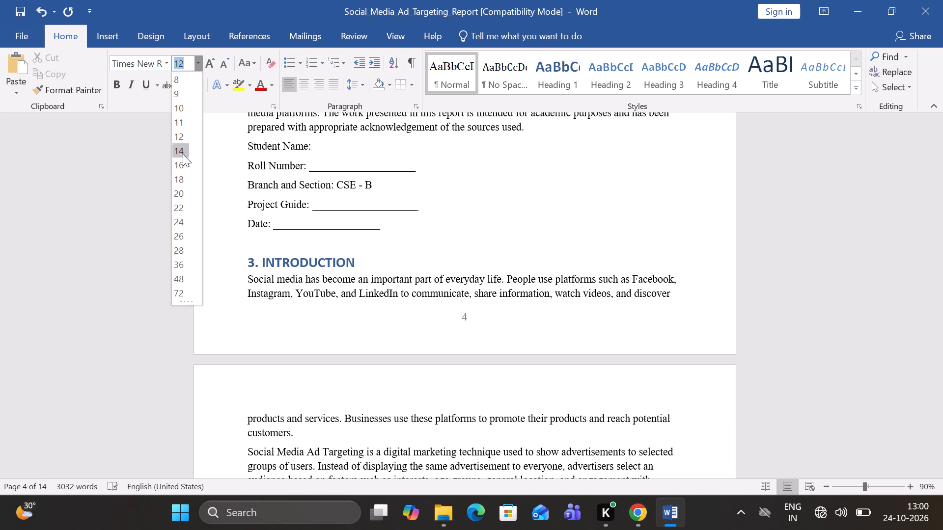
left_click(183, 151)
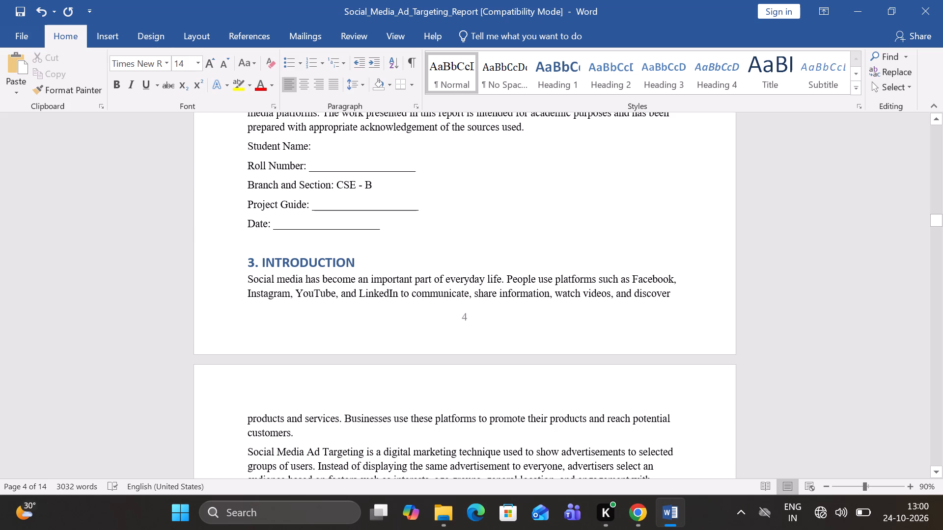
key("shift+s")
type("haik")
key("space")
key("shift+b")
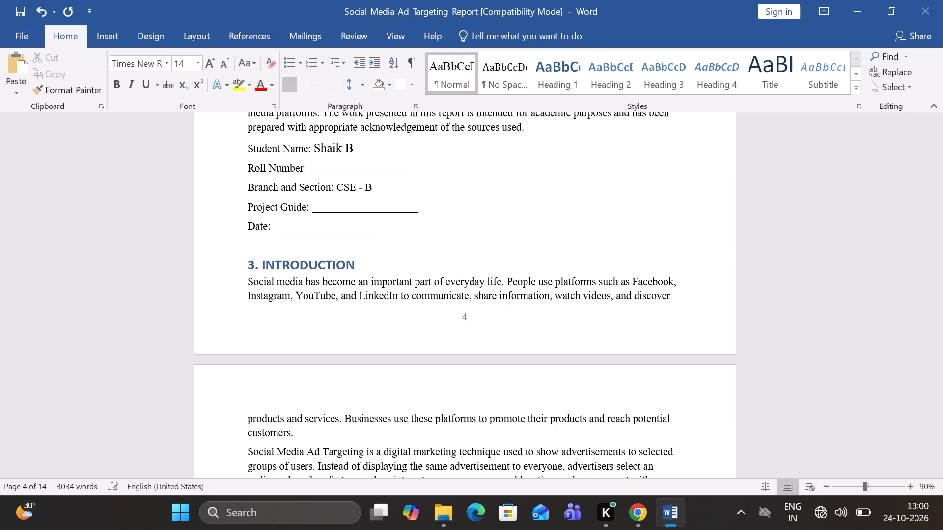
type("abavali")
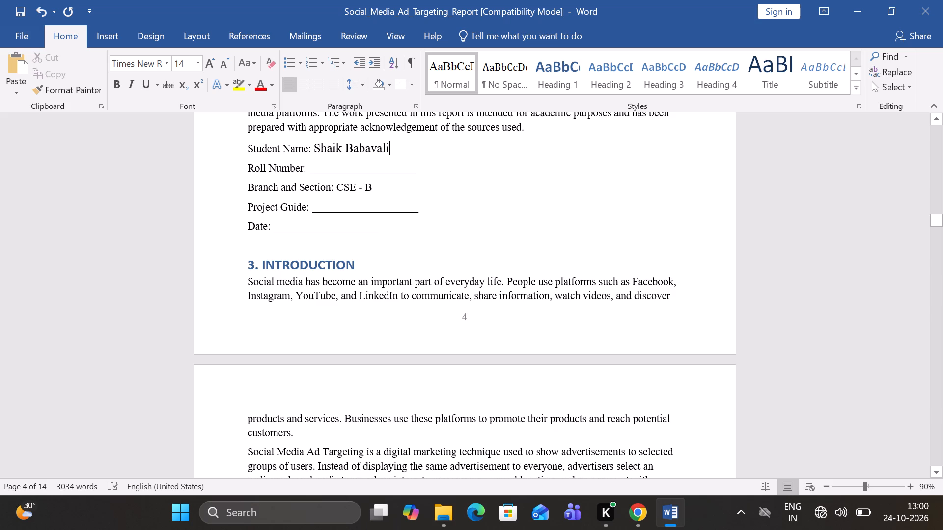
Replace the blank underline after the Roll Number label on page 4 with the student's roll number in 14-point text.
left_click(437, 174)
key("BackSpace")
key("BackSpace")
key("BackSpace")
key("BackSpace")
key("BackSpace")
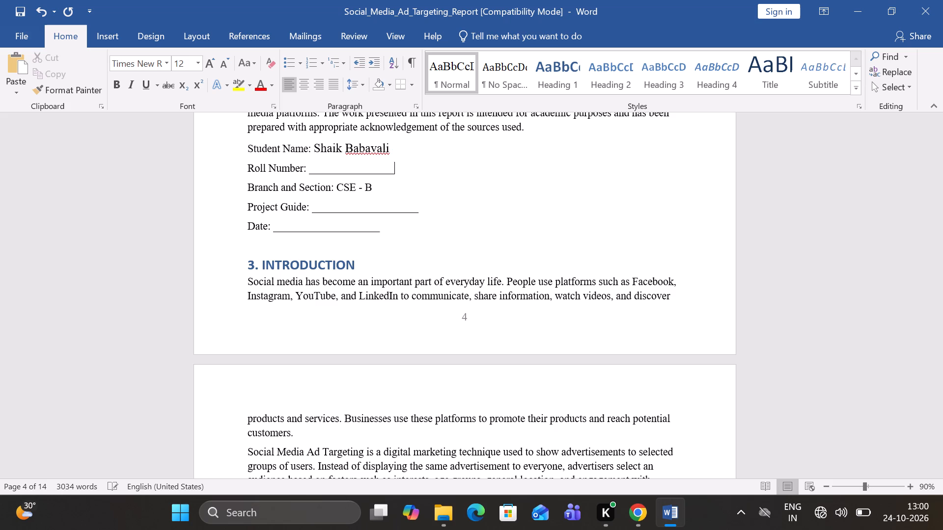
key("BackSpace")
key("BackSpace")
key("BackSpace")
key("BackSpace")
key("BackSpace")
key("BackSpace")
key("BackSpace")
key("BackSpace")
key("BackSpace")
key("BackSpace")
key("BackSpace")
key("BackSpace")
key("BackSpace")
key("BackSpace")
key("BackSpace")
left_click(197, 60)
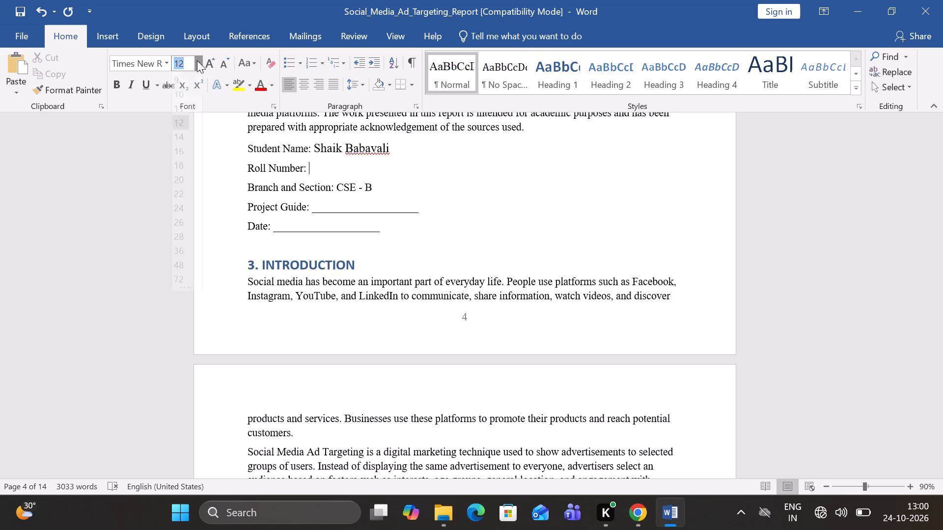
left_click(186, 150)
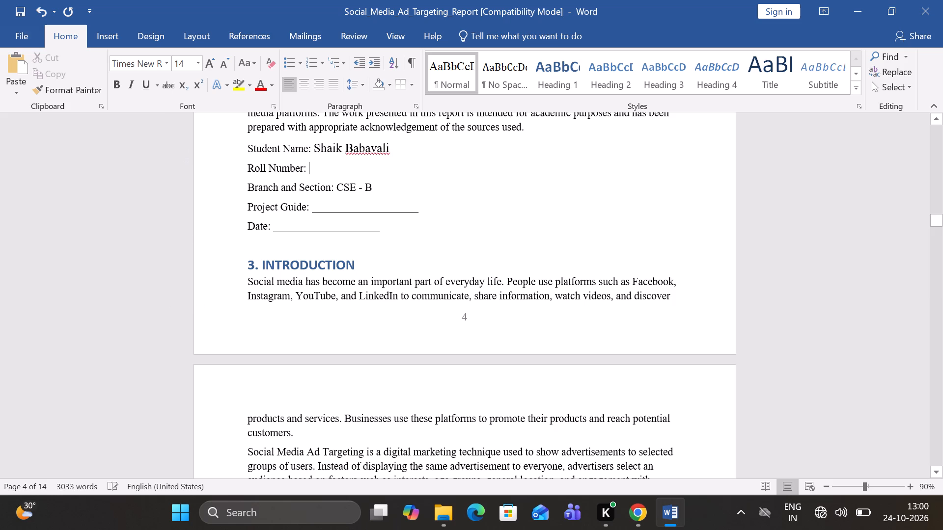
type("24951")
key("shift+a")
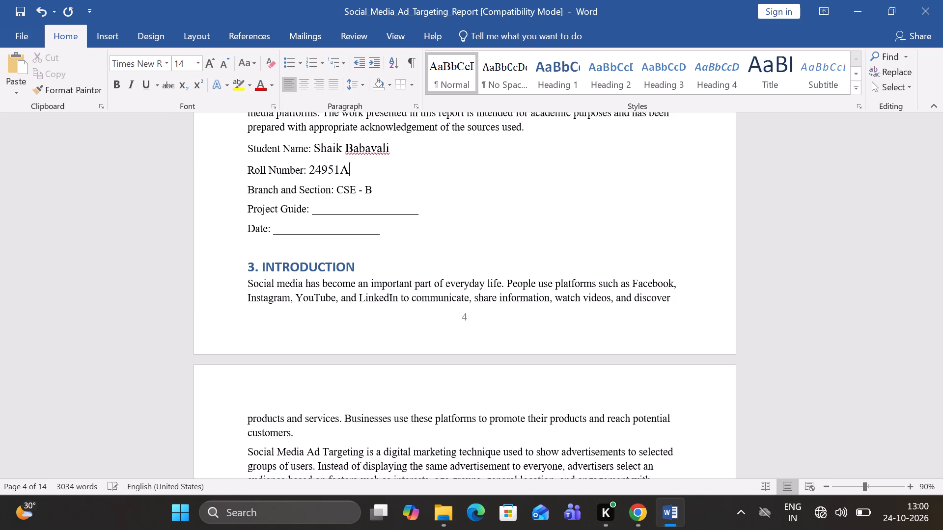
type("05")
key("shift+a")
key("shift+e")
Change the Branch and Section entry on page 4 to CSE - F.
left_click(379, 190)
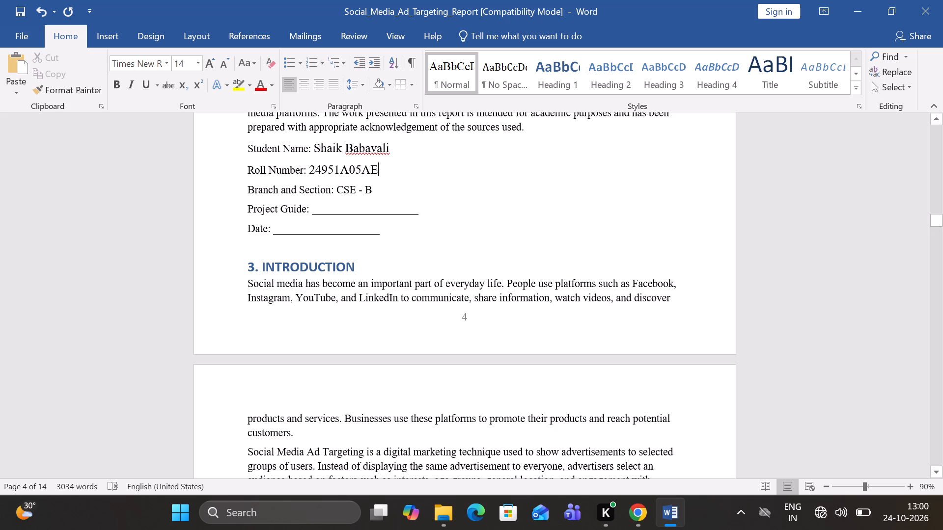
key("BackSpace")
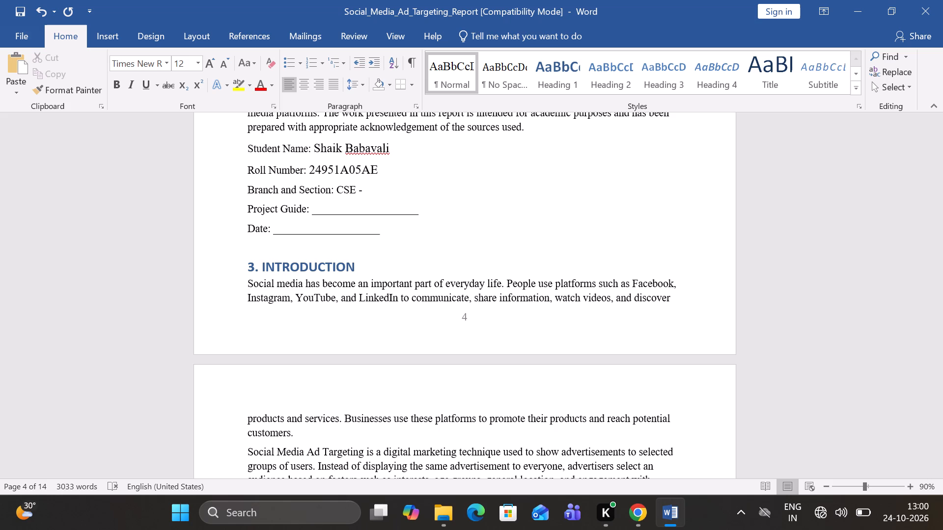
left_click(379, 190, "shift")
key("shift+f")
Delete the entire Project Guide line, including its blank underline, from the student details on page 4.
left_click(461, 213)
key("BackSpace")
key("BackSpace")
key("BackSpace")
key("BackSpace")
key("BackSpace")
key("BackSpace")
key("BackSpace")
key("BackSpace")
key("BackSpace")
key("BackSpace")
key("BackSpace")
key("BackSpace")
key("BackSpace")
key("BackSpace")
key("BackSpace")
key("BackSpace")
key("BackSpace")
key("BackSpace")
key("BackSpace")
key("BackSpace")
key("BackSpace")
key("BackSpace")
key("BackSpace")
key("BackSpace")
key("BackSpace")
key("BackSpace")
key("BackSpace")
key("BackSpace")
key("BackSpace")
key("BackSpace")
key("BackSpace")
key("BackSpace")
key("BackSpace")
key("BackSpace")
key("BackSpace")
key("BackSpace")
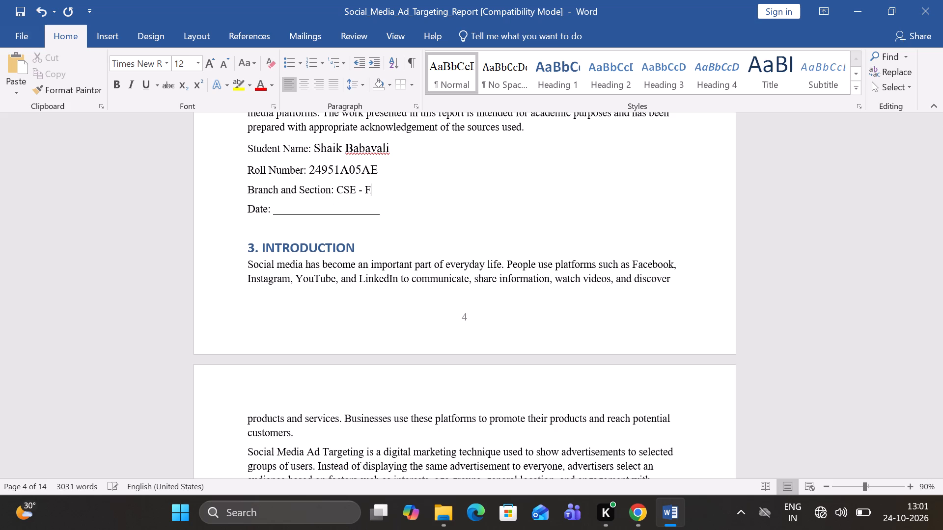
Replace the blank underline after the Date label above the Introduction heading on page 4 with 24/10/2026.
key("Down")
key("BackSpace")
key("BackSpace")
key("BackSpace")
key("BackSpace")
key("BackSpace")
key("BackSpace")
key("BackSpace")
key("BackSpace")
key("BackSpace")
key("BackSpace")
key("BackSpace")
key("BackSpace")
key("BackSpace")
key("BackSpace")
key("BackSpace")
key("BackSpace")
key("BackSpace")
key("BackSpace")
key("BackSpace")
key("Right")
key("Right")
key("BackSpace")
key("BackSpace")
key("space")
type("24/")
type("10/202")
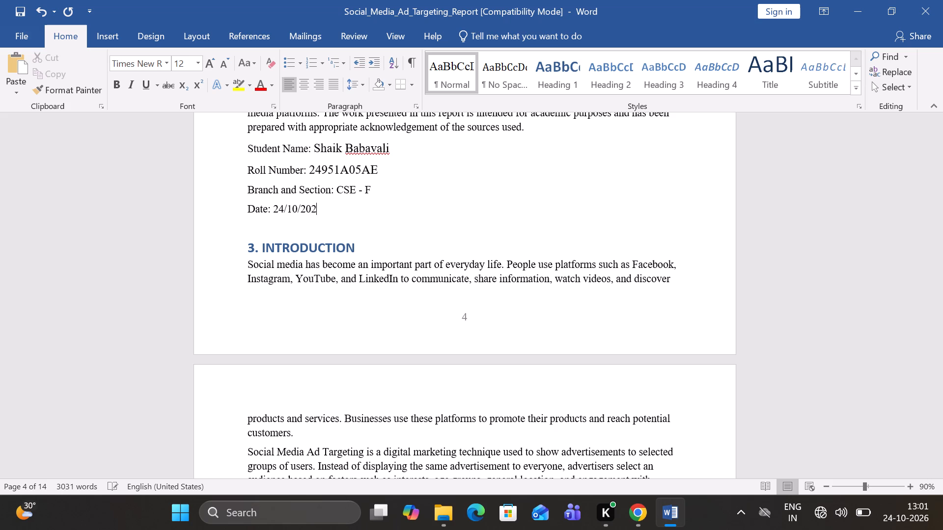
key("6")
Enter 24/10/2026 after the Date label on the Certificate page.
scroll(461, 213, "down", 2)
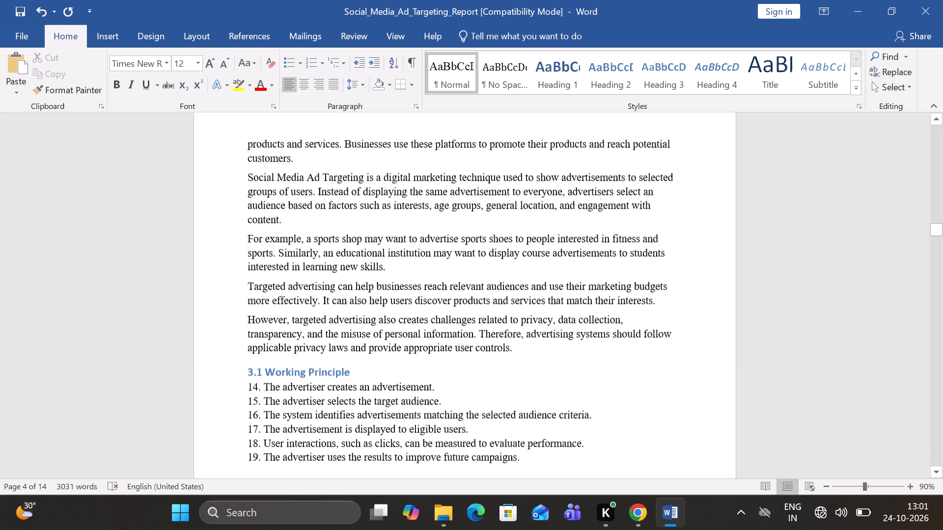
scroll(461, 213, "down", 3)
scroll(461, 213, "up", 8)
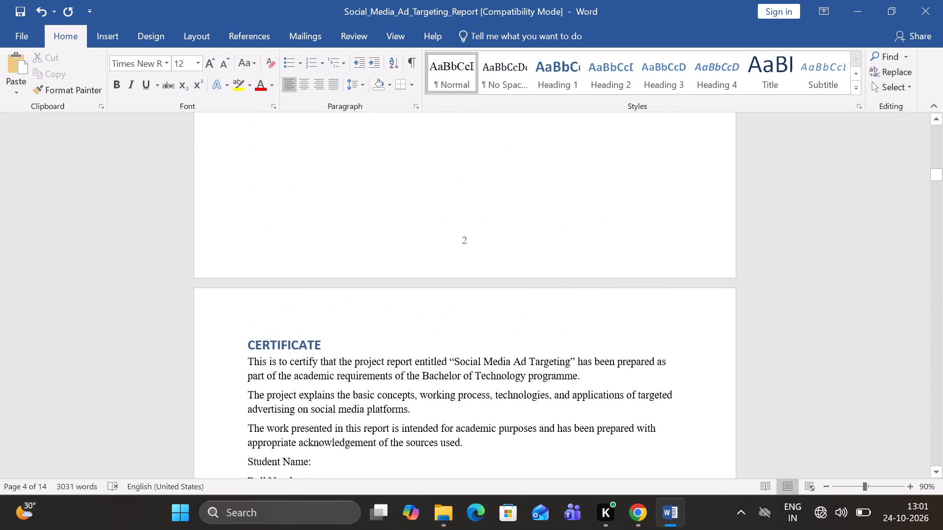
scroll(461, 213, "down", 1)
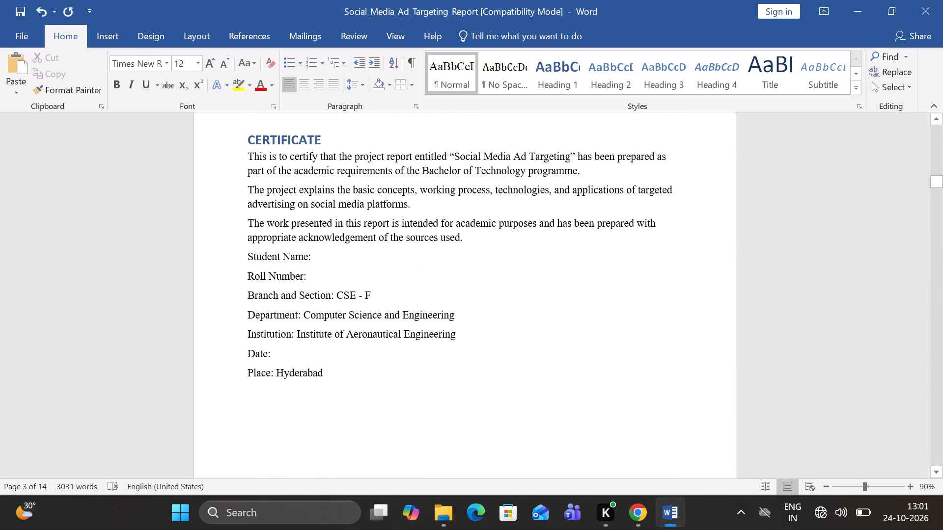
left_click(335, 348)
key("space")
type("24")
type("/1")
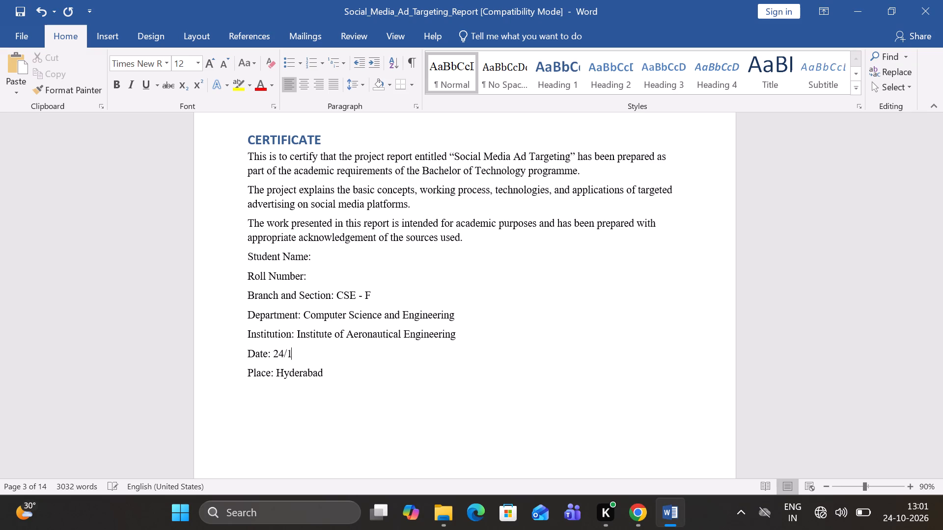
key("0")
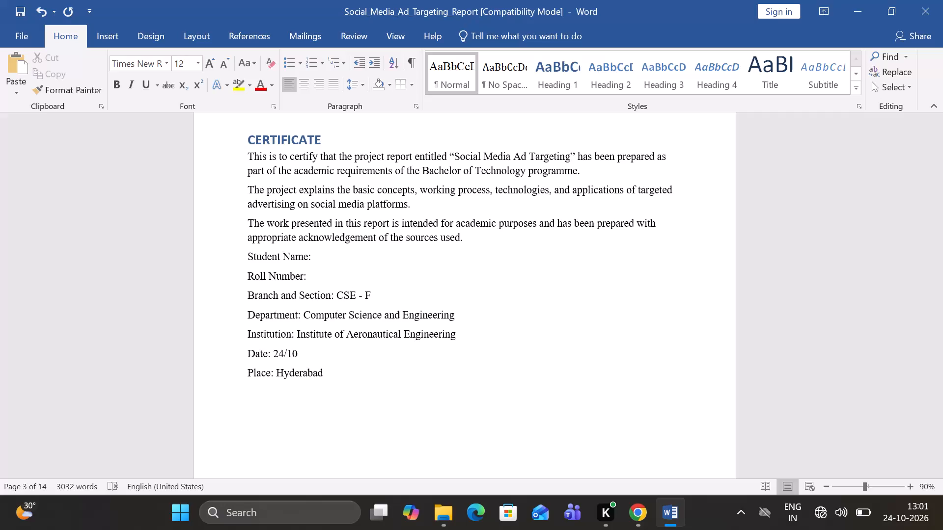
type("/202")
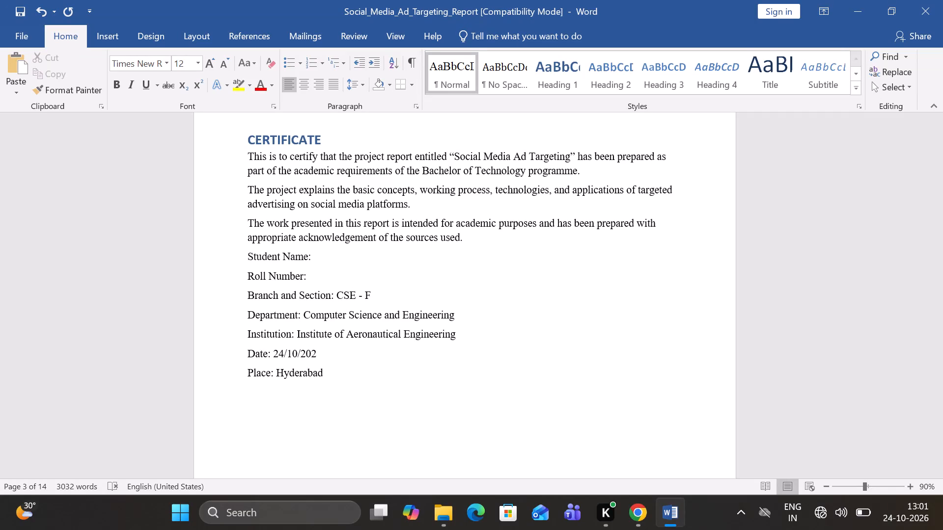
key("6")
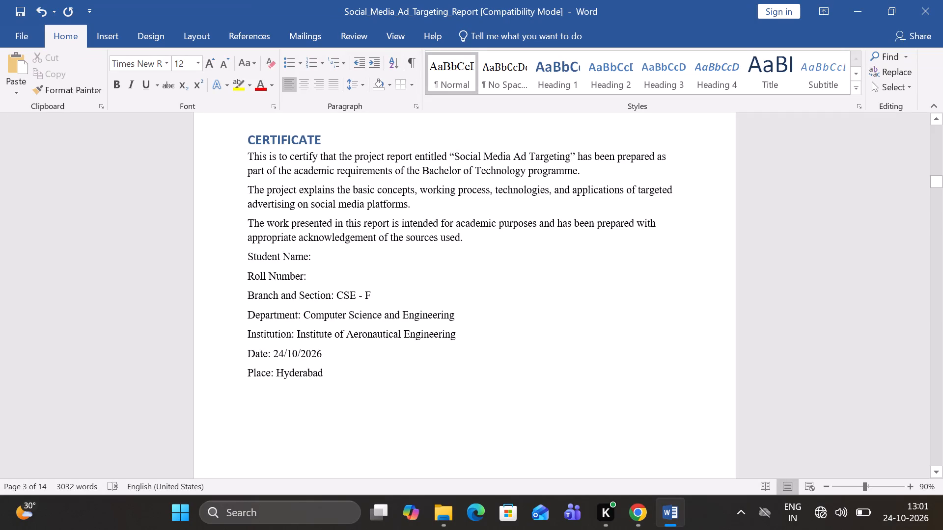
Enter the student's name in 14-point text after the Student Name label on the Certificate page.
left_click(377, 269)
left_click(196, 66)
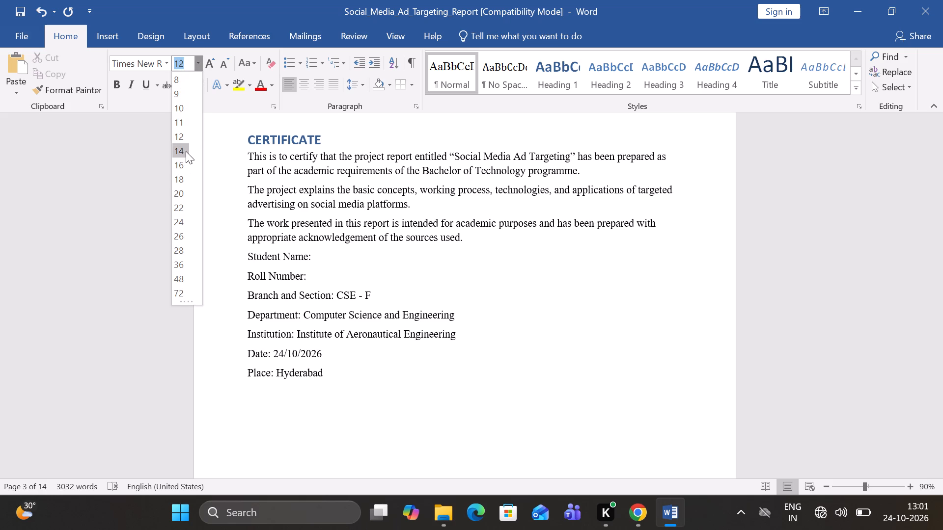
left_click(186, 151)
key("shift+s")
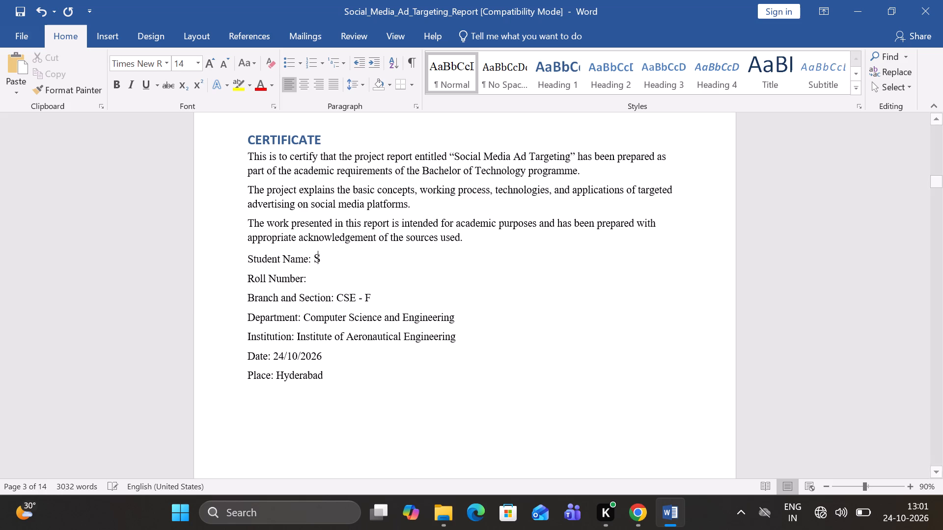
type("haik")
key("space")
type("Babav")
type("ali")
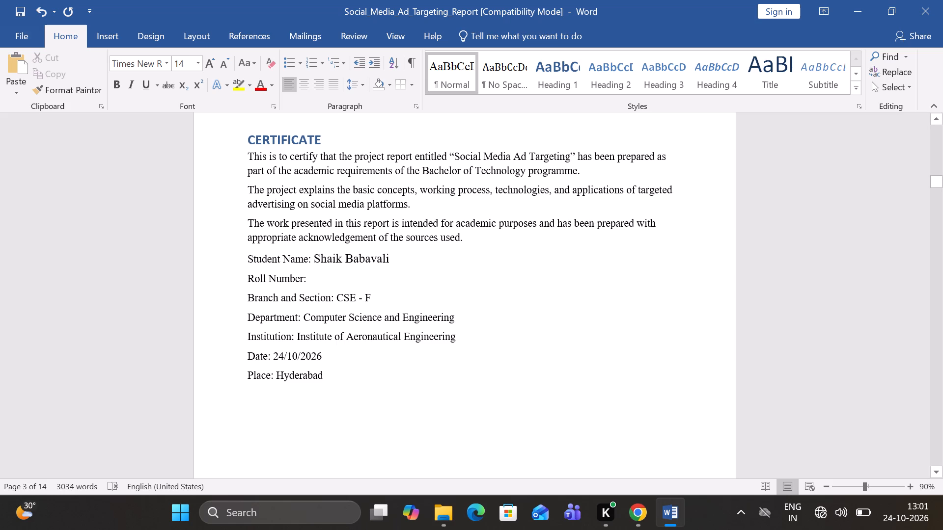
Enter the student's roll number in 14-point text after the Roll Number label on the Certificate page.
left_click(367, 279)
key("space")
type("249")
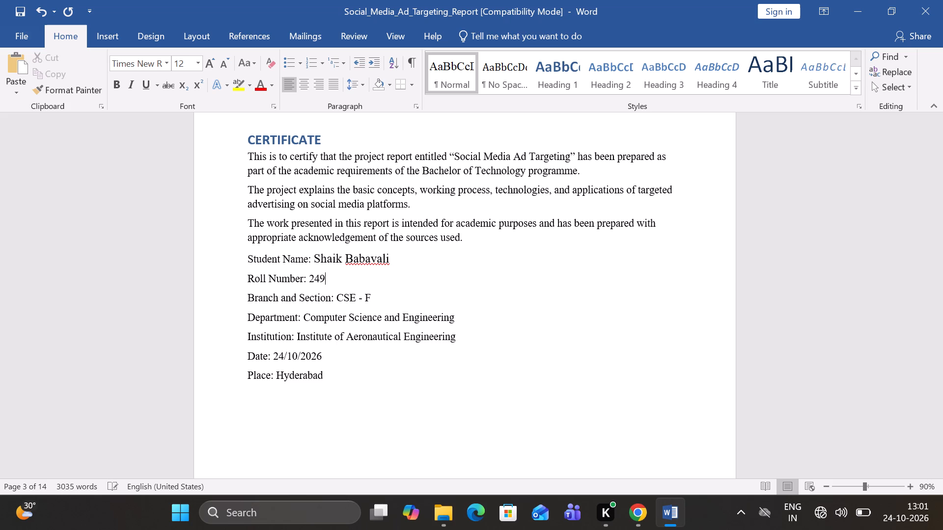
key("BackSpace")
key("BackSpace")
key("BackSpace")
left_click(195, 62)
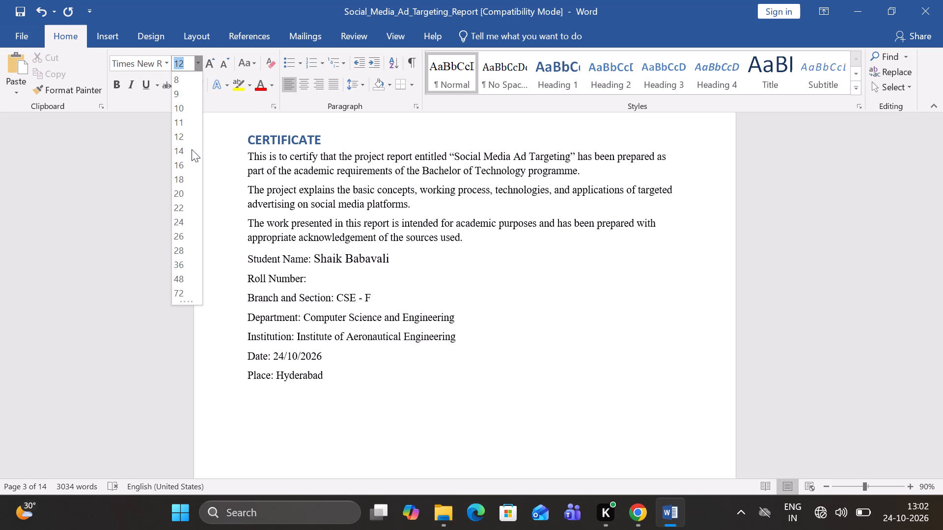
left_click(191, 148)
left_click(177, 145)
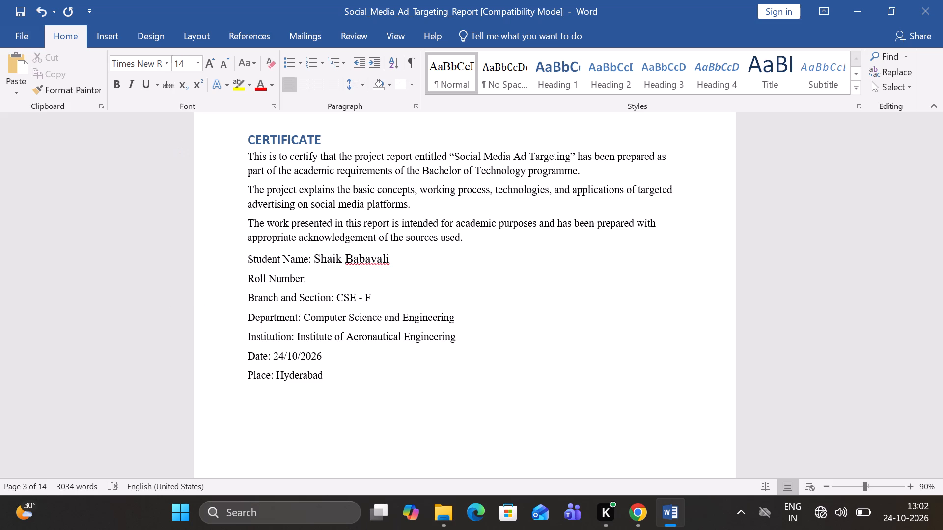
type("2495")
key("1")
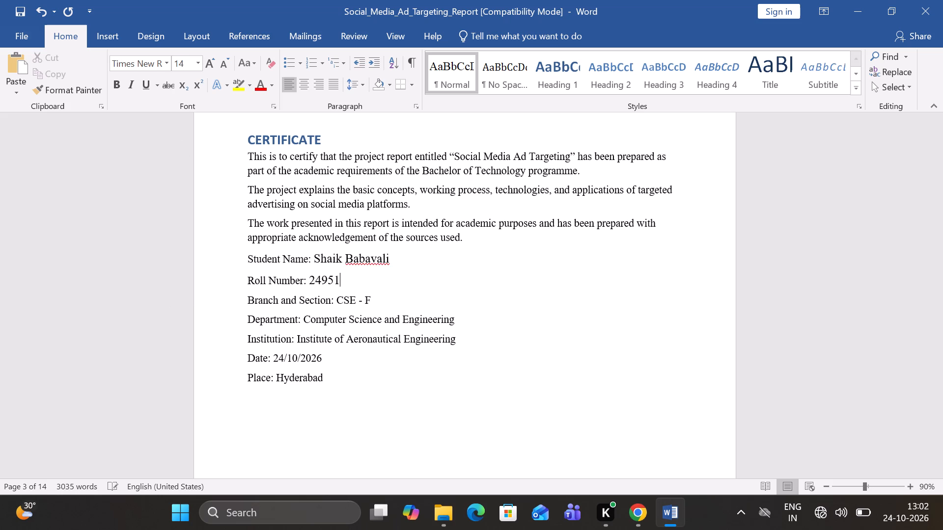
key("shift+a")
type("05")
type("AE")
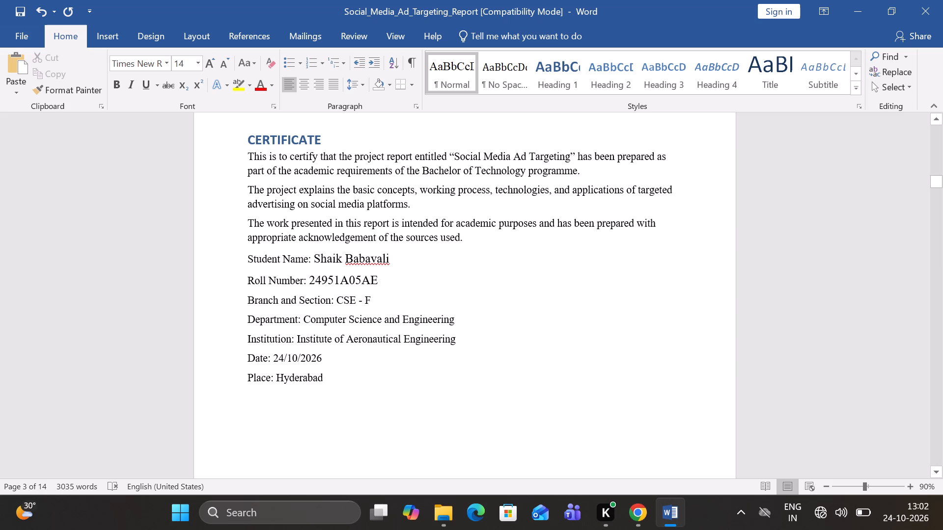
Enter the student's name in 16-point text on the blank line below Submitted by on the cover page.
scroll(473, 294, "up", 2)
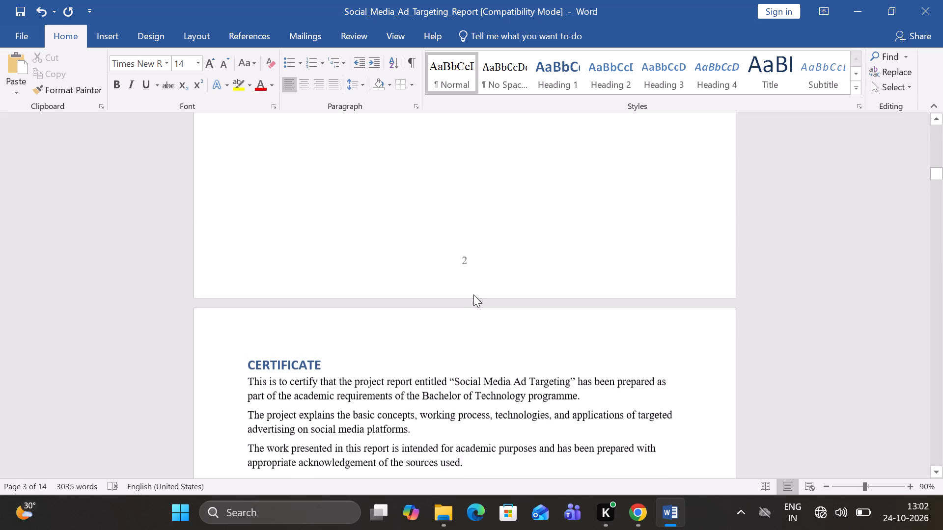
scroll(473, 294, "up", 4)
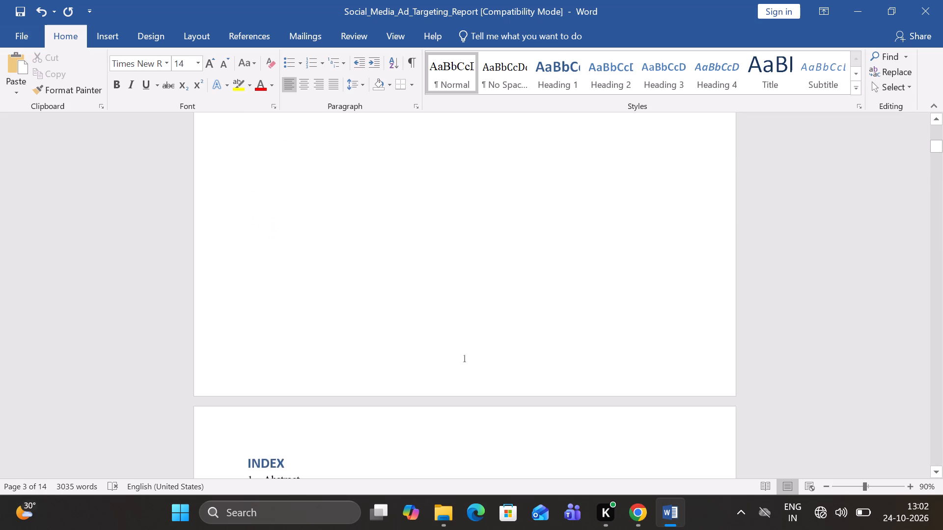
scroll(473, 294, "up", 2)
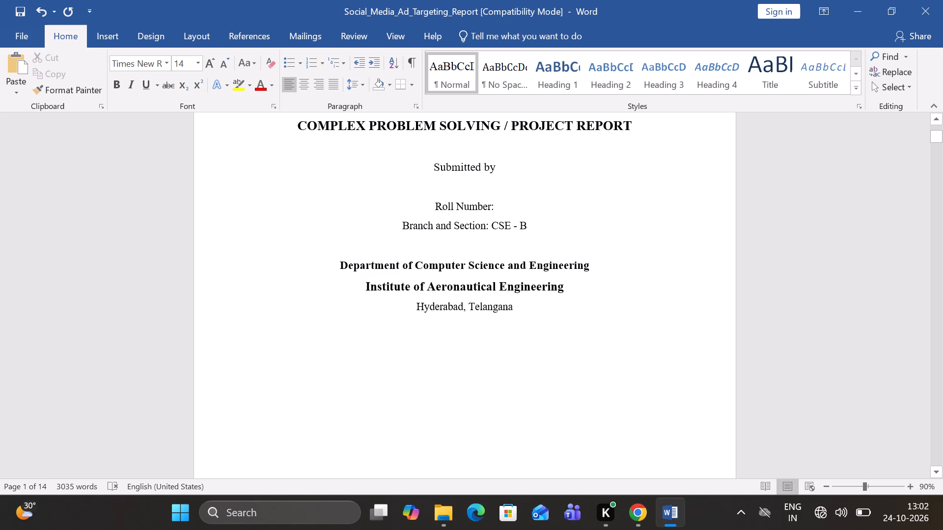
left_click(420, 181)
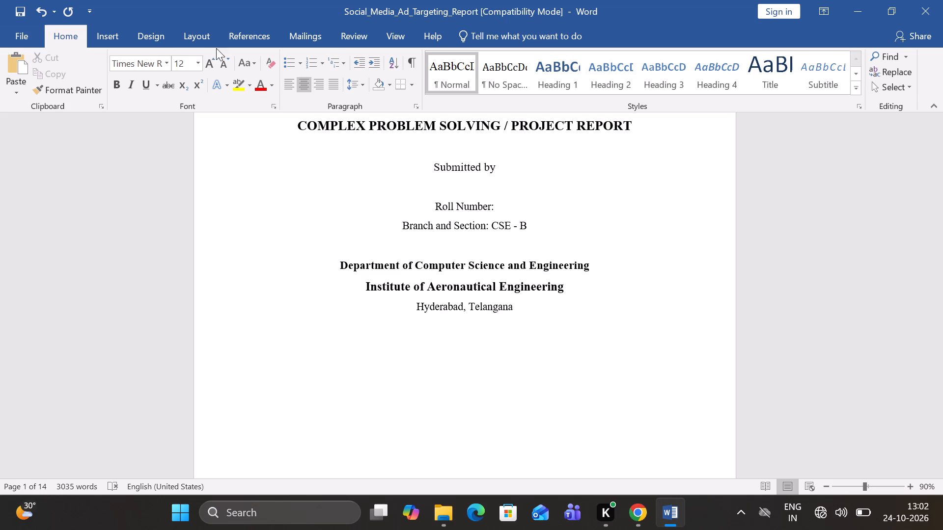
left_click(198, 61)
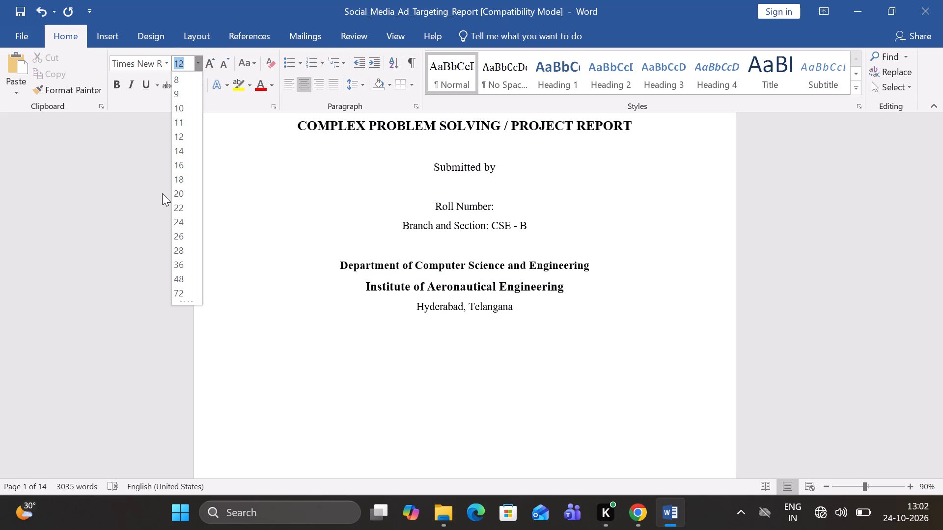
left_click(181, 169)
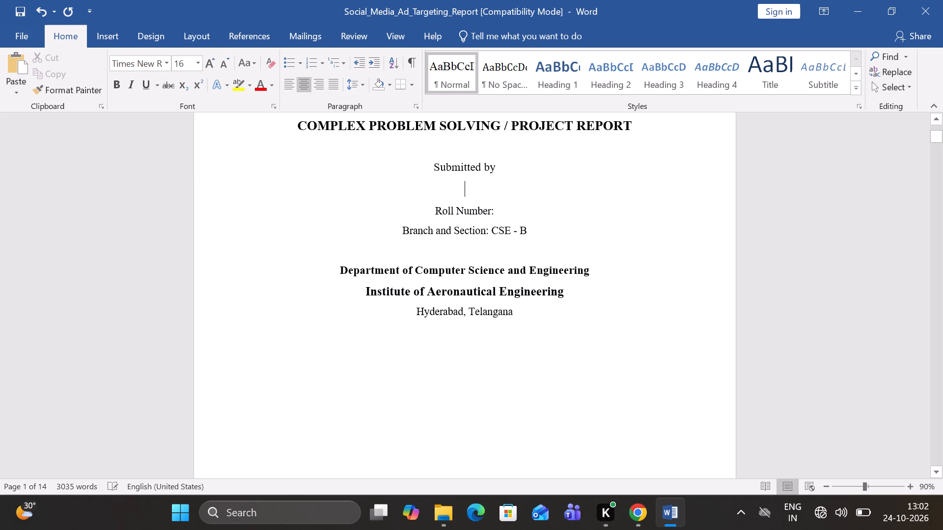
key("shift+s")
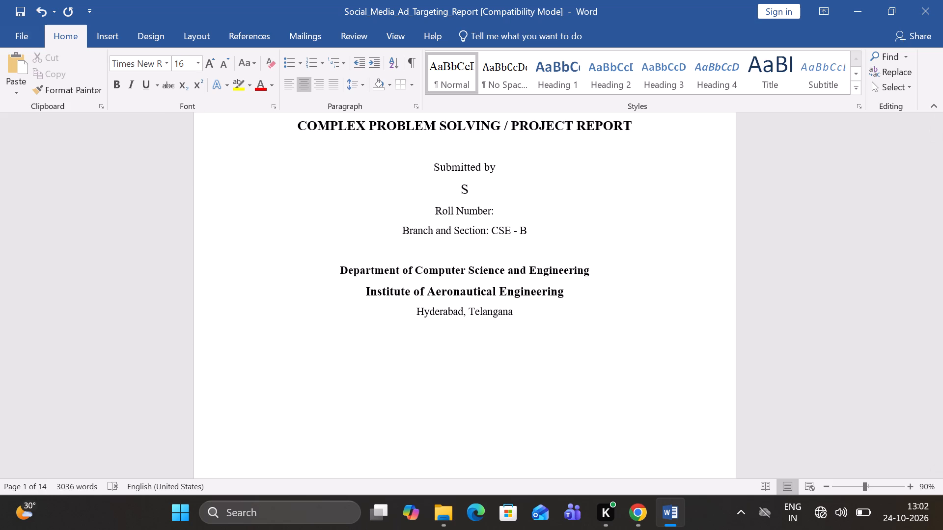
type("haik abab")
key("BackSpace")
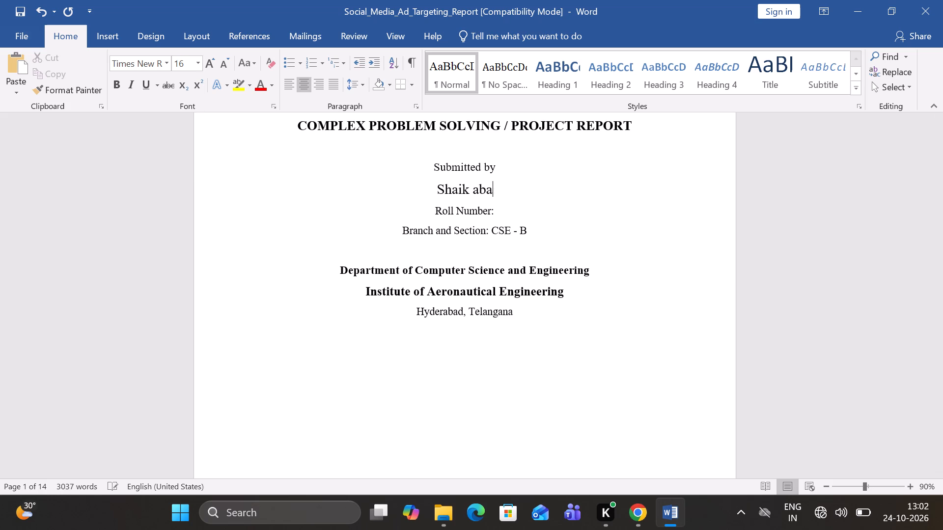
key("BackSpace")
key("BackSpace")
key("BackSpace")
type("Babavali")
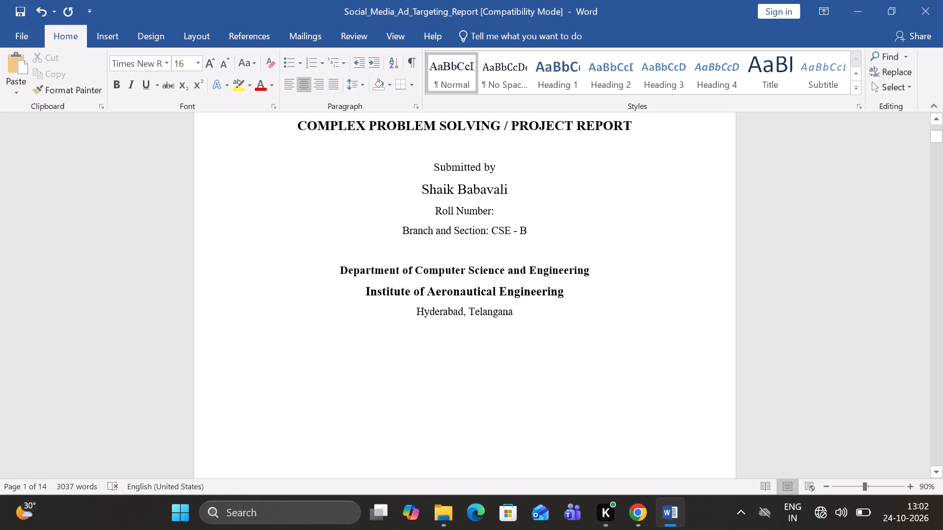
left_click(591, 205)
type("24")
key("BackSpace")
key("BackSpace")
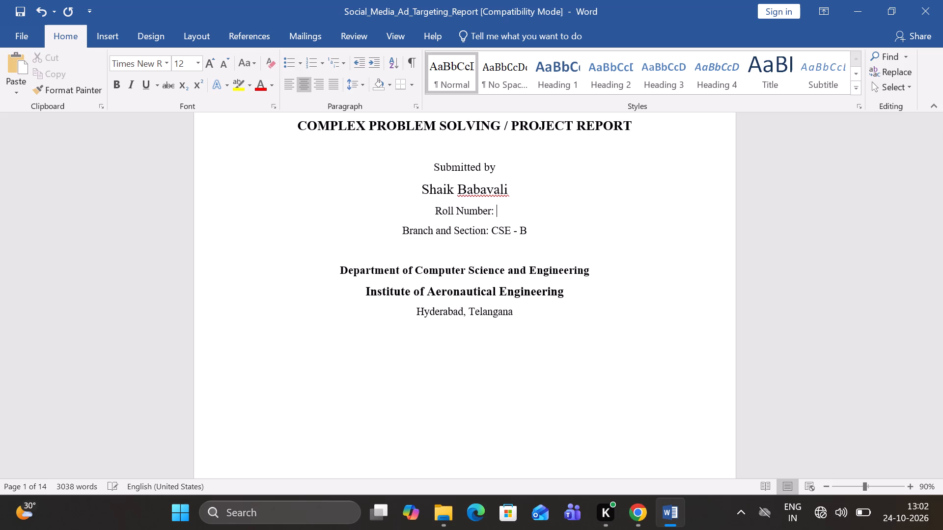
Delete the section letter B from the Branch and Section line on the cover page.
left_click(566, 235)
key("BackSpace")
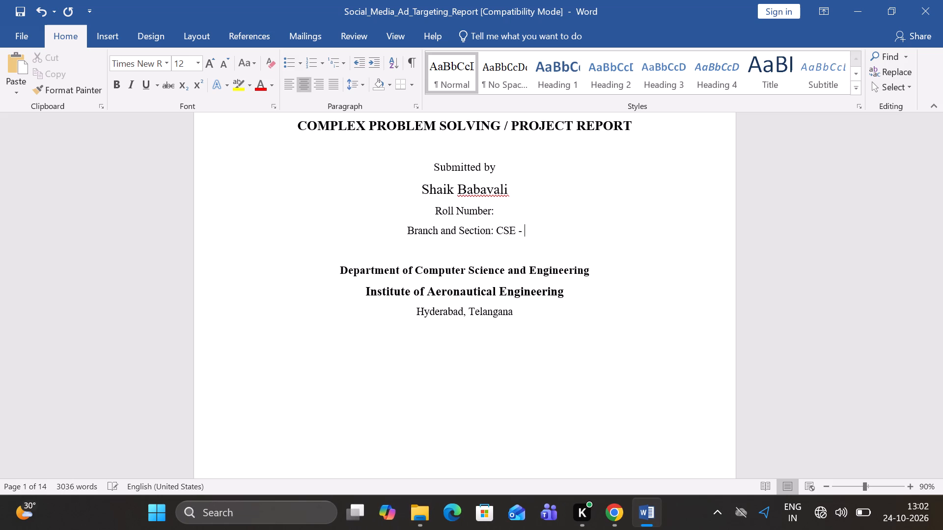
Complete the Branch and Section entry on the cover page with section F.
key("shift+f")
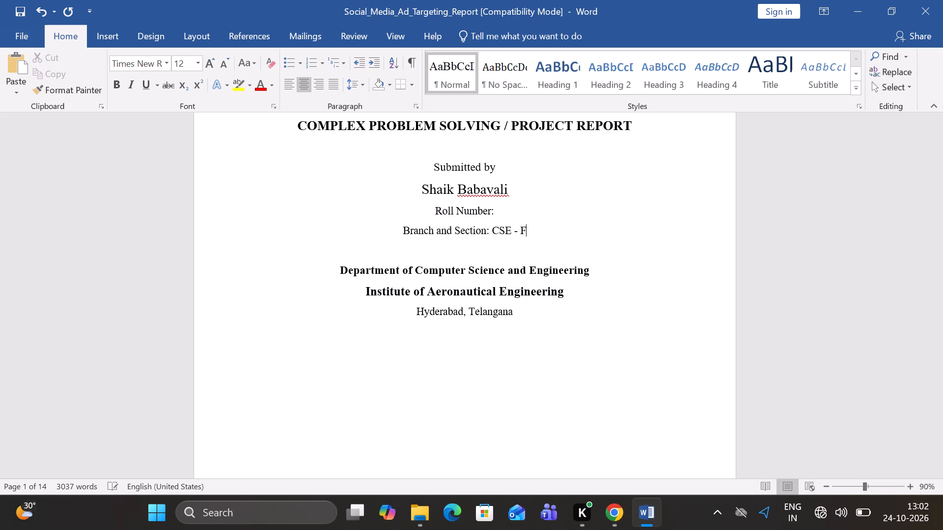
Enter the student's roll number in 14-point text after the Roll Number label on the cover page.
left_click(537, 203)
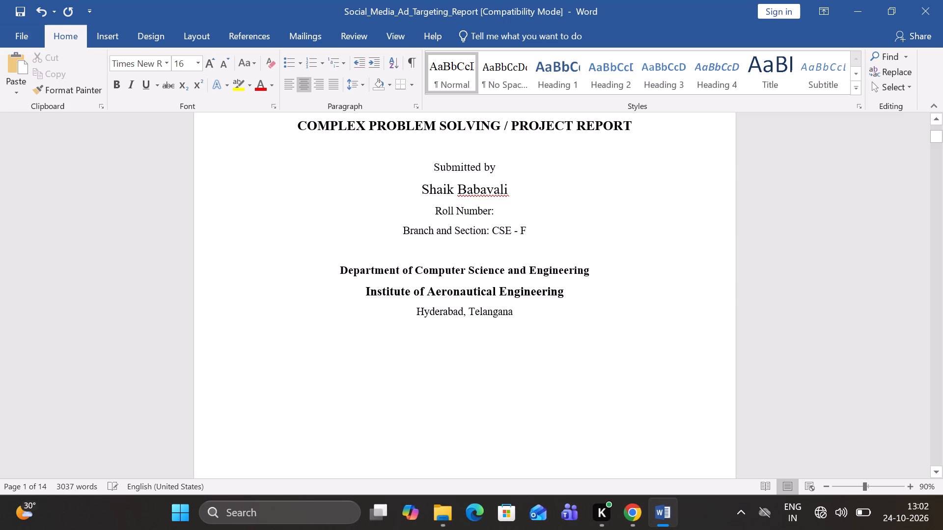
left_click(522, 213)
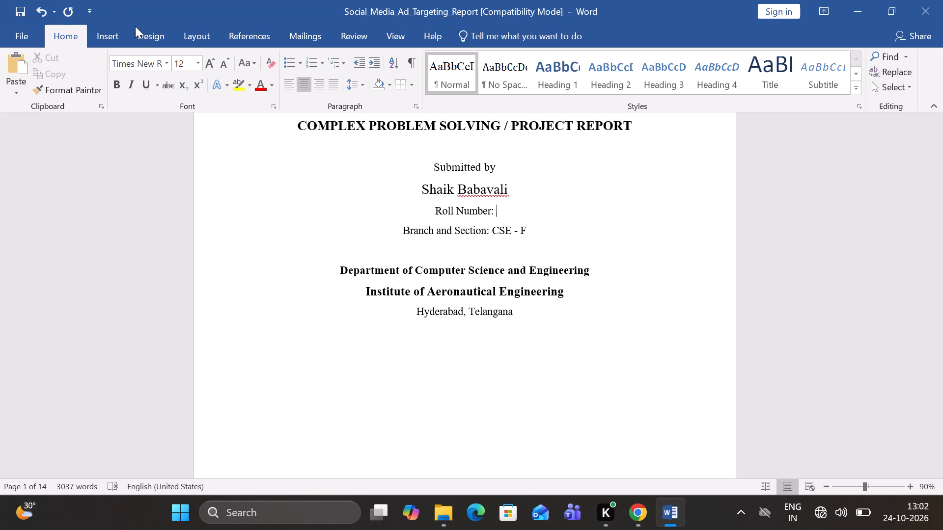
left_click(191, 59)
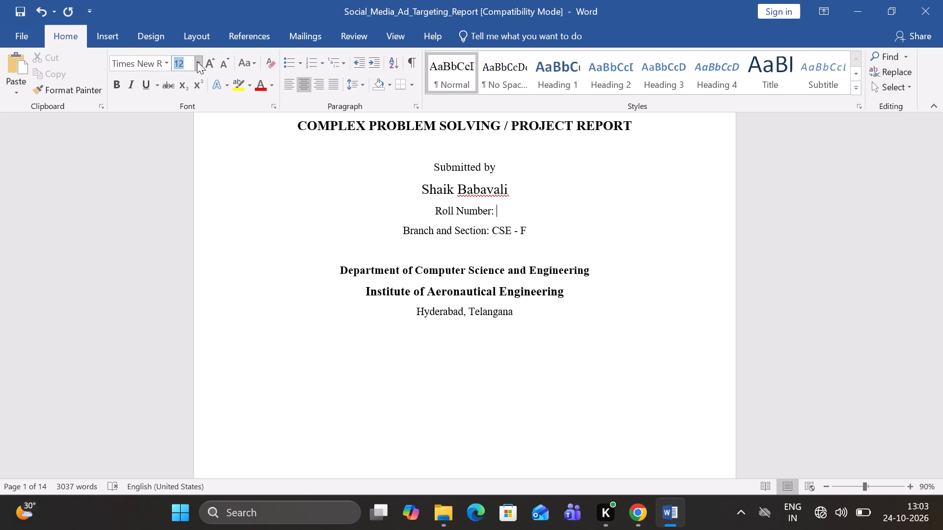
left_click(198, 62)
left_click(184, 152)
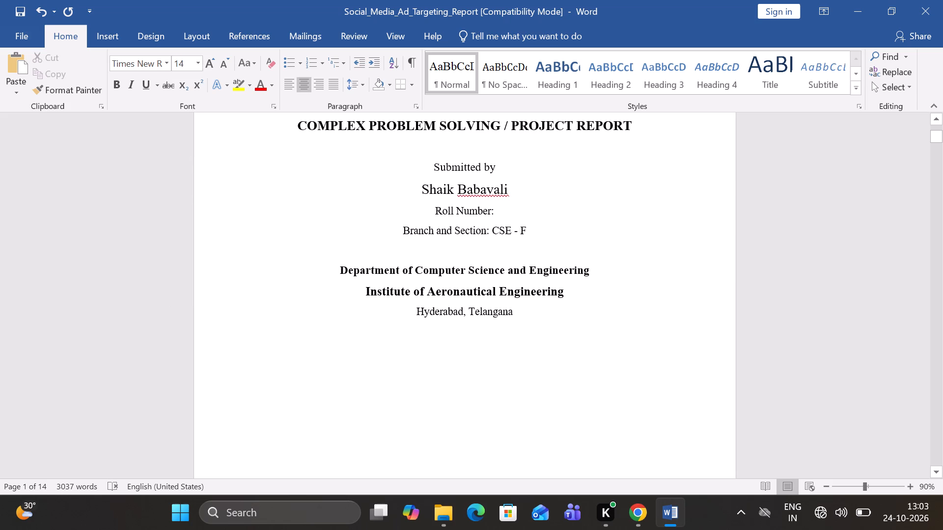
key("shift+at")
key("BackSpace")
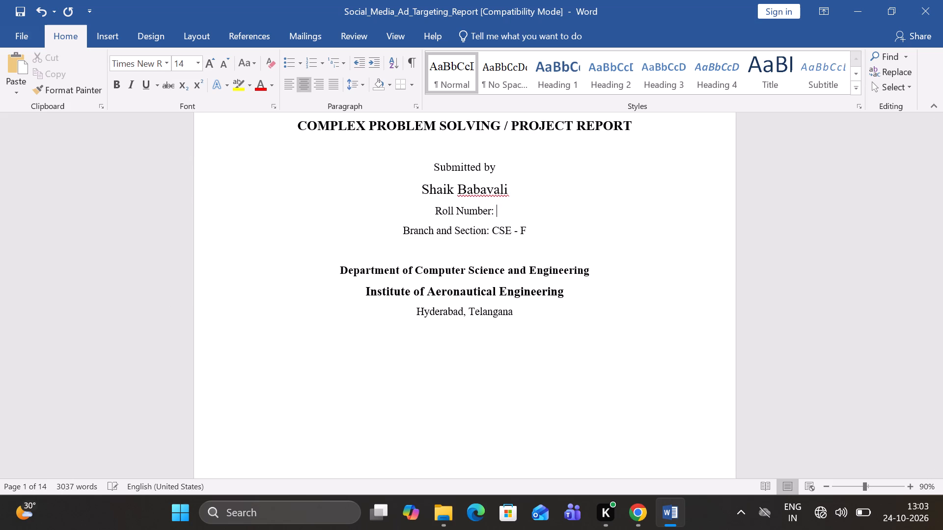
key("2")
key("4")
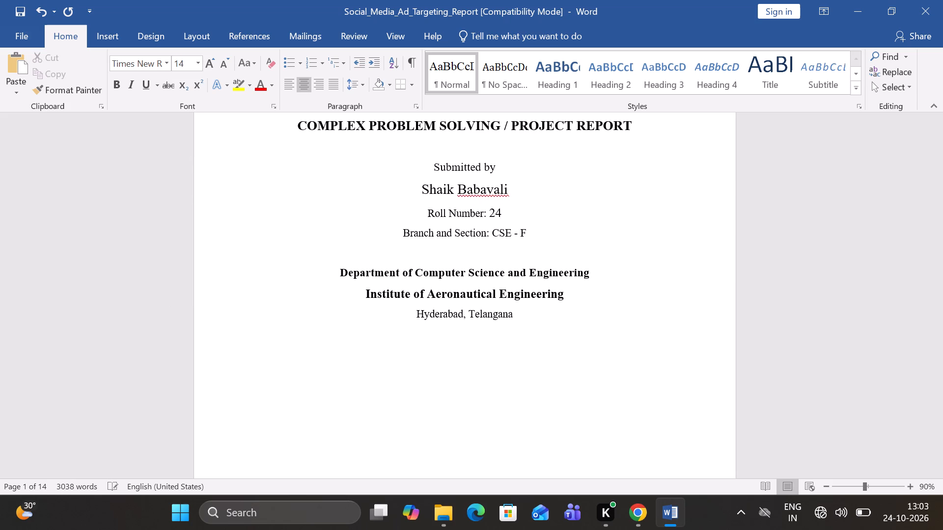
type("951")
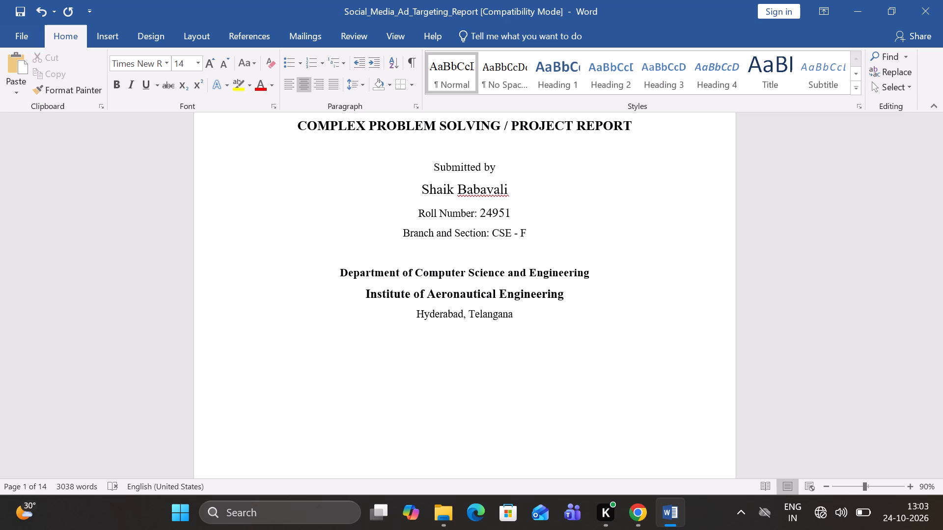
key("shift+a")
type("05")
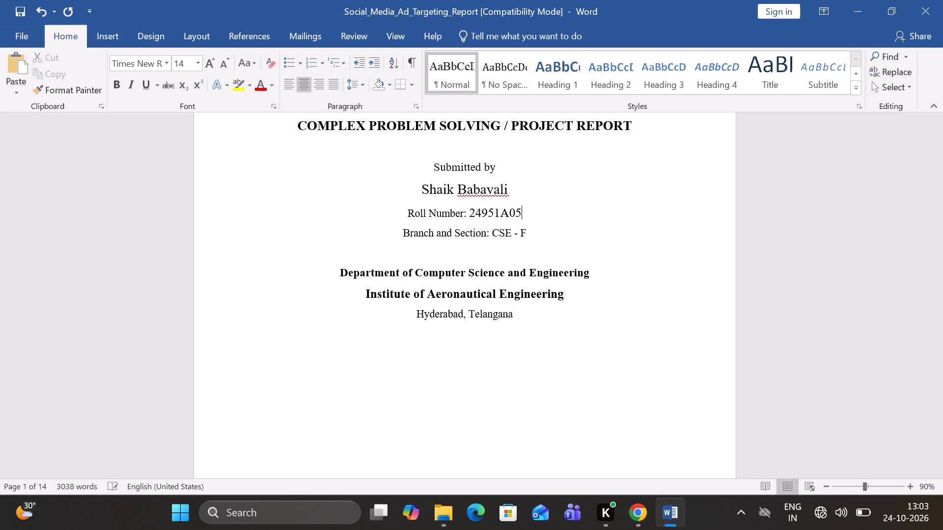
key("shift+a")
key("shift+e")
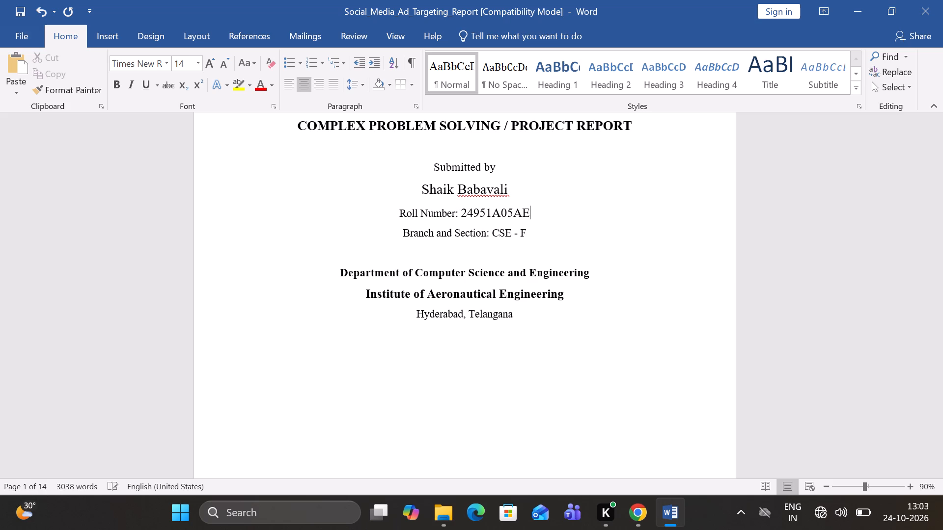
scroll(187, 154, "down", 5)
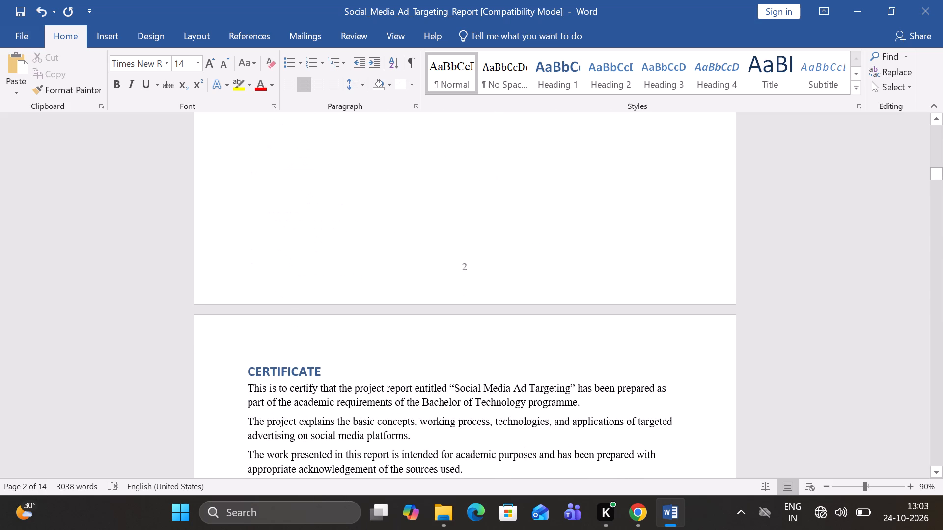
Review the filled-in student details on the Certificate page and cover page of the report.
scroll(187, 154, "down", 4)
scroll(187, 154, "up", 2)
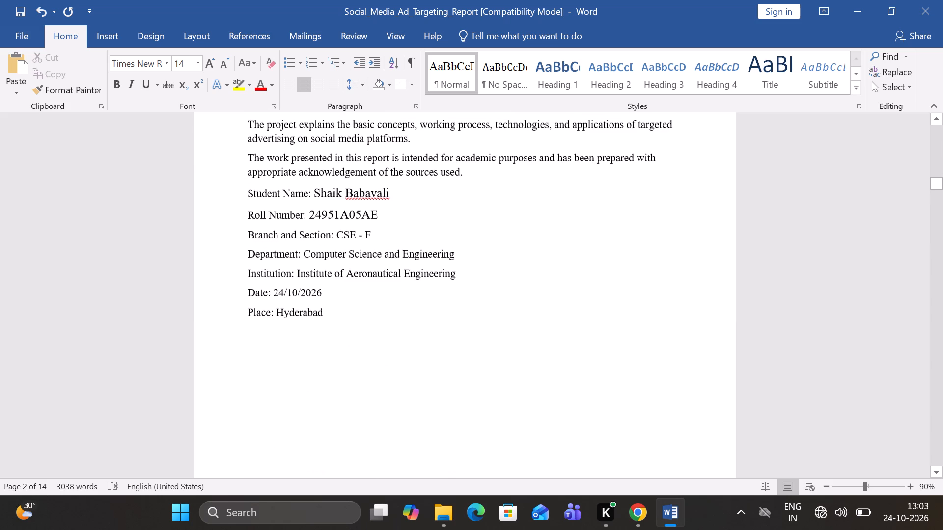
scroll(187, 154, "down", 10)
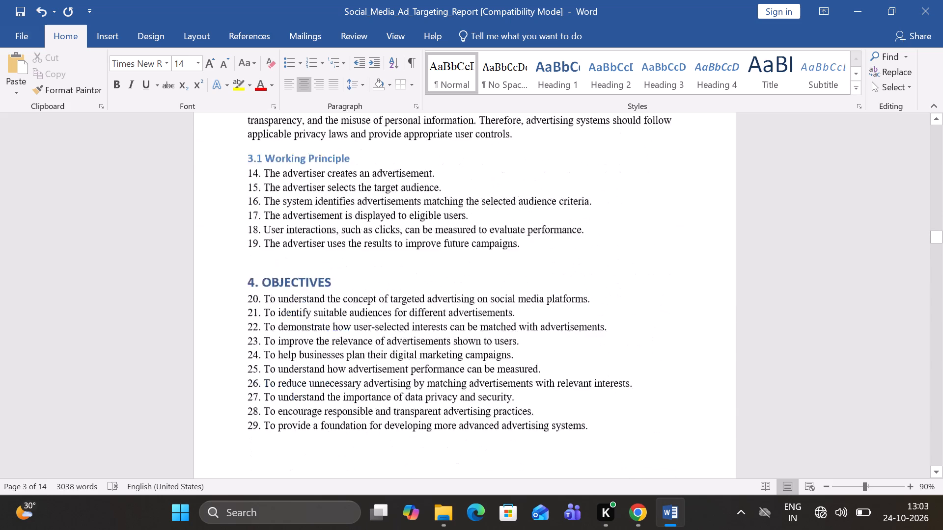
scroll(187, 154, "down", 8)
scroll(187, 154, "up", 20)
scroll(187, 154, "up", 3)
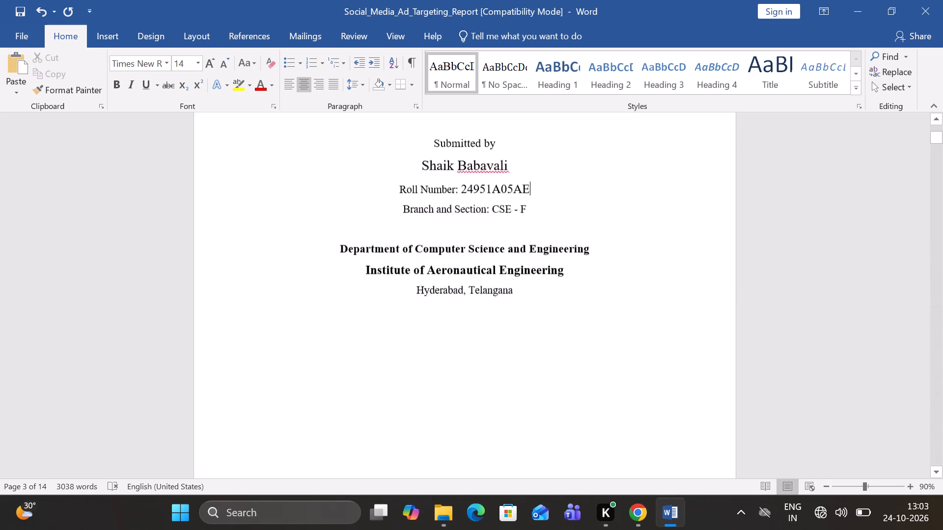
scroll(187, 154, "down", 1)
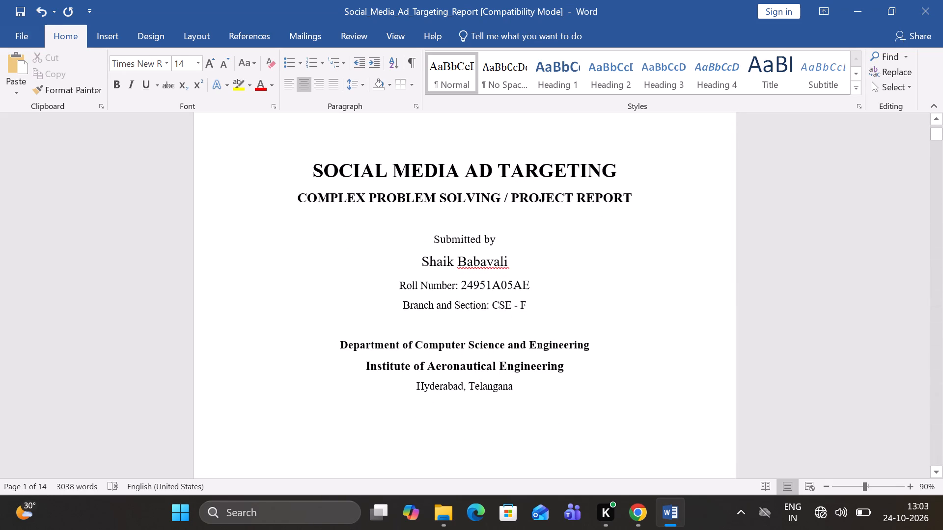
Paste the college logo on a new line below the Branch and Section entry on the cover page.
left_click(545, 308)
key("Return")
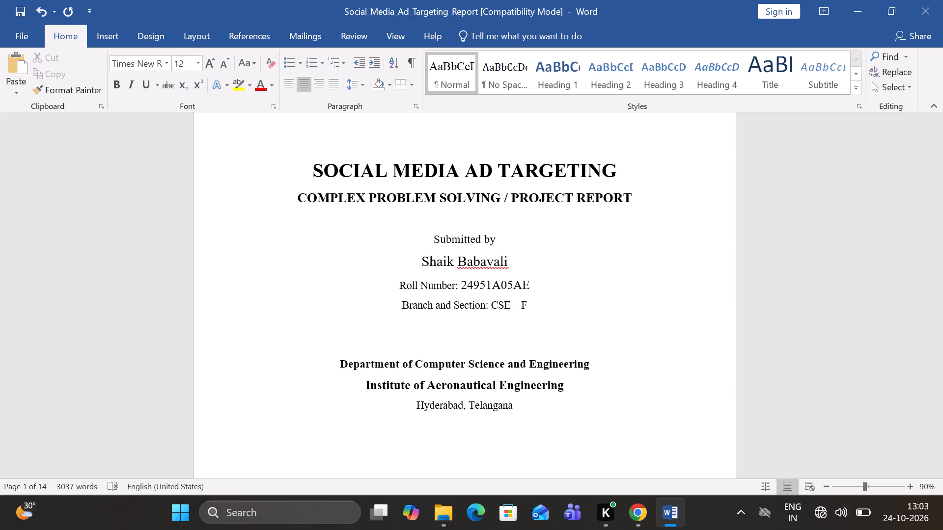
key("ctrl+v")
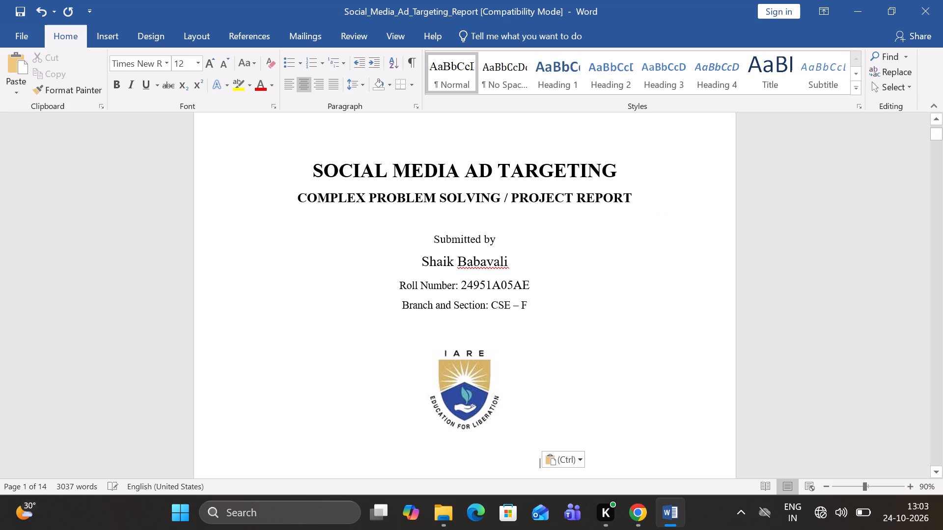
Check the logo placement on the cover page and look through the remaining pages of the report.
scroll(665, 212, "down", 2)
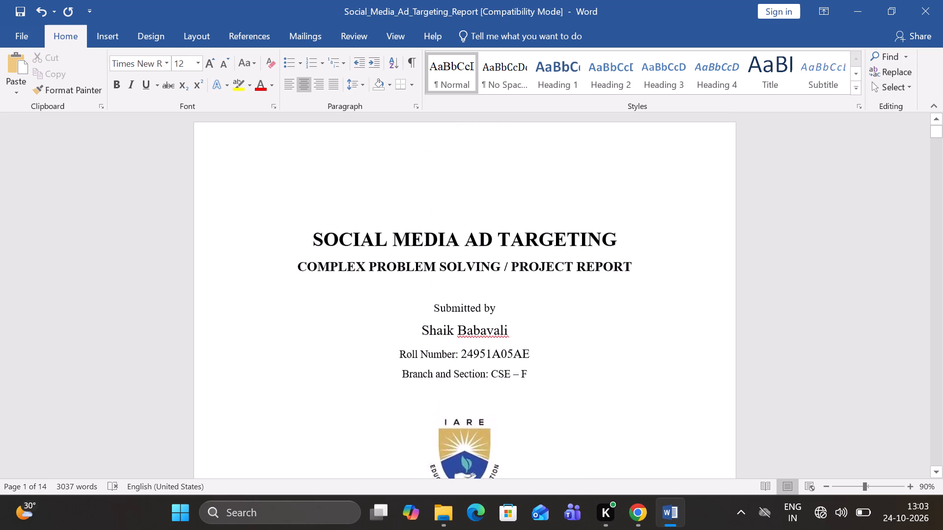
scroll(665, 212, "down", 1)
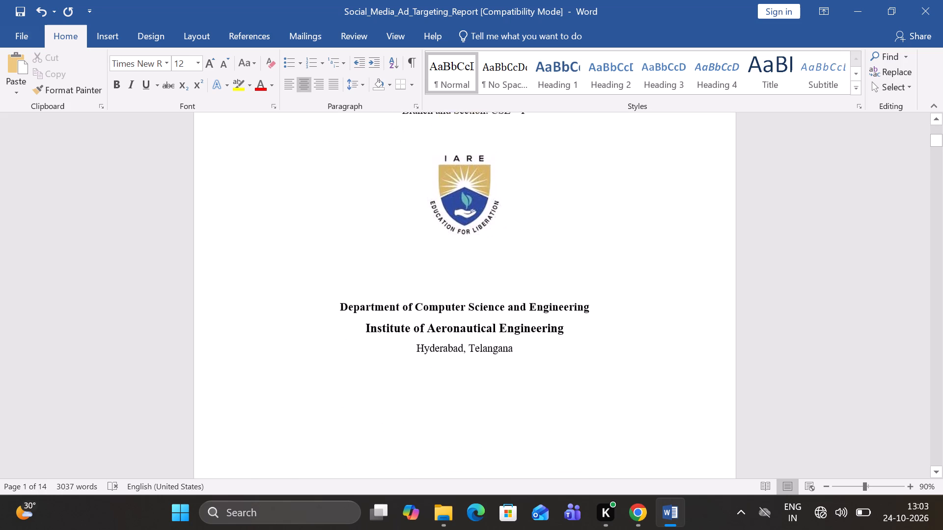
scroll(665, 212, "down", 2)
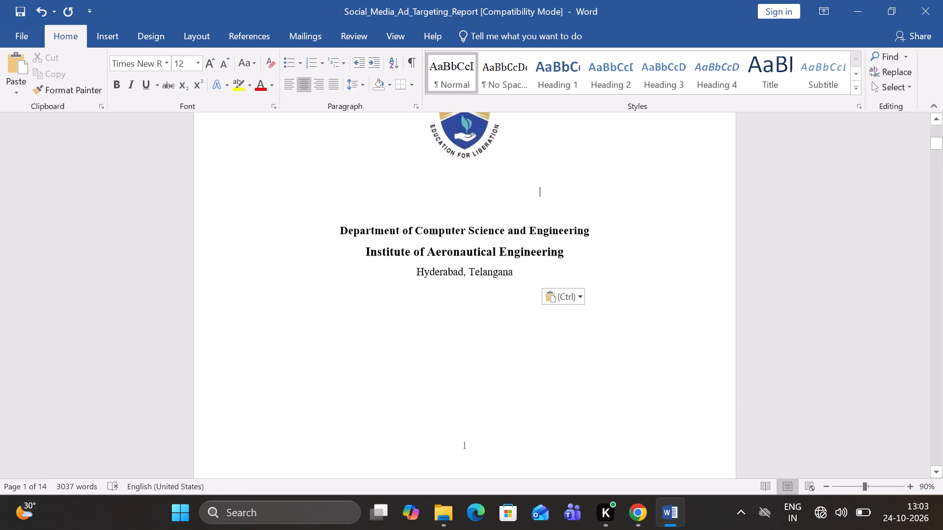
scroll(665, 212, "down", 5)
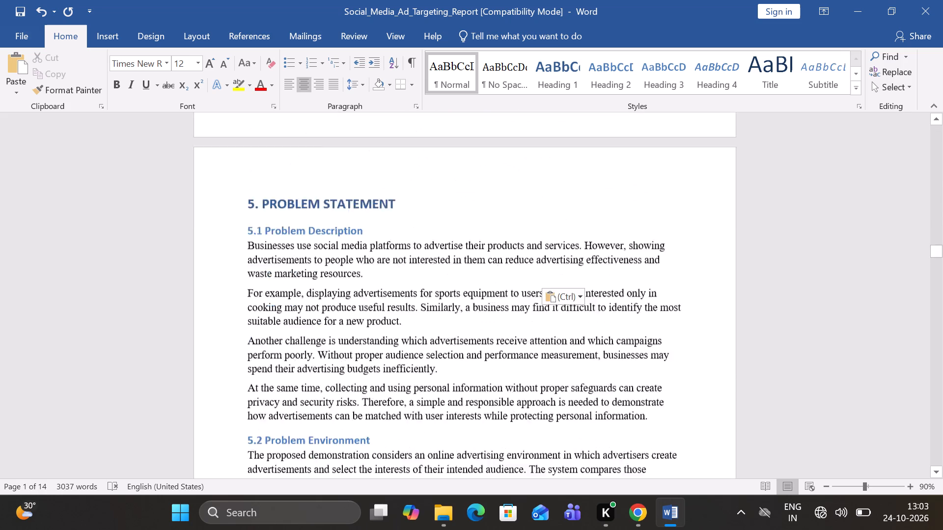
scroll(665, 212, "down", 9)
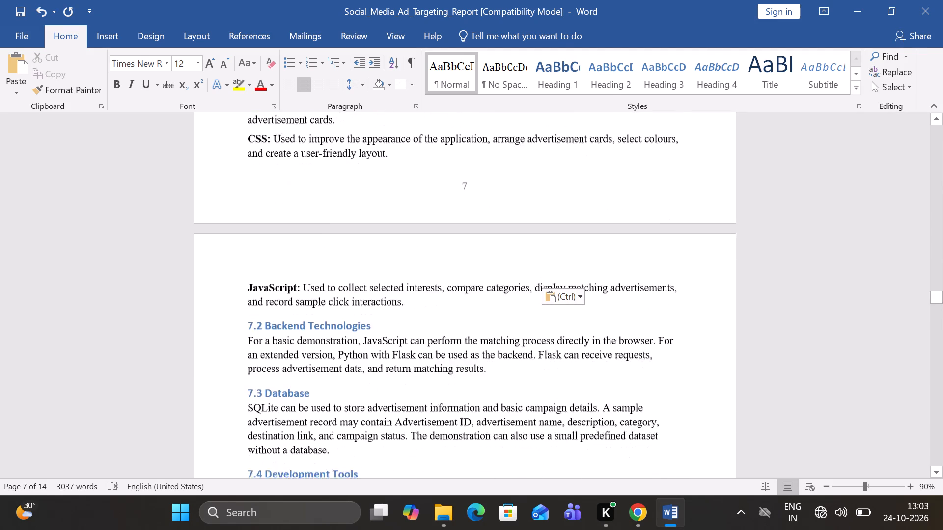
scroll(665, 212, "down", 8)
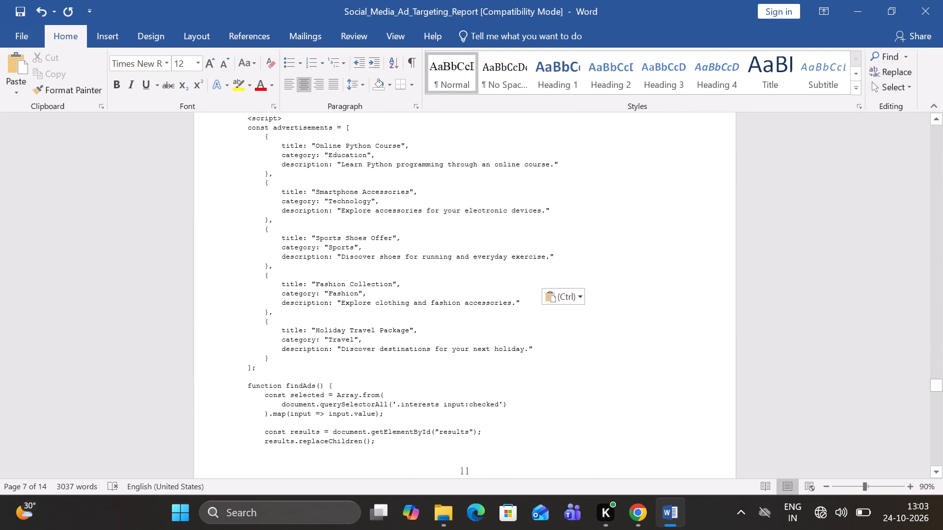
Save the Social Media Ad Targeting report document.
key("ctrl+s")
key("ctrl+s")
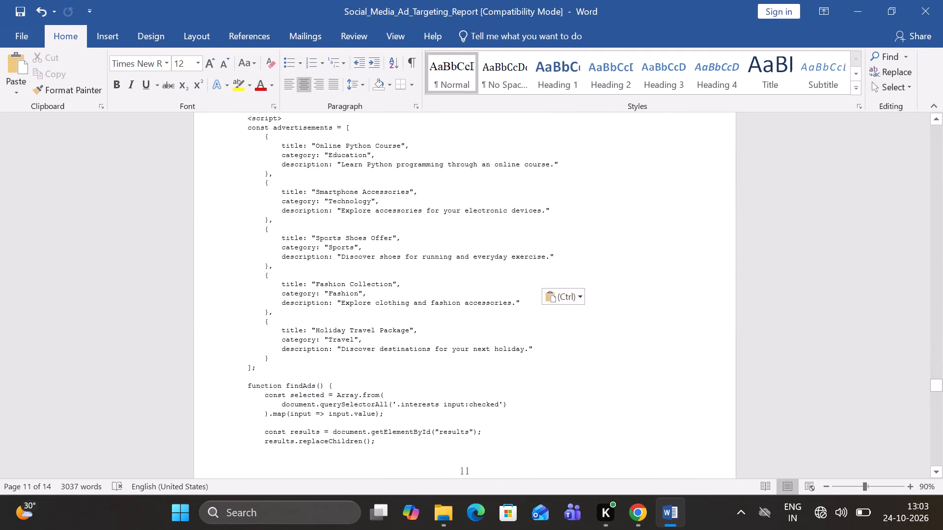
left_click(857, 291)
key("ctrl+s")
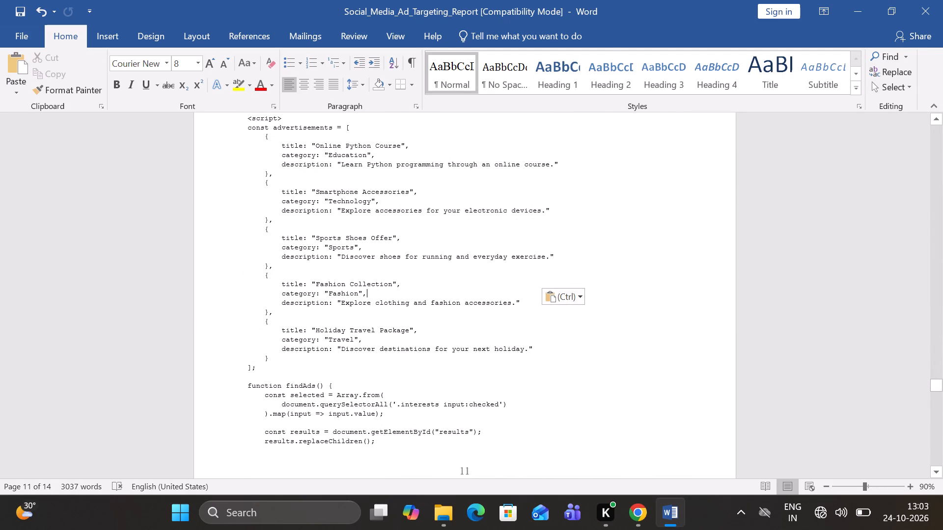
Save a PDF copy of the report as Social_Media_Ad_Targeting_Report in Downloads, replacing the existing PDF.
scroll(857, 291, "up", 11)
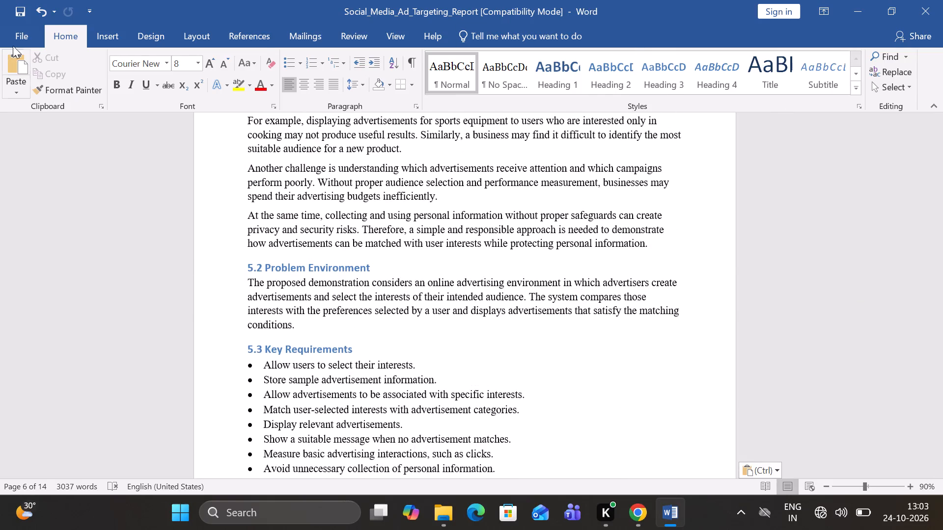
left_click(13, 32)
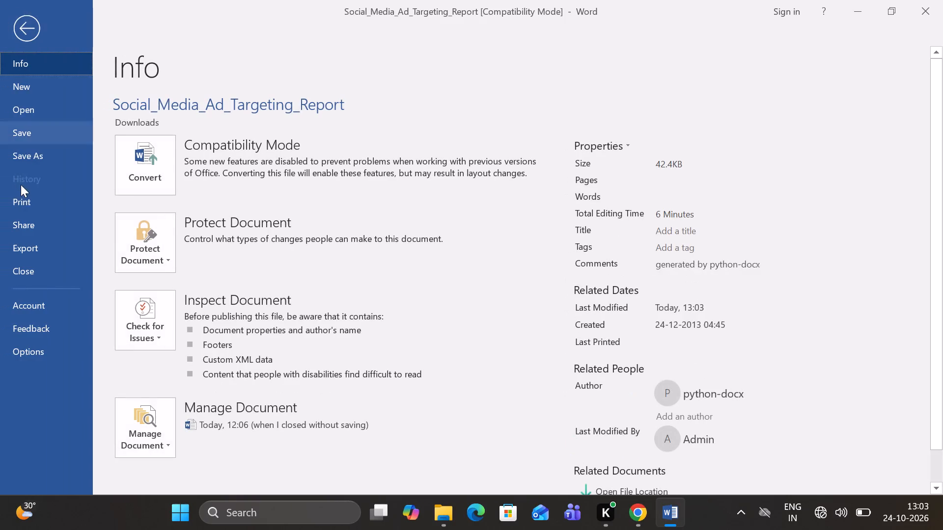
left_click(38, 147)
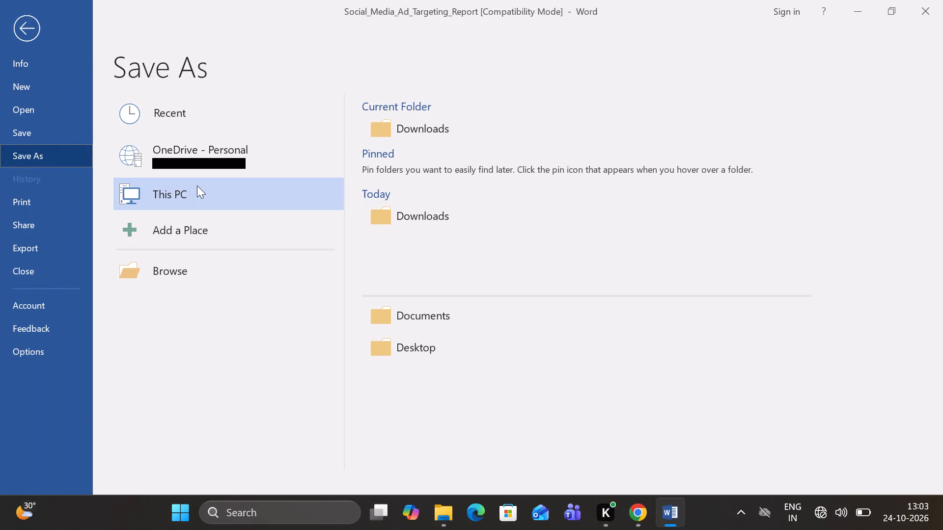
left_click(198, 185)
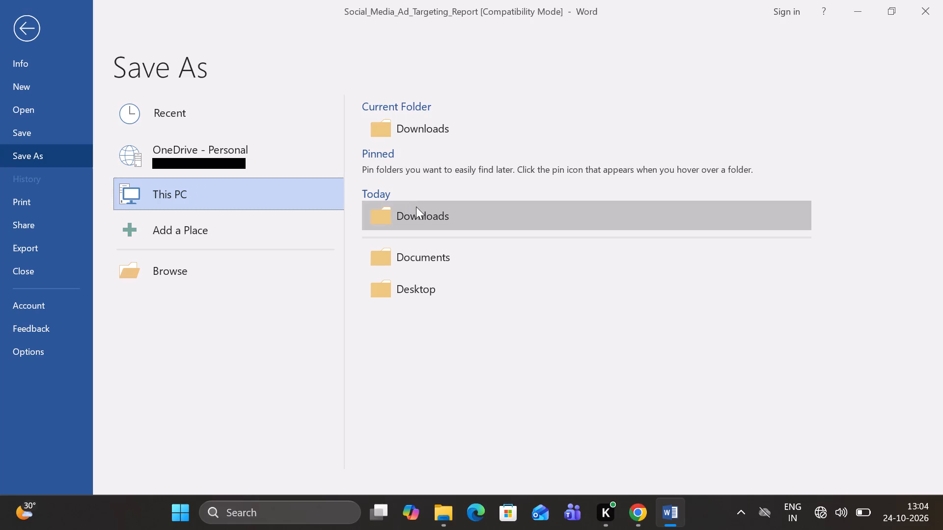
left_click(418, 208)
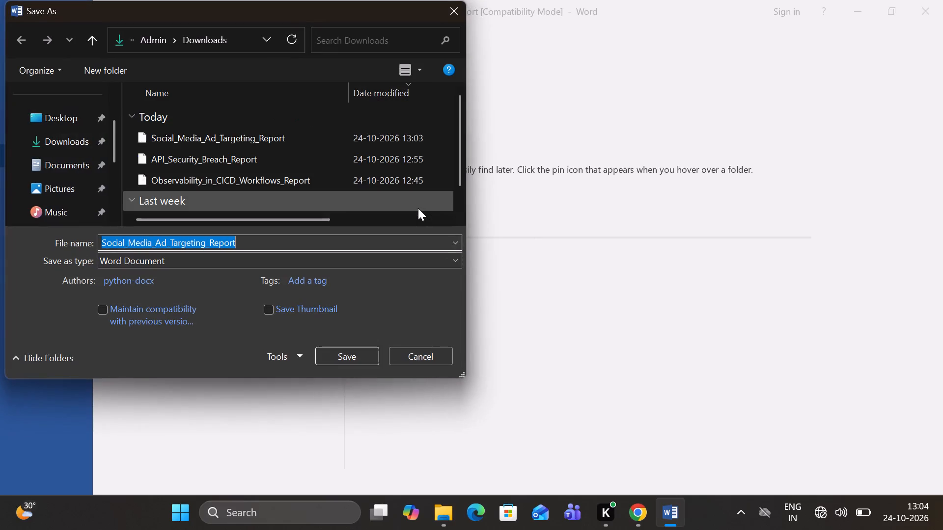
left_click(289, 259)
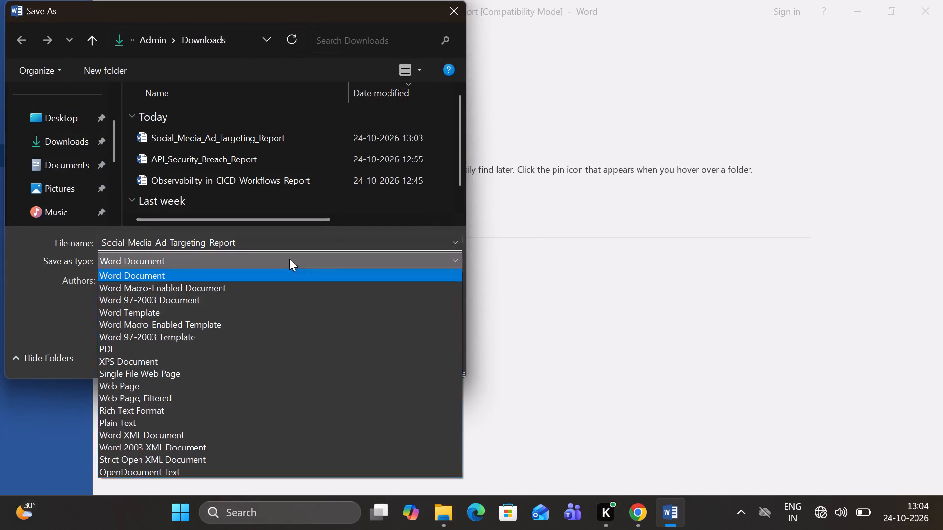
left_click(261, 346)
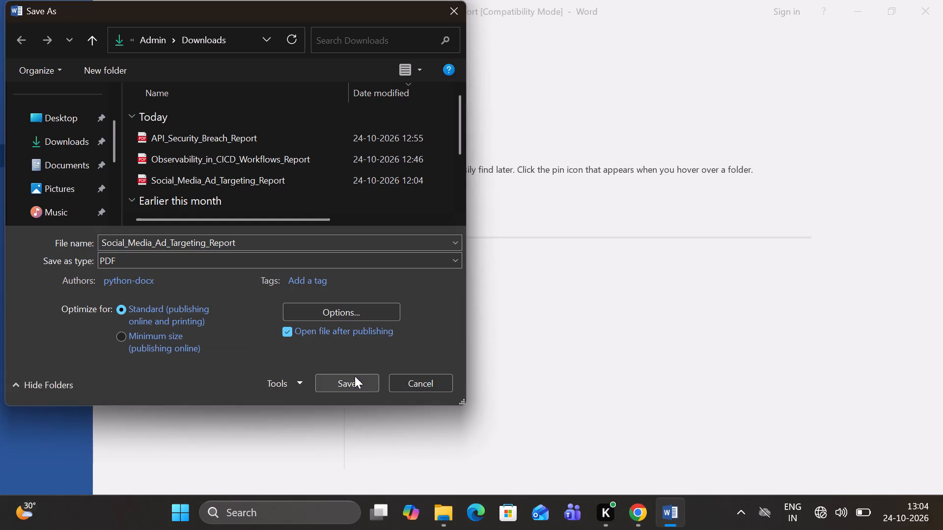
left_click(355, 376)
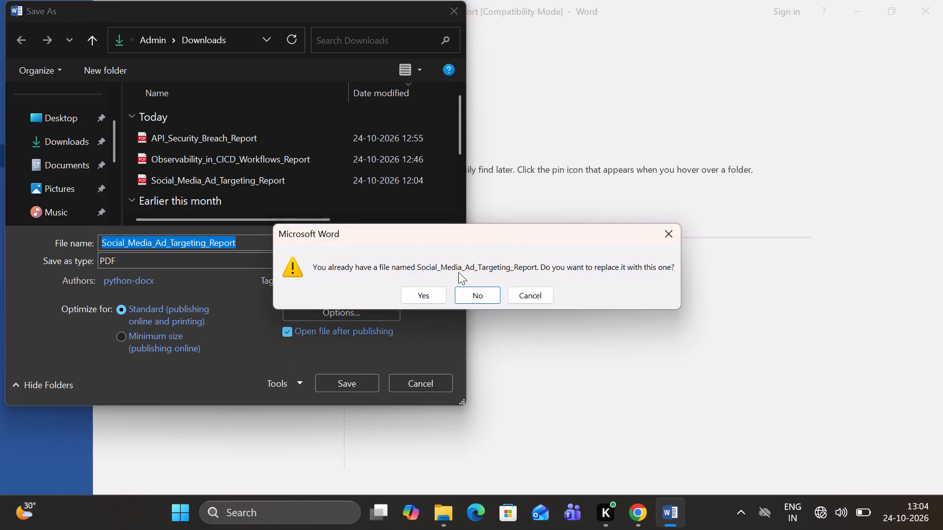
left_click(431, 291)
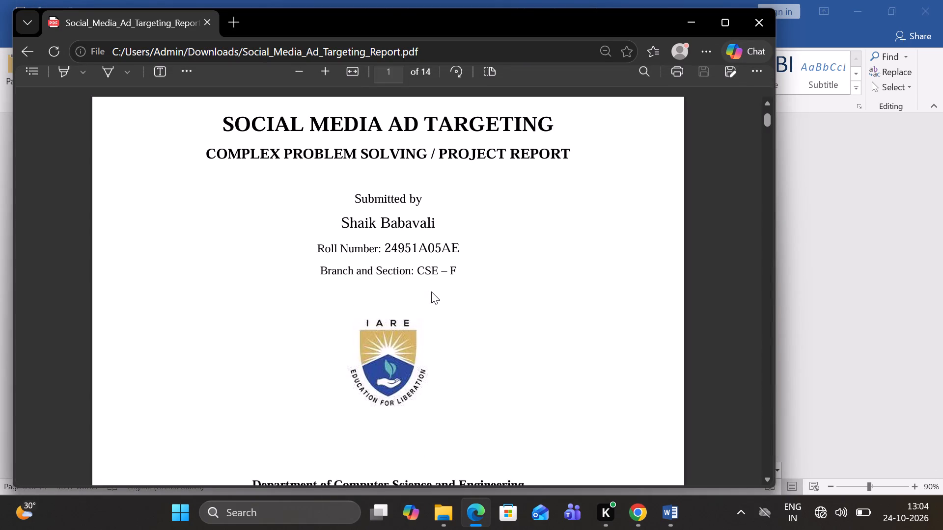
Check the cover page of the exported PDF and close it.
scroll(431, 291, "down", 1)
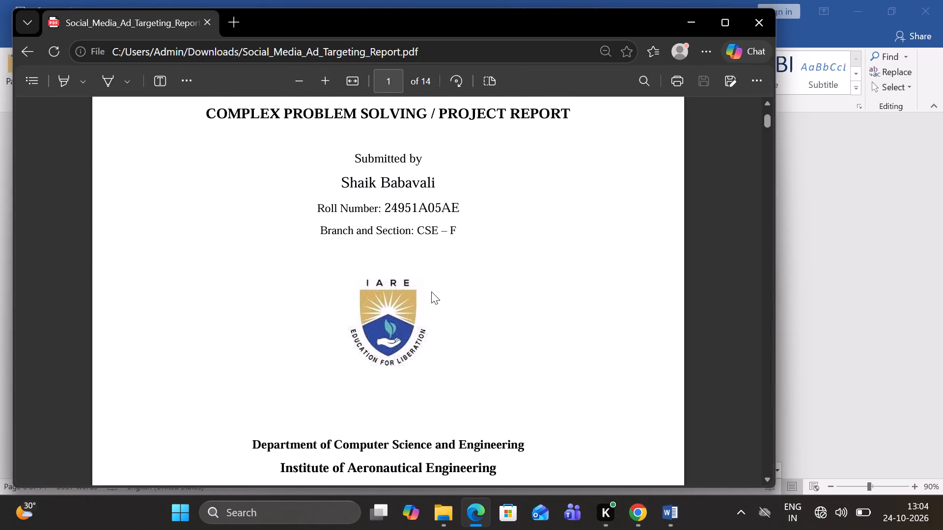
scroll(431, 291, "down", 1)
left_click(759, 23)
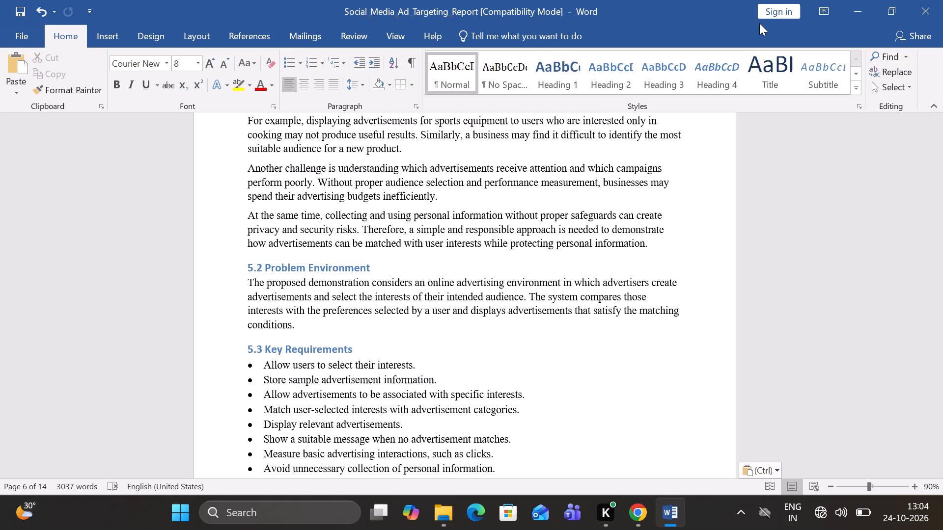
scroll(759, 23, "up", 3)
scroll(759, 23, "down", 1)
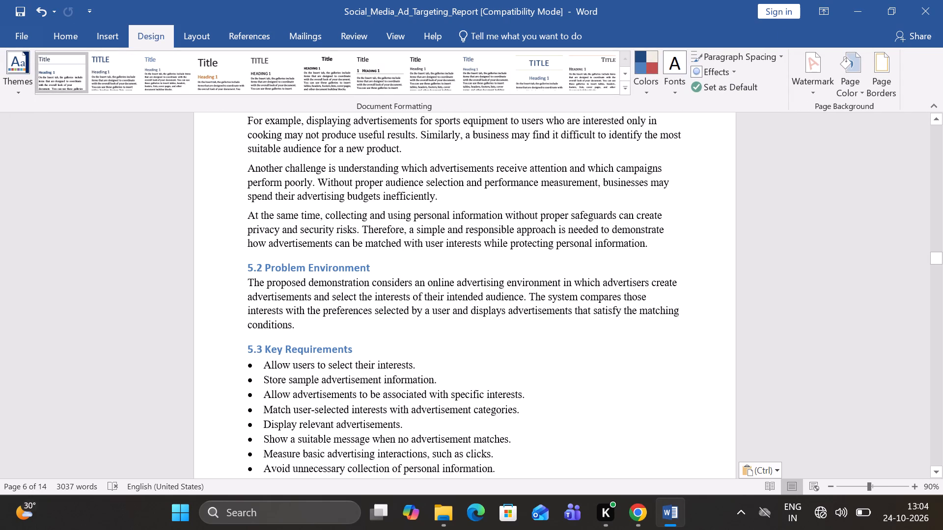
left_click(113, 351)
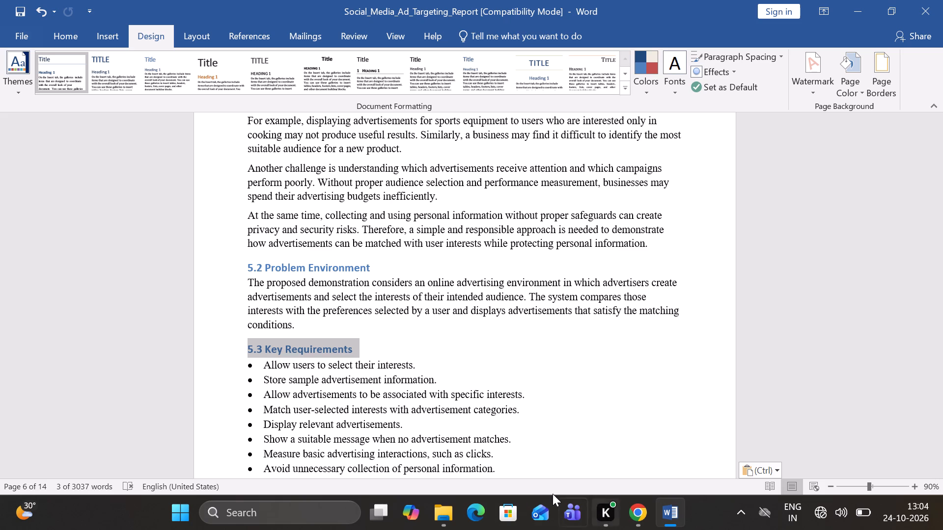
Switch to File Explorer, open the Observability_in_CICD_Workflows_Report PDF from Downloads, review its certificate and cover pages, and close it.
left_click(442, 512)
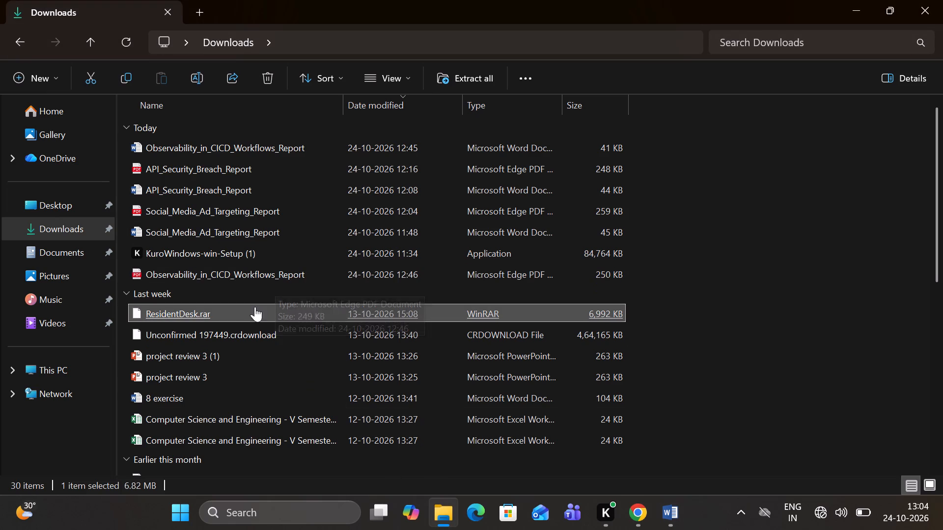
left_click(259, 277)
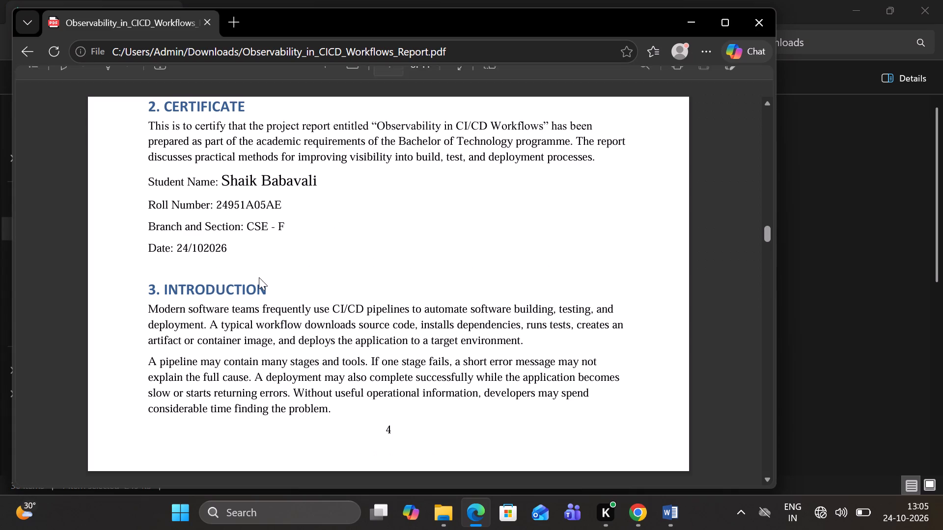
scroll(259, 277, "up", 15)
scroll(259, 277, "up", 11)
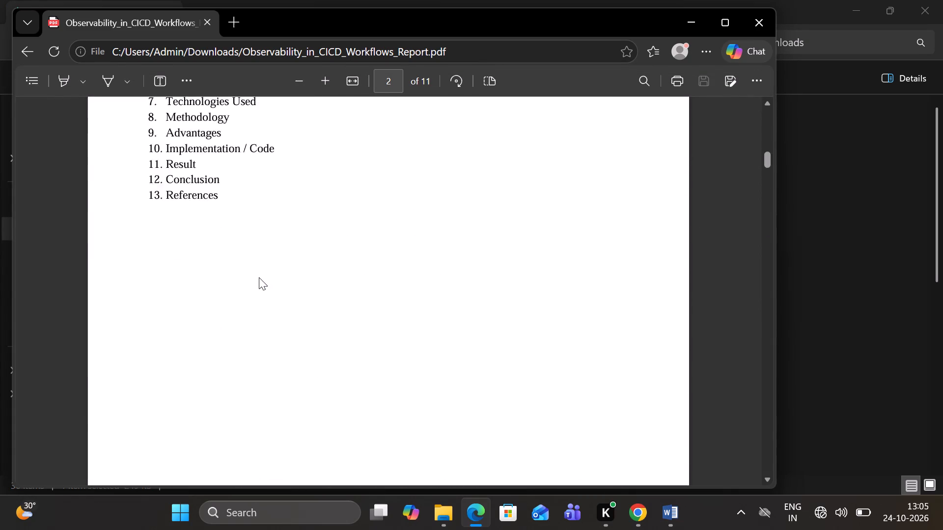
scroll(259, 277, "up", 2)
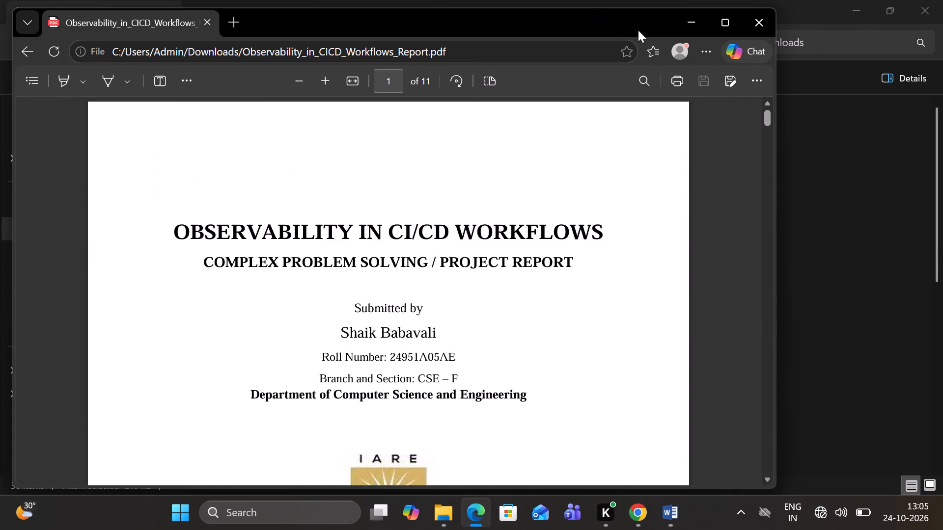
left_click(762, 16)
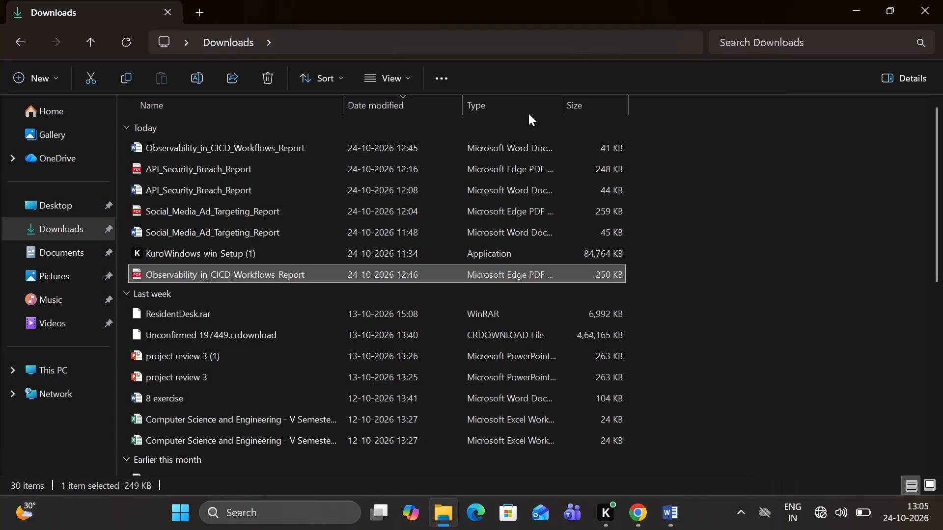
Open the API_Security_Breach_Report PDF from Downloads and review its cover page details and logo.
left_click(222, 168)
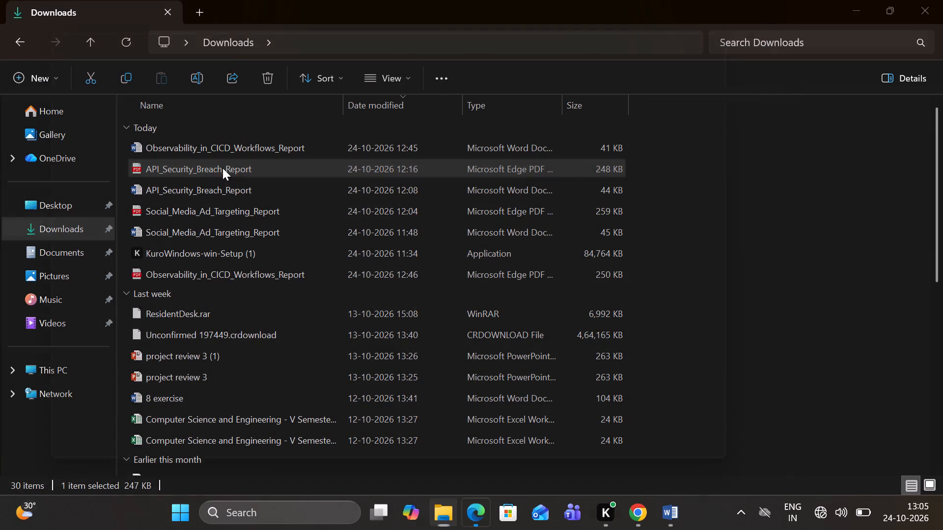
scroll(370, 273, "down", 6)
scroll(370, 273, "up", 18)
scroll(370, 273, "up", 11)
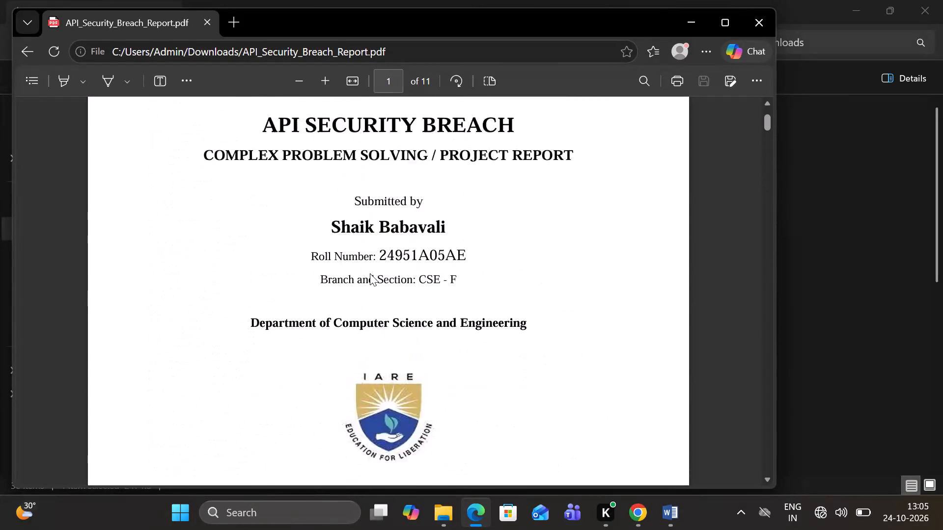
scroll(370, 273, "up", 2)
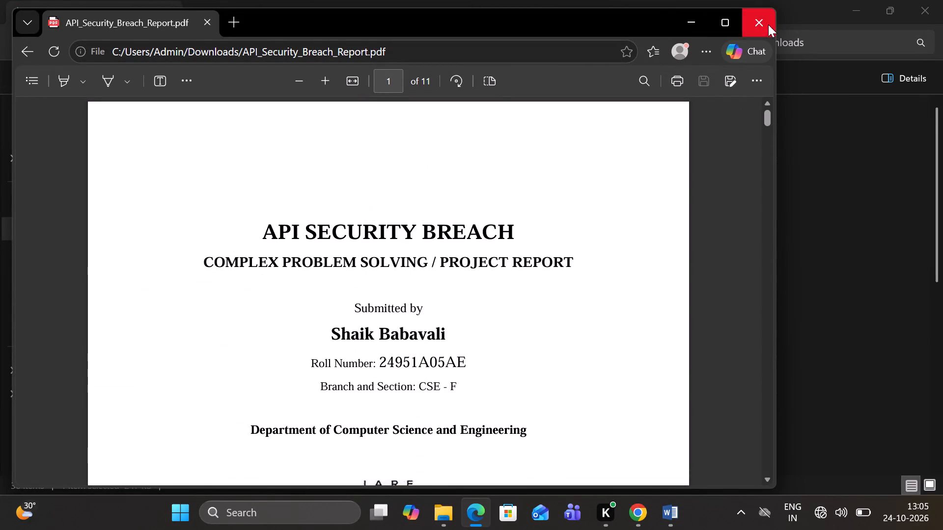
Close the API_Security_Breach_Report PDF.
left_click(768, 25)
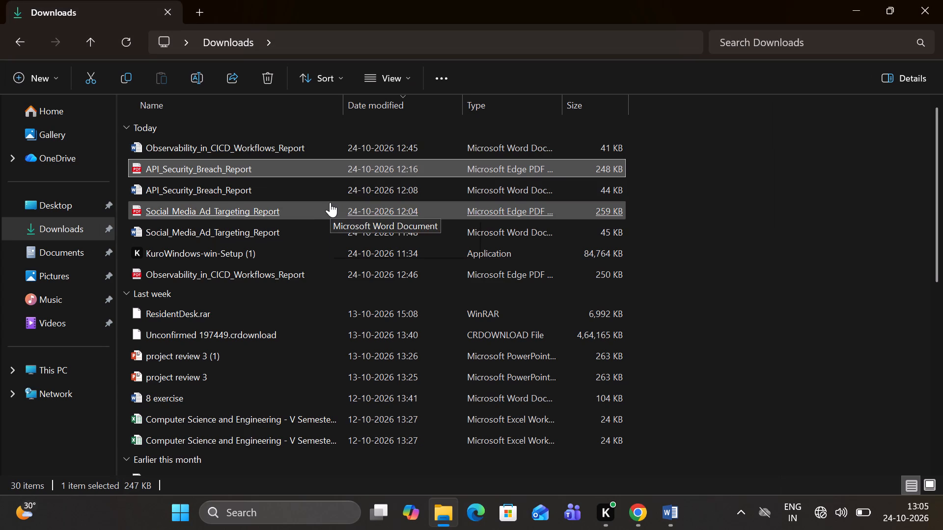
Open the Social_Media_Ad_Targeting_Report PDF from Downloads and review the student details, logo and date on its cover and certificate pages.
left_click(330, 202)
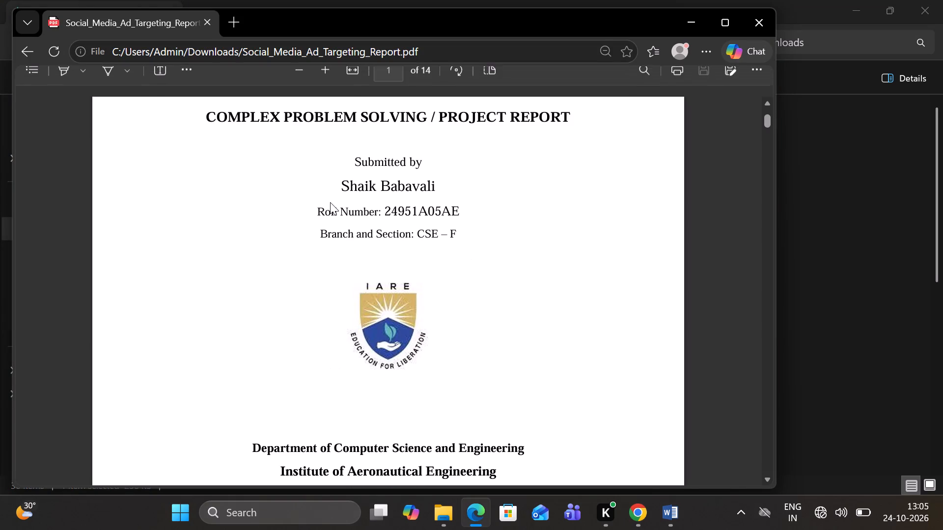
scroll(330, 202, "up", 1)
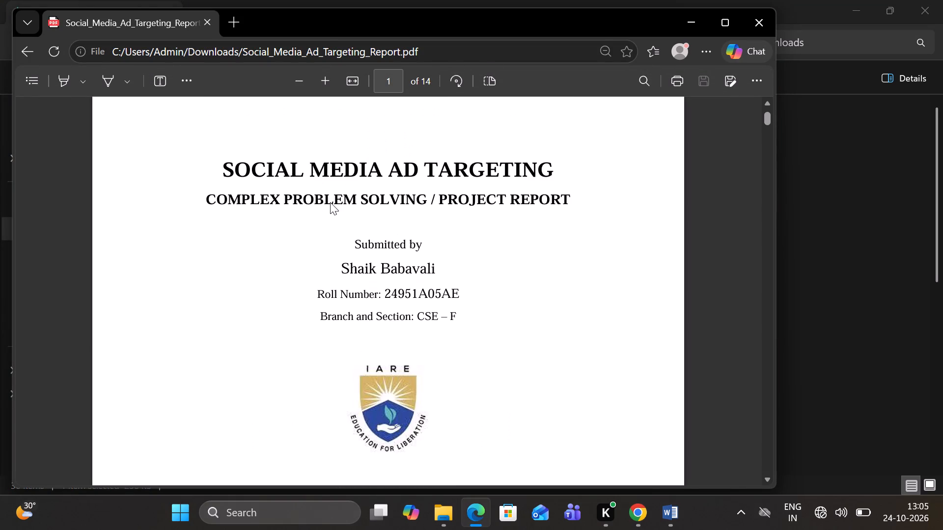
scroll(330, 202, "up", 1)
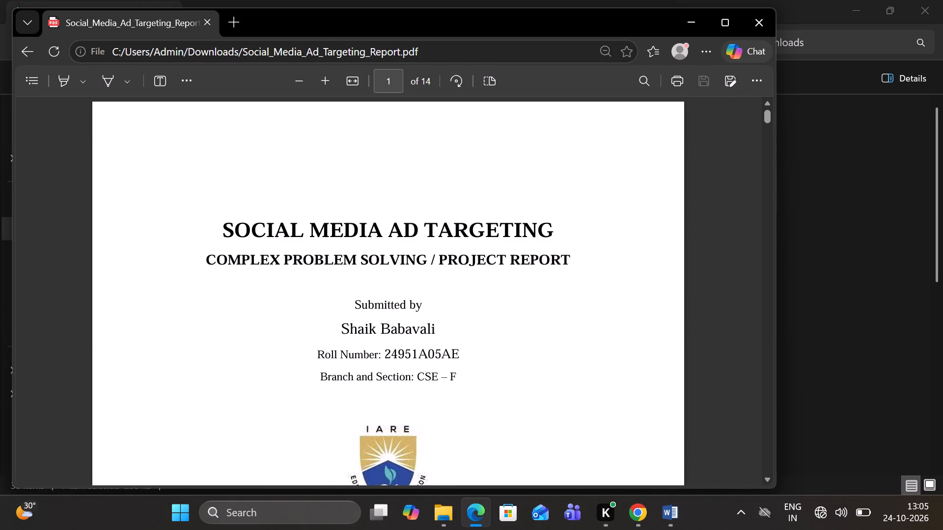
scroll(599, 354, "down", 3)
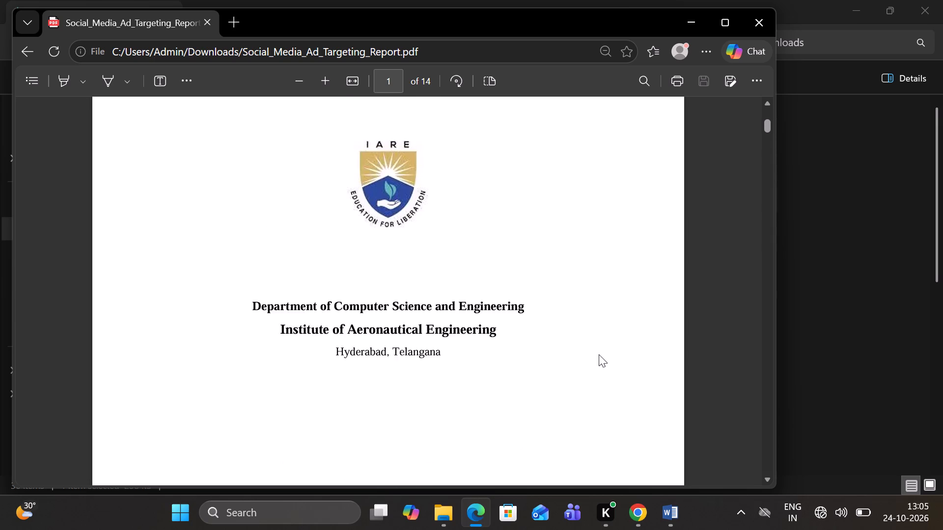
scroll(599, 354, "down", 7)
scroll(599, 354, "up", 2)
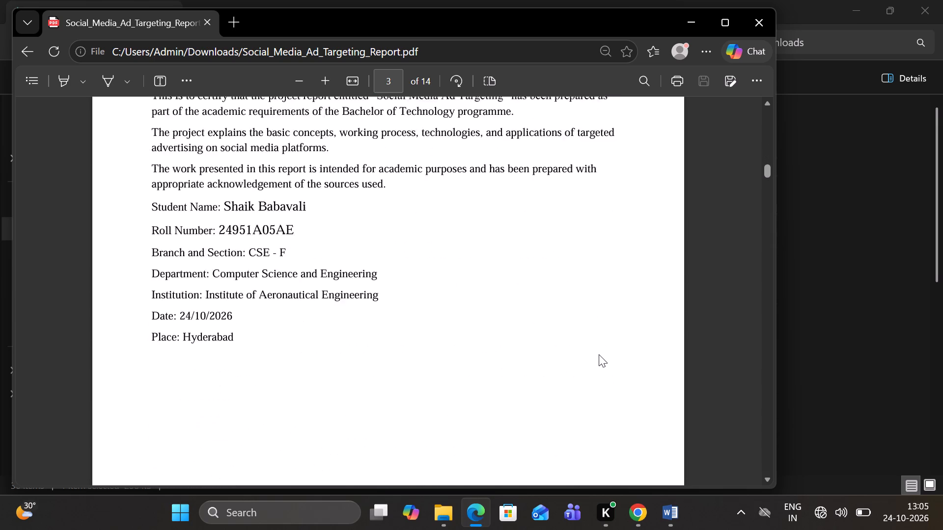
scroll(599, 354, "down", 5)
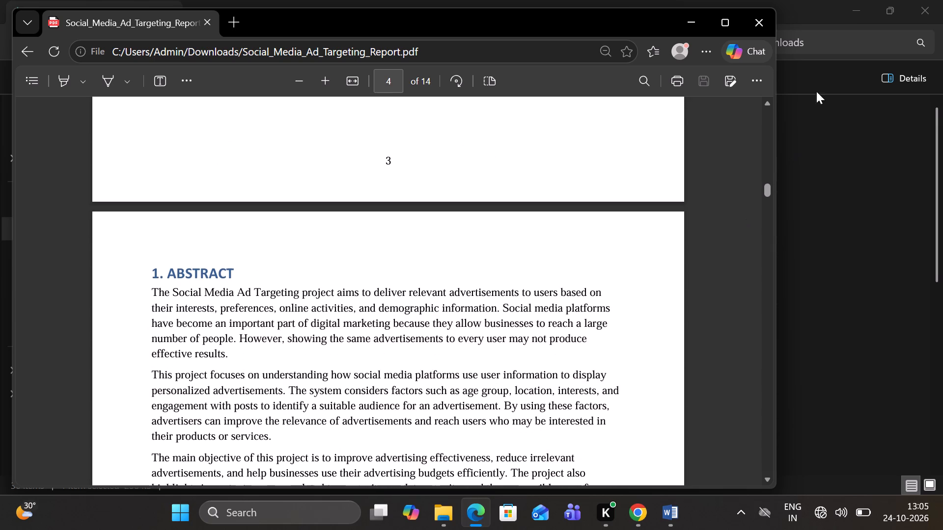
Close the Social_Media_Ad_Targeting_Report PDF.
left_click(754, 21)
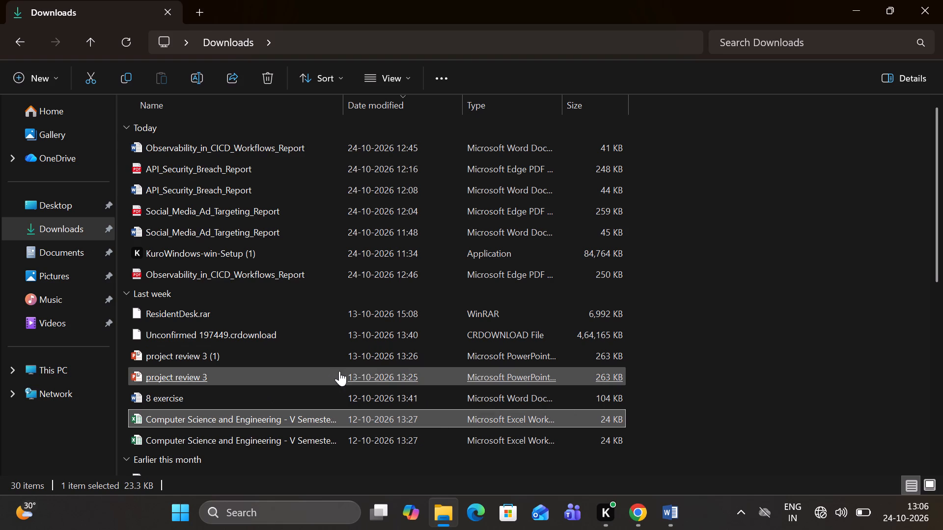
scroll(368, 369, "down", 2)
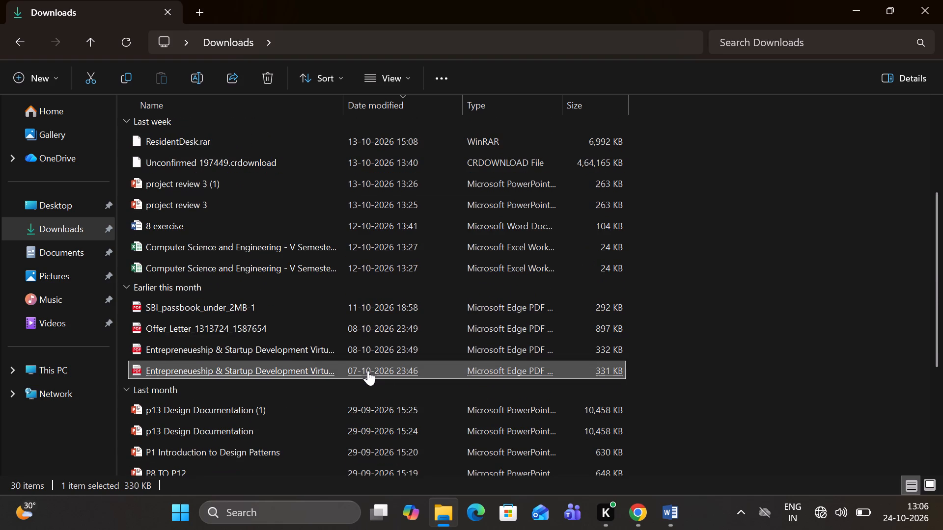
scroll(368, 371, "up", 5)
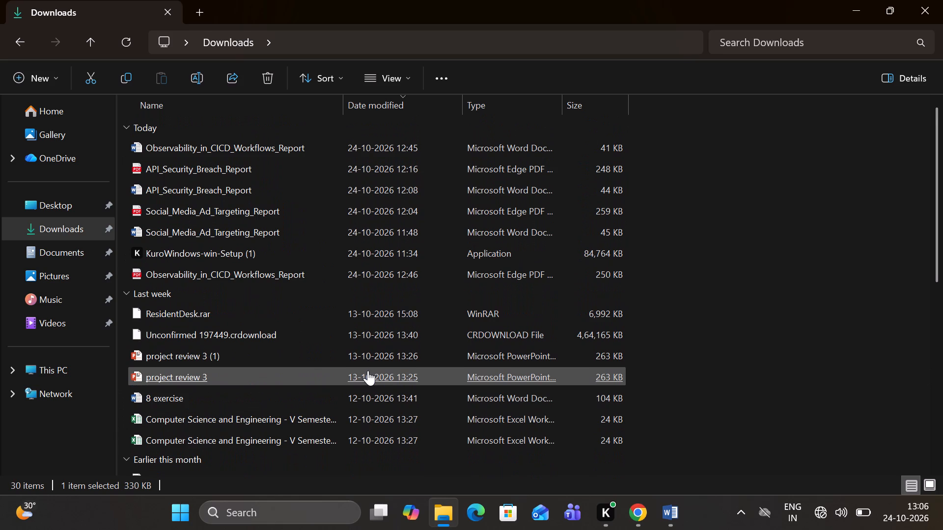
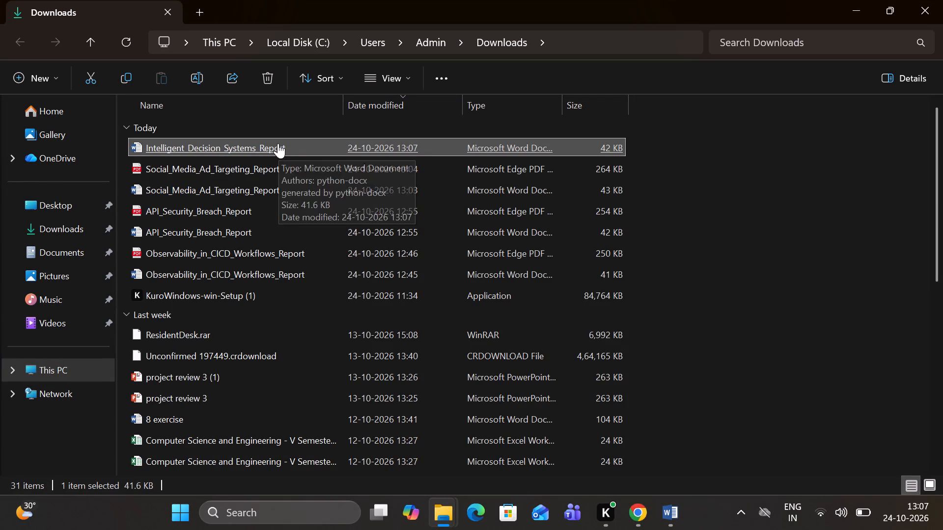
Open the Intelligent_Decision_Systems_Report Word document from Downloads and bring the cover page's Roll Number line into view.
double_click(278, 143)
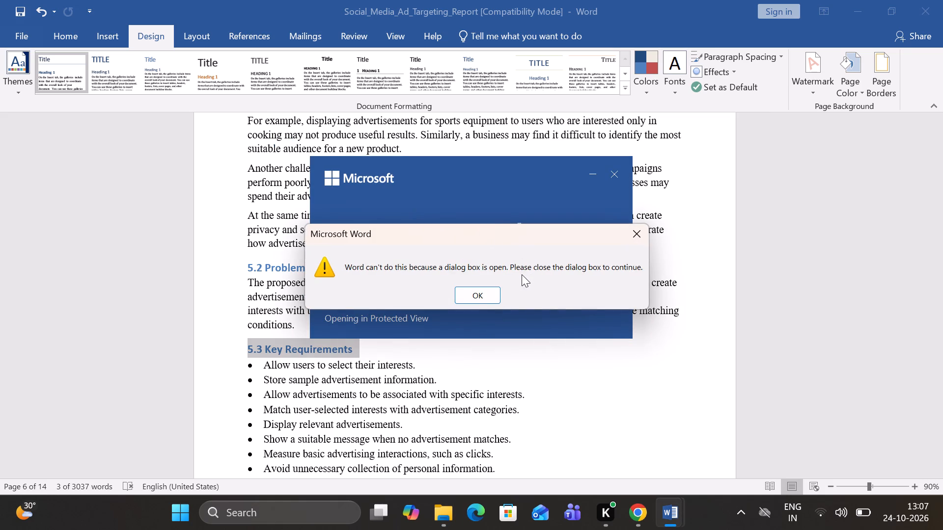
left_click(473, 290)
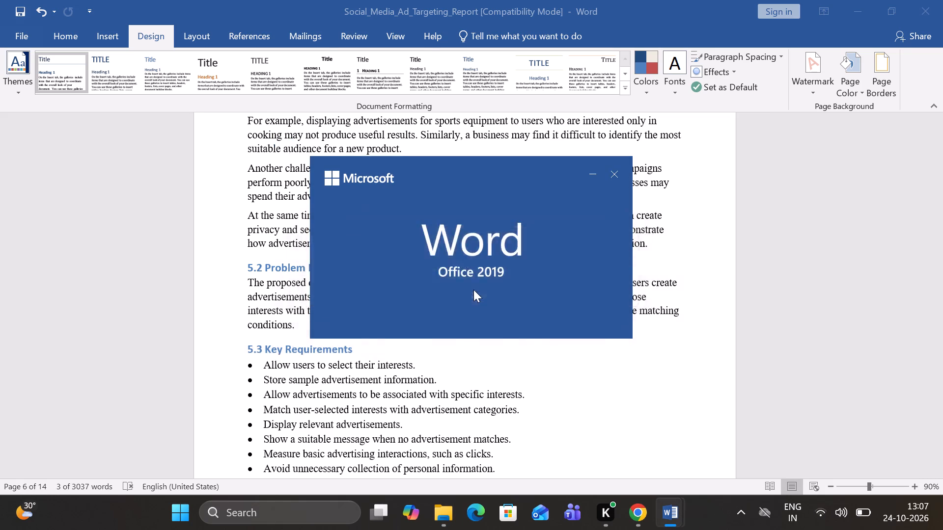
scroll(547, 292, "down", 2)
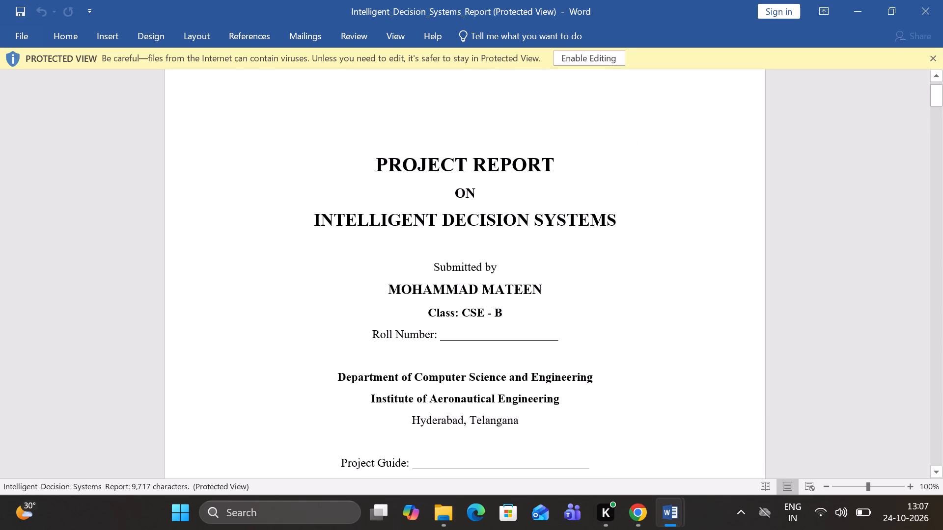
scroll(547, 292, "down", 1)
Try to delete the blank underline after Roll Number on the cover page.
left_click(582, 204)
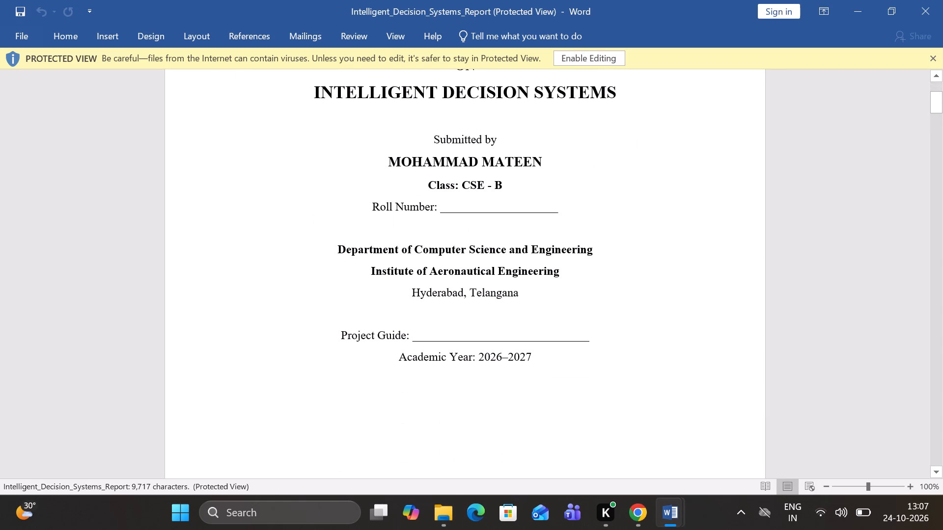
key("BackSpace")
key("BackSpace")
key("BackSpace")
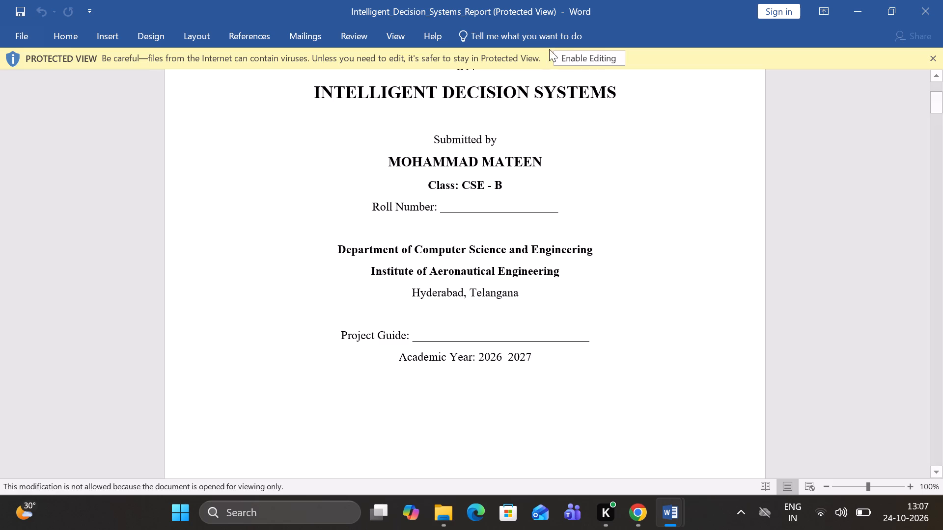
Enable editing for the Intelligent_Decision_Systems_Report document.
left_click(582, 49)
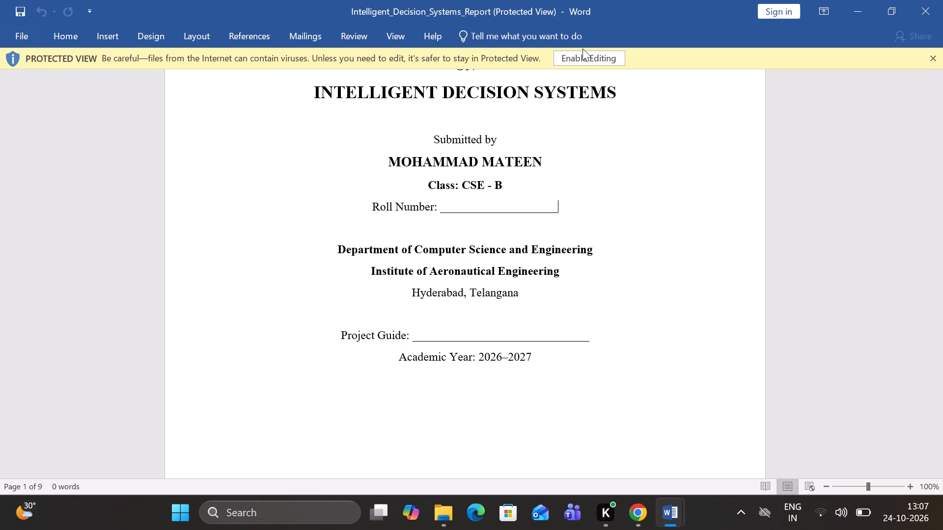
left_click(588, 51)
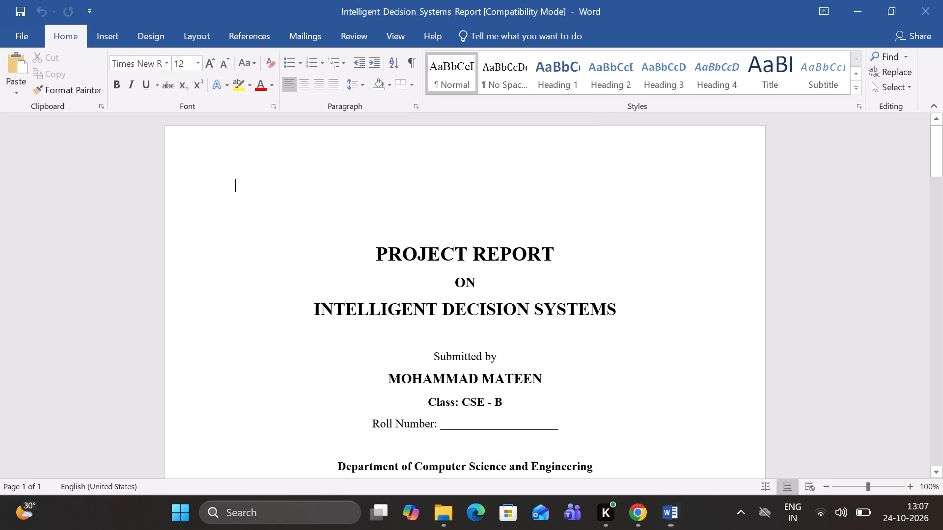
Change the class line on the Intelligent Decision Systems report's cover page to CSE - F.
key("BackSpace")
key("BackSpace")
key("BackSpace")
key("BackSpace")
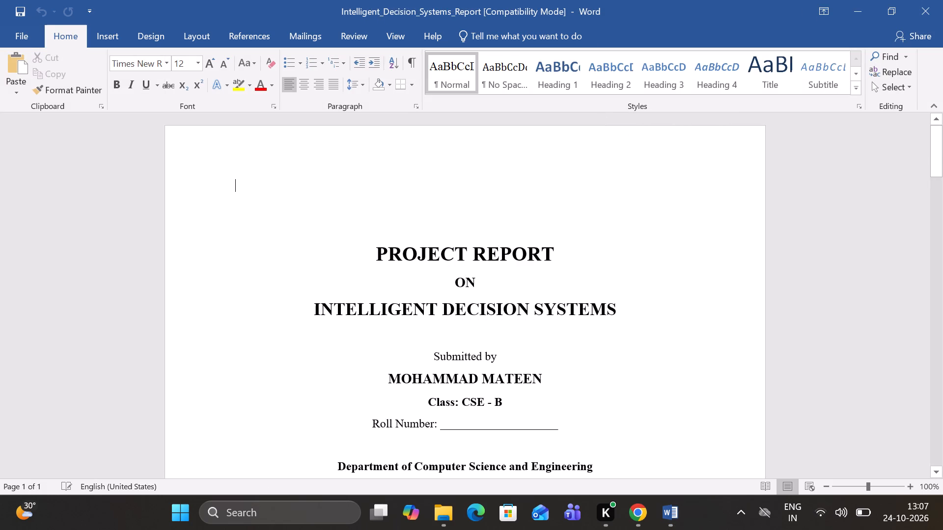
key("BackSpace")
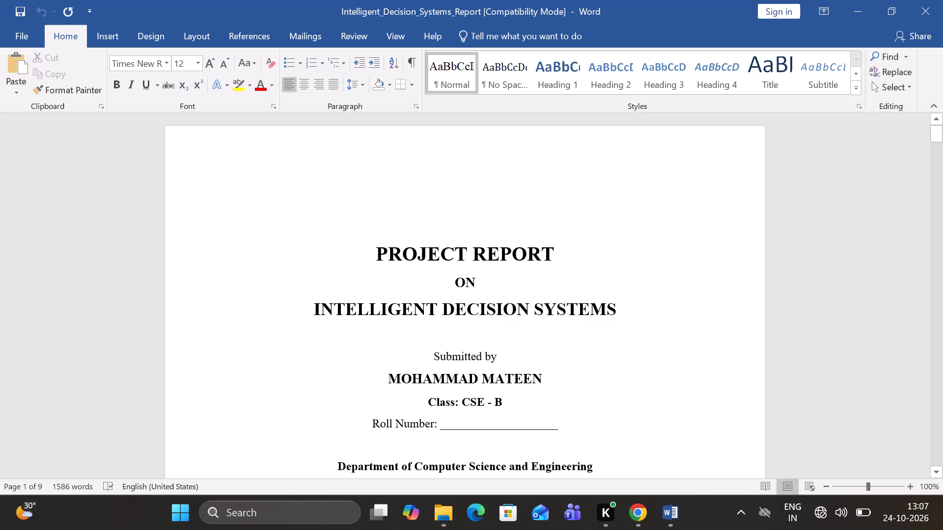
left_click(515, 399)
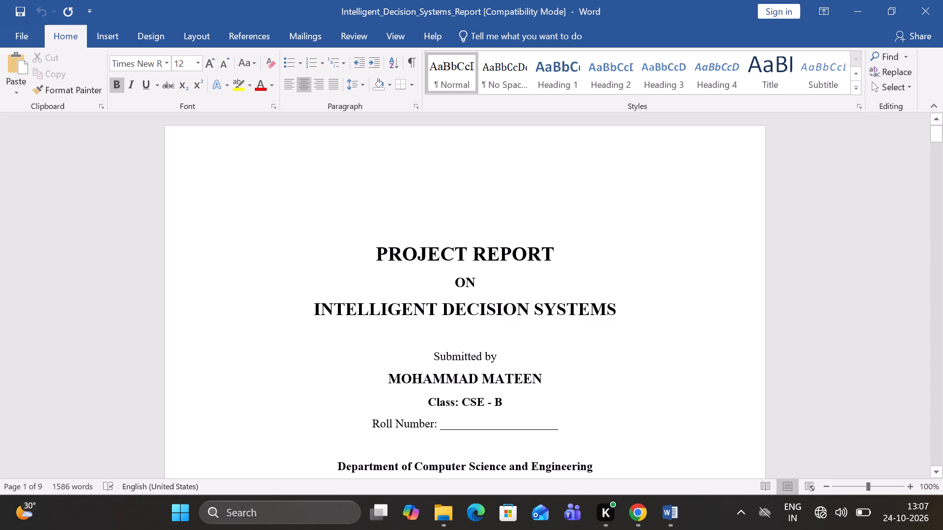
key("BackSpace")
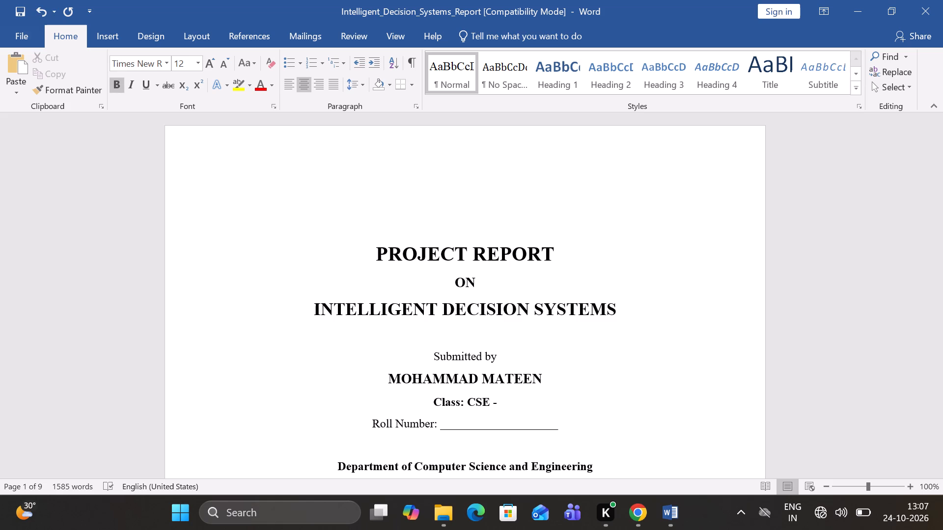
key("ctrl+f")
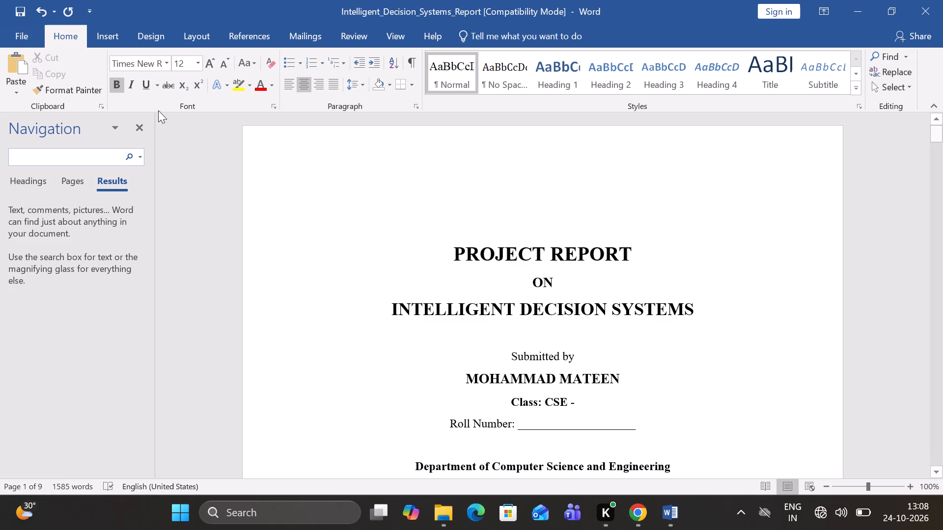
left_click(140, 119)
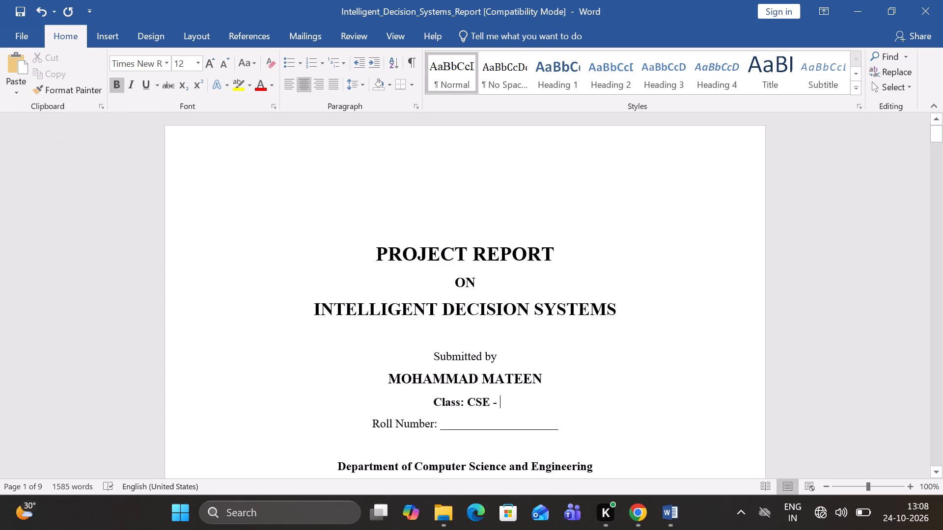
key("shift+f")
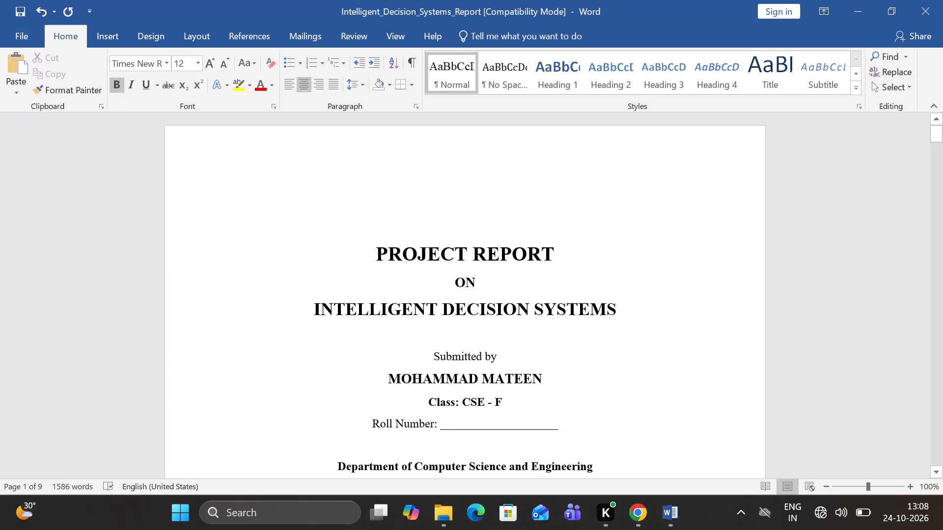
Delete the underscore placeholder after Roll Number on the cover page.
scroll(527, 391, "down", 2)
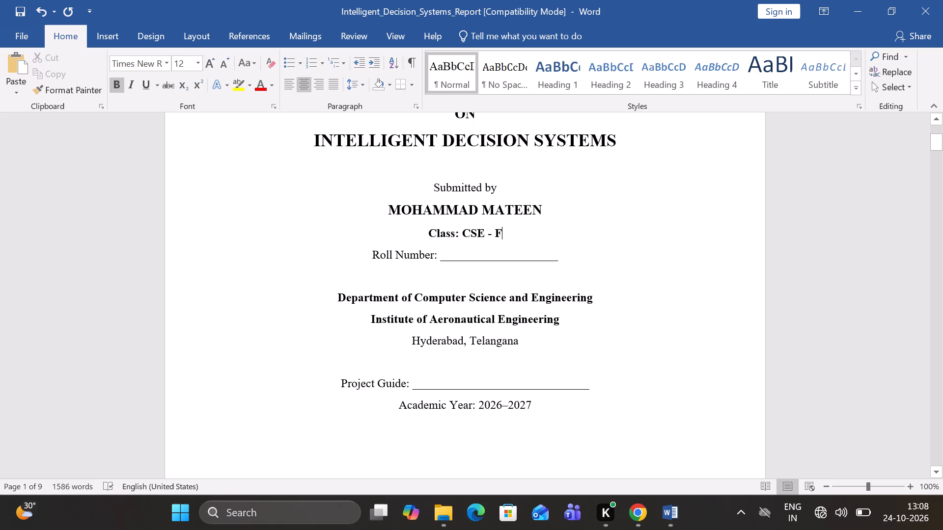
left_click(571, 263)
key("BackSpace")
key("BackSpace")
key("BackSpace")
key("BackSpace")
key("BackSpace")
key("BackSpace")
key("BackSpace")
key("BackSpace")
key("BackSpace")
key("BackSpace")
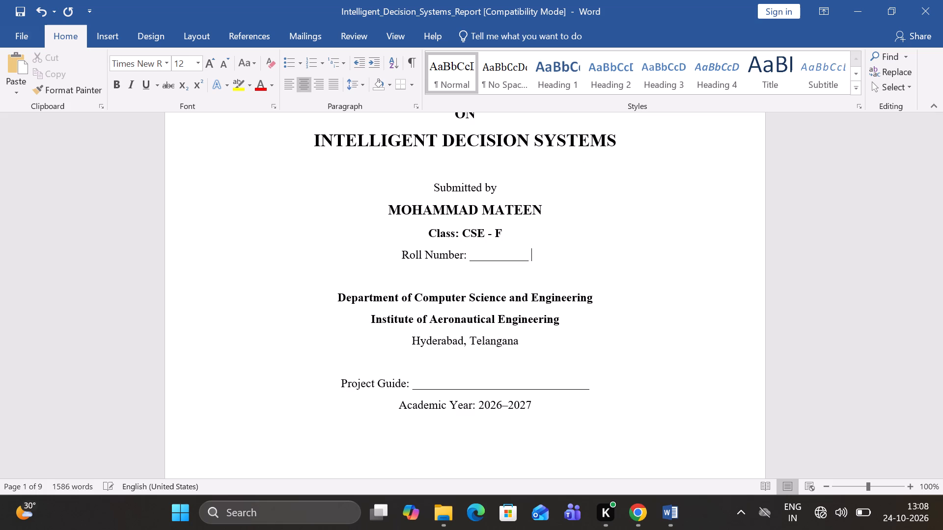
key("BackSpace")
key("BackSpace")
key("BackSpace")
key("BackSpace")
key("BackSpace")
key("BackSpace")
key("BackSpace")
key("BackSpace")
key("BackSpace")
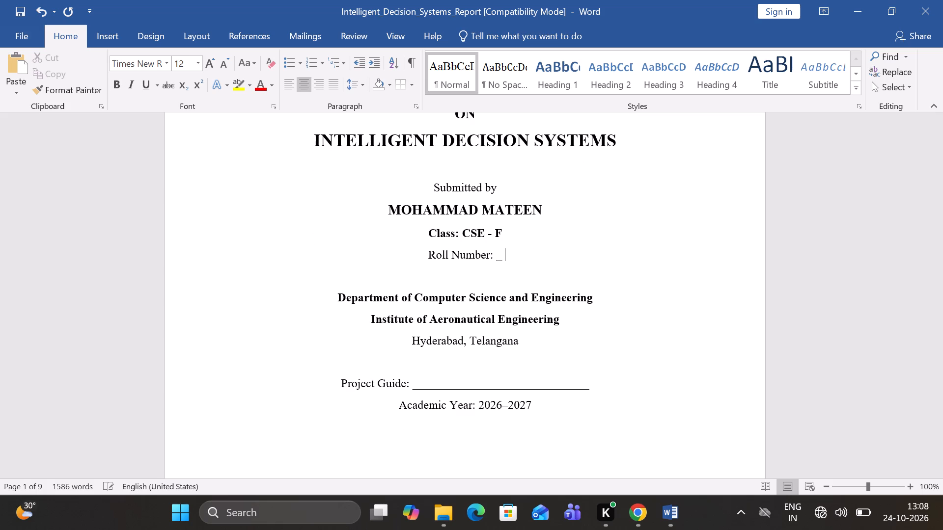
key("BackSpace")
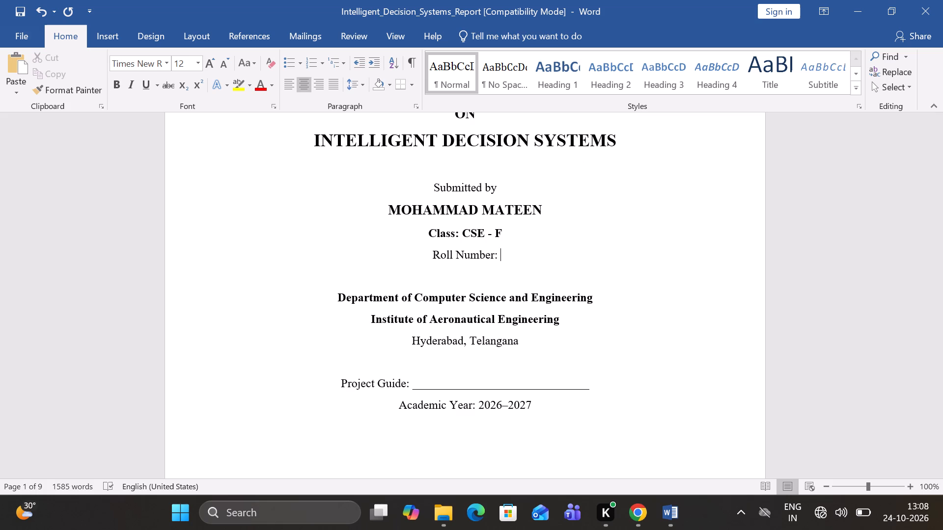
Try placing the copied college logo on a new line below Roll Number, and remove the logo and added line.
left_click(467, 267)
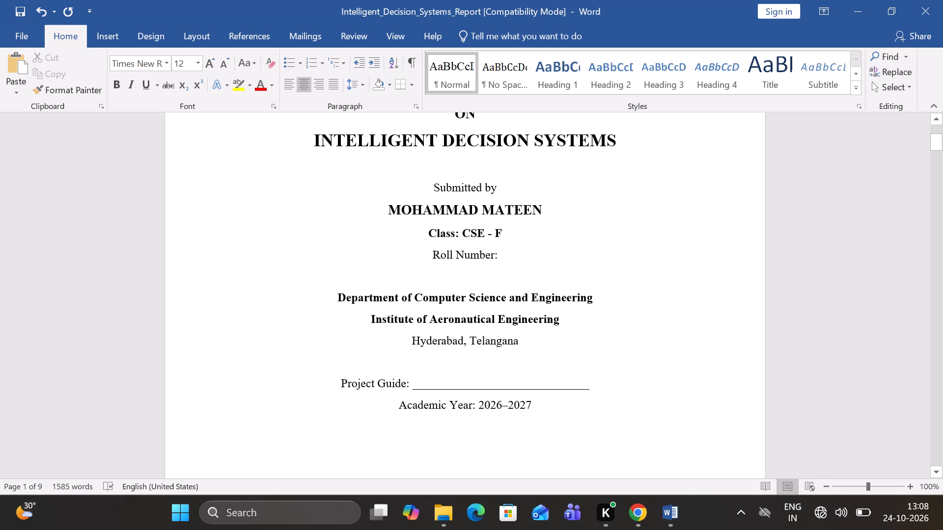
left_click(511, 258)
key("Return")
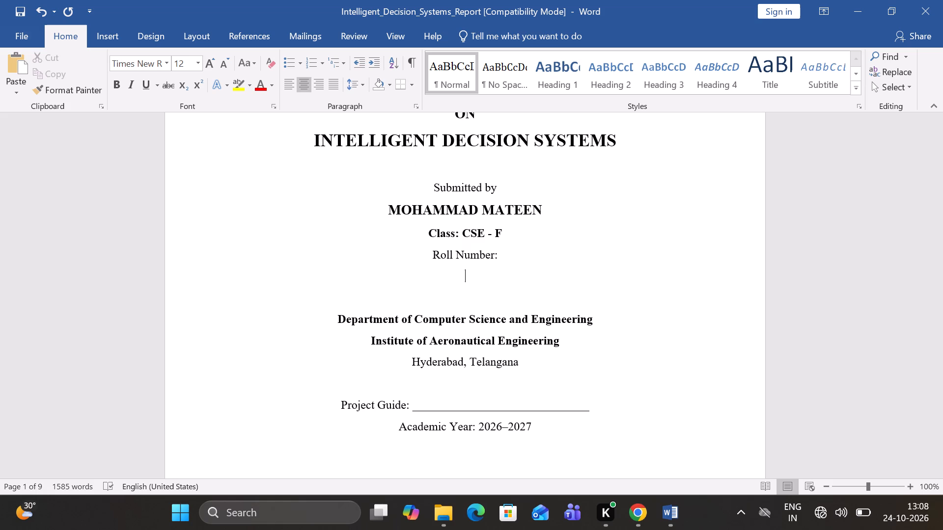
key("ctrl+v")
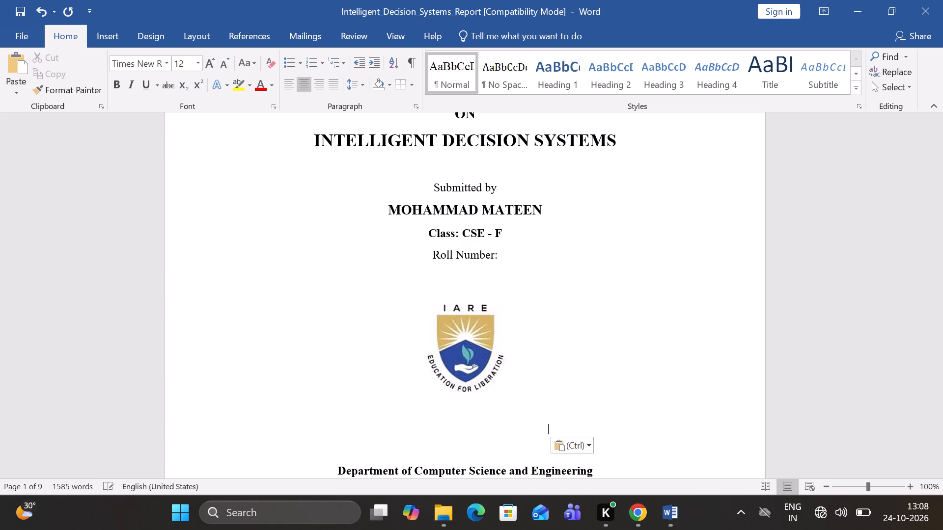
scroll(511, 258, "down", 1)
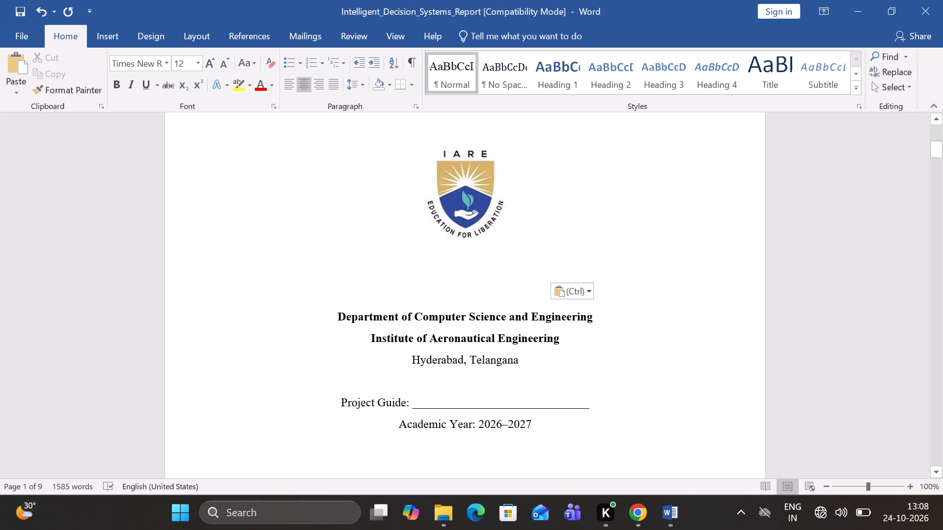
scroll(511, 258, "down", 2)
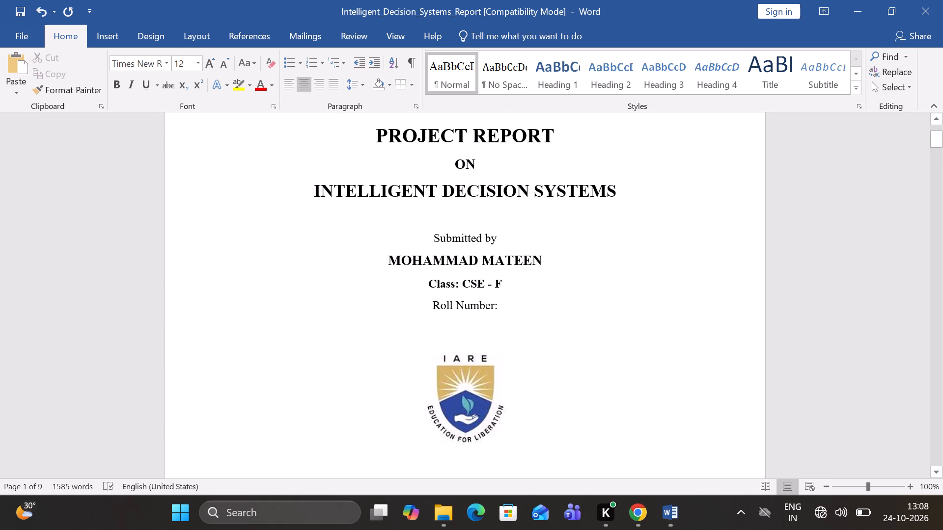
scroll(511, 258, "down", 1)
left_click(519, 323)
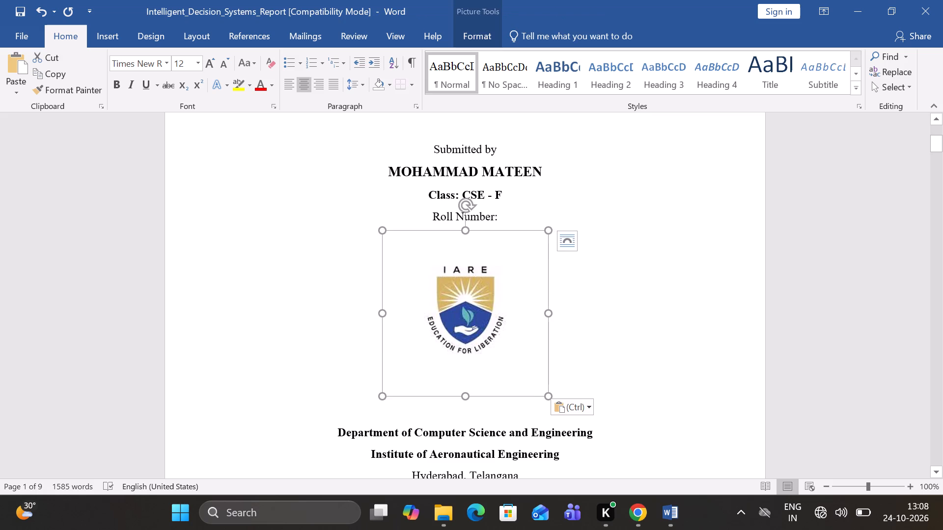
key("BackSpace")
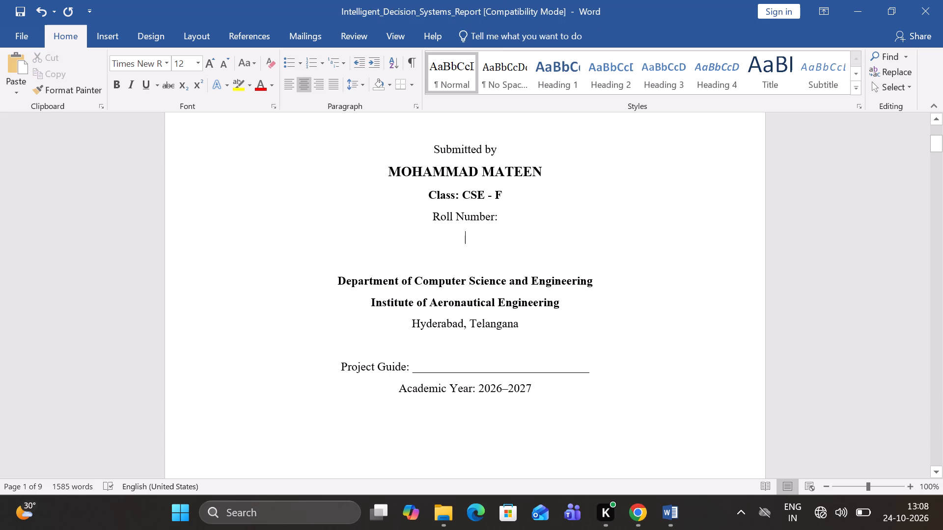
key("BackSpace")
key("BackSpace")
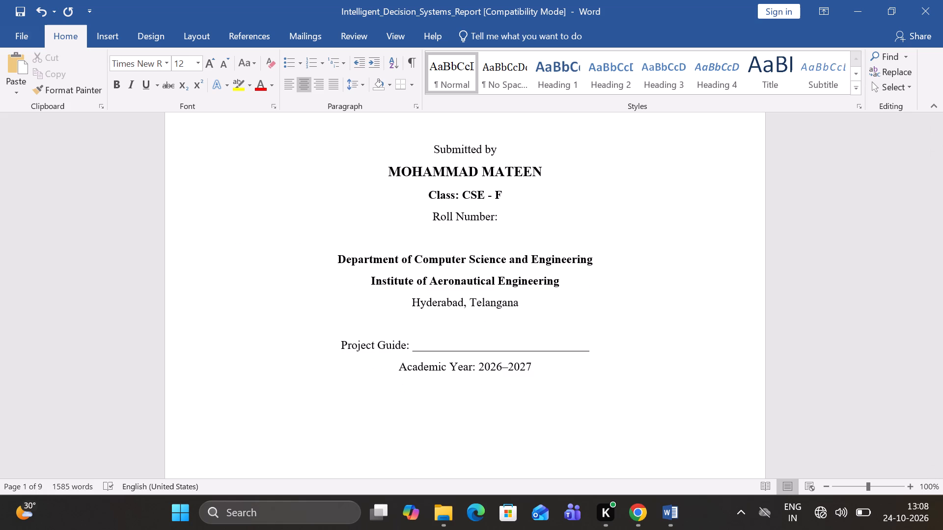
Delete the blank line between Roll Number and Department of Computer Science and Engineering.
key("Down")
key("BackSpace")
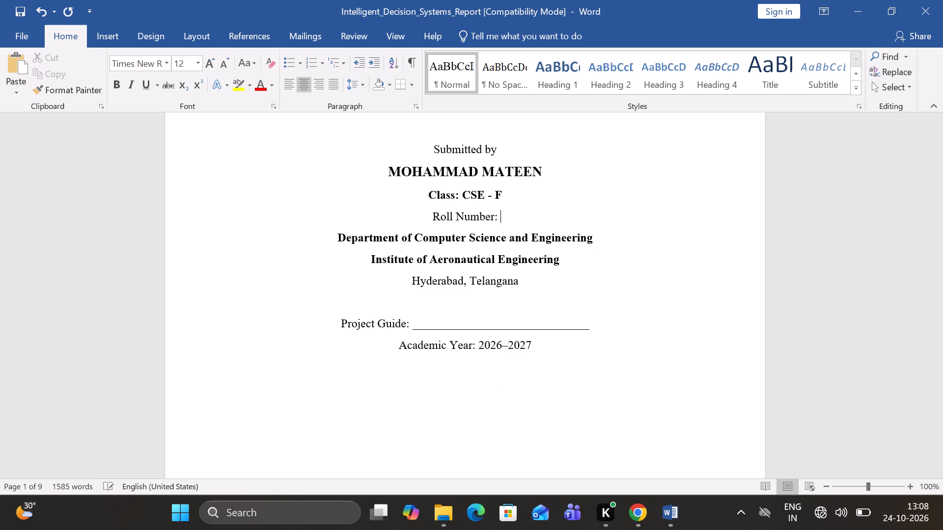
Paste the college logo on a new line between the Department of Computer Science and Engineering and Institute of Aeronautical Engineering lines.
left_click(622, 239)
key("Return")
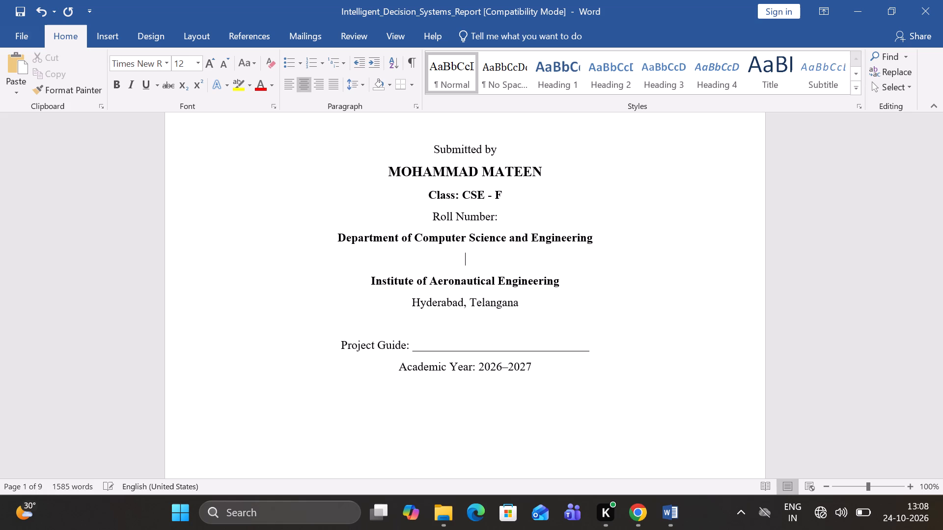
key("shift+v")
key("BackSpace")
key("ctrl+v")
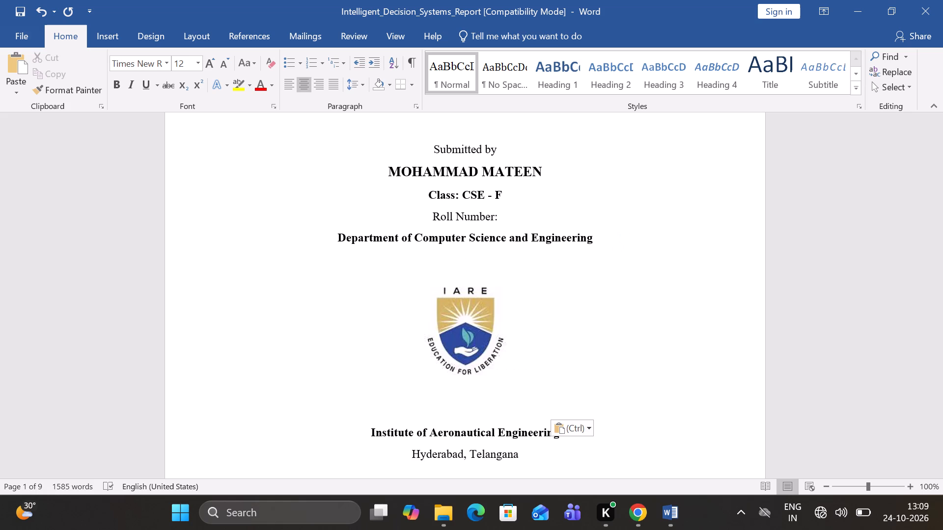
scroll(622, 239, "down", 2)
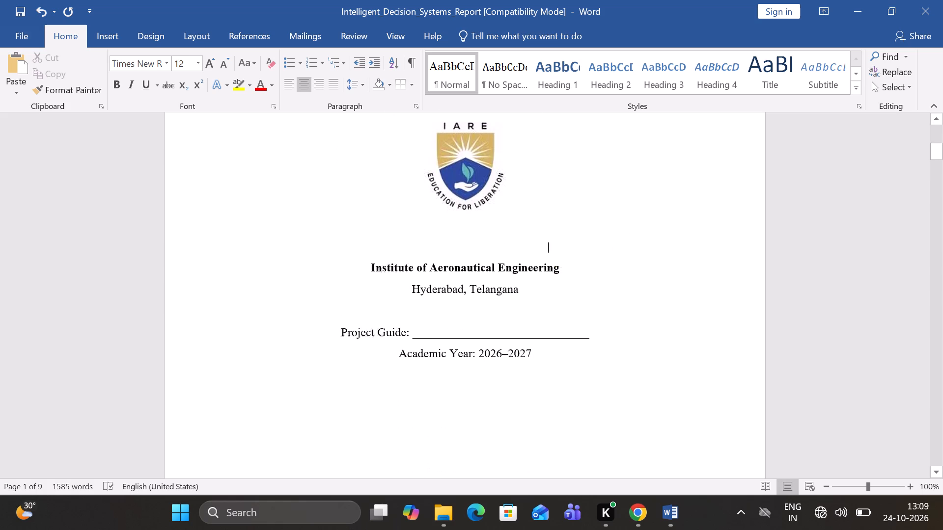
scroll(622, 239, "down", 2)
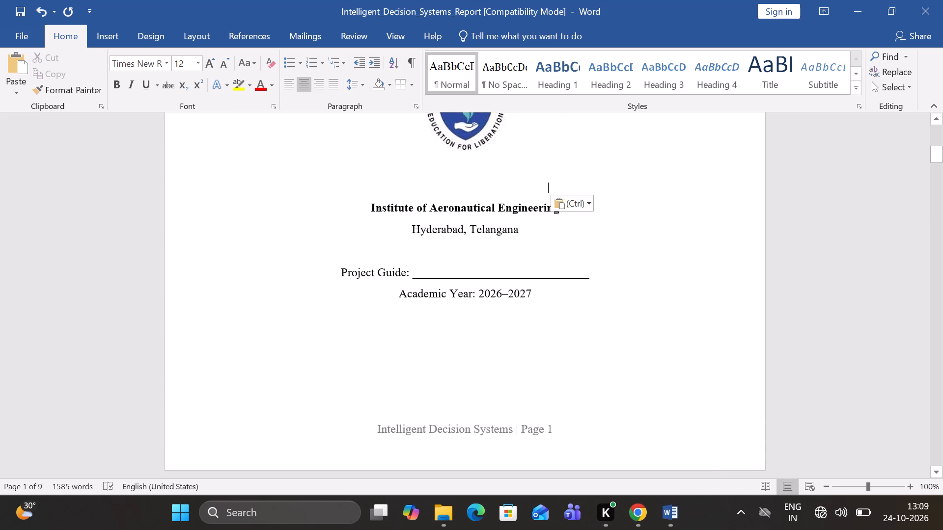
Delete the Academic Year line and the Project Guide line with its underscore placeholder at the bottom of the cover page.
left_click(566, 294)
key("BackSpace")
key("BackSpace")
key("BackSpace")
key("BackSpace")
key("BackSpace")
key("BackSpace")
key("BackSpace")
key("BackSpace")
key("BackSpace")
key("BackSpace")
key("BackSpace")
key("BackSpace")
key("BackSpace")
key("BackSpace")
key("BackSpace")
key("BackSpace")
key("BackSpace")
key("BackSpace")
key("BackSpace")
key("BackSpace")
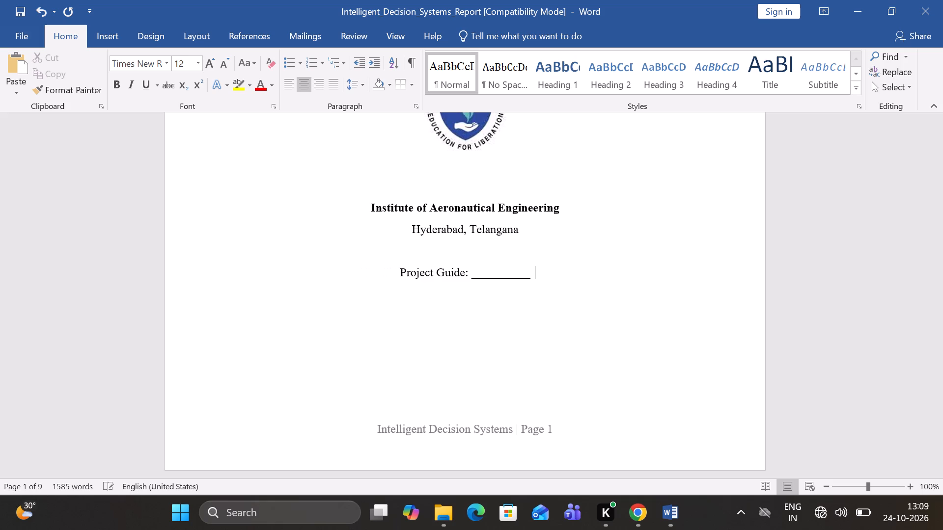
key("BackSpace")
Delete the existing student name between Submitted by and the Class line on the cover page.
scroll(566, 294, "up", 2)
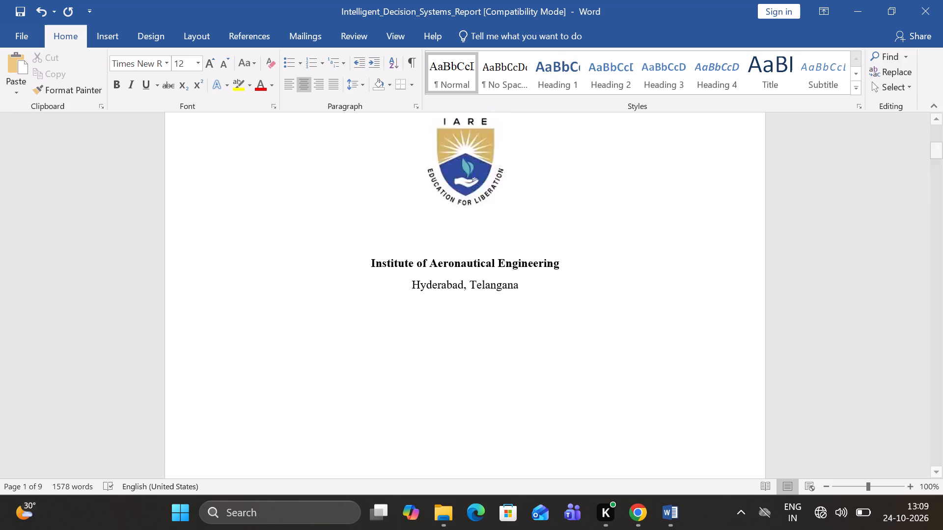
scroll(566, 294, "up", 1)
scroll(566, 294, "down", 1)
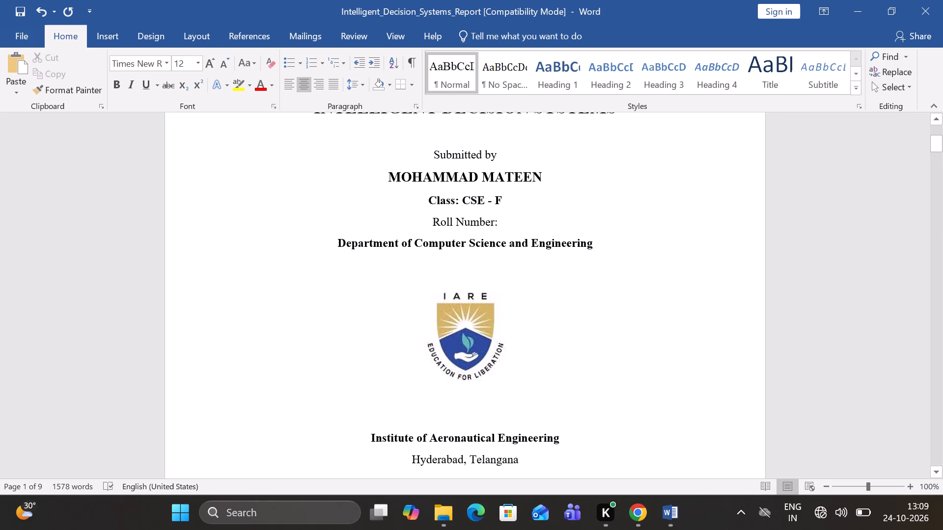
left_click(622, 174)
key("BackSpace")
key("BackSpace")
key("BackSpace")
key("BackSpace")
key("BackSpace")
key("BackSpace")
key("BackSpace")
key("BackSpace")
key("BackSpace")
key("BackSpace")
key("BackSpace")
key("BackSpace")
key("BackSpace")
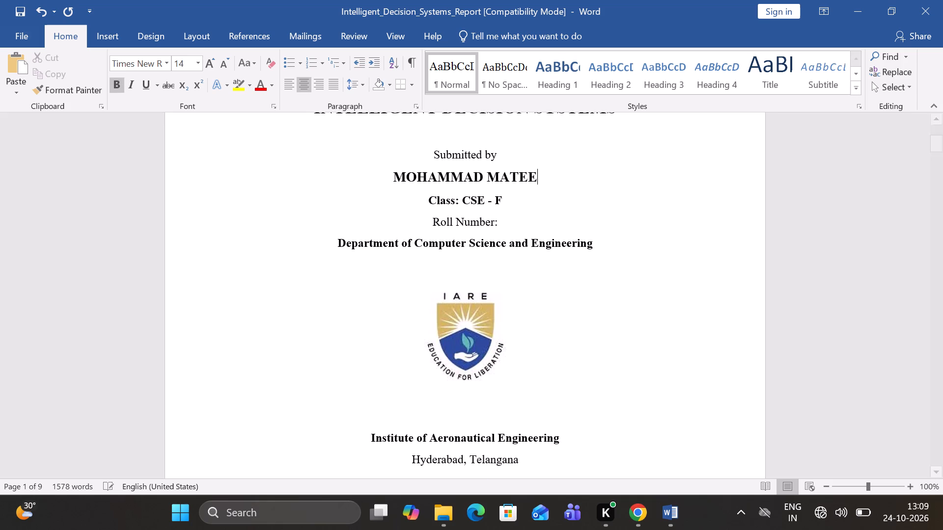
key("BackSpace")
key("BackSpace")
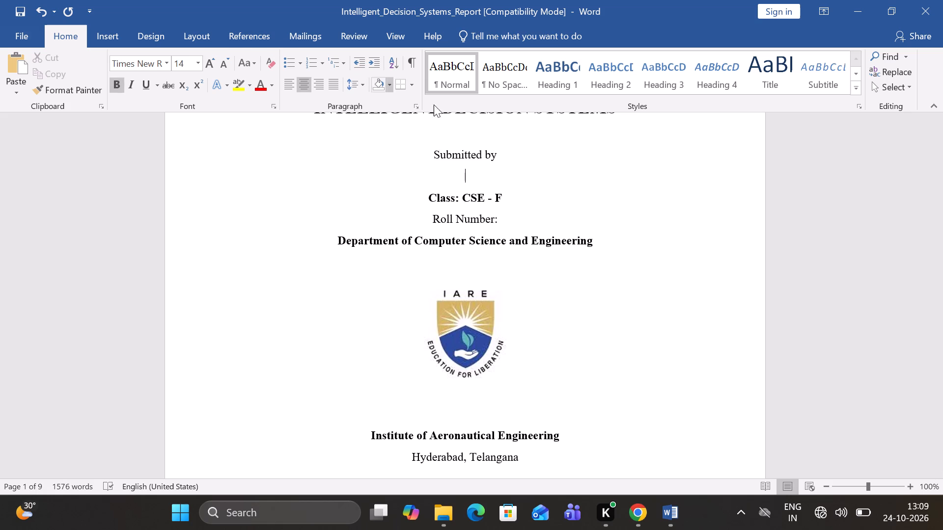
Save the Intelligent Decision Systems report.
key("ctrl+s")
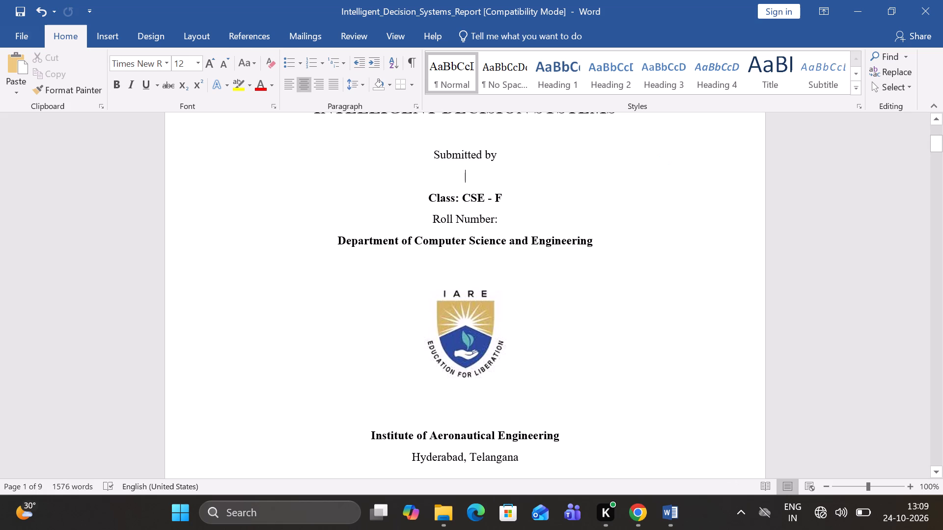
Add the new student's name in font size 16 on a new line below Submitted by.
left_click(664, 161)
left_click(194, 62)
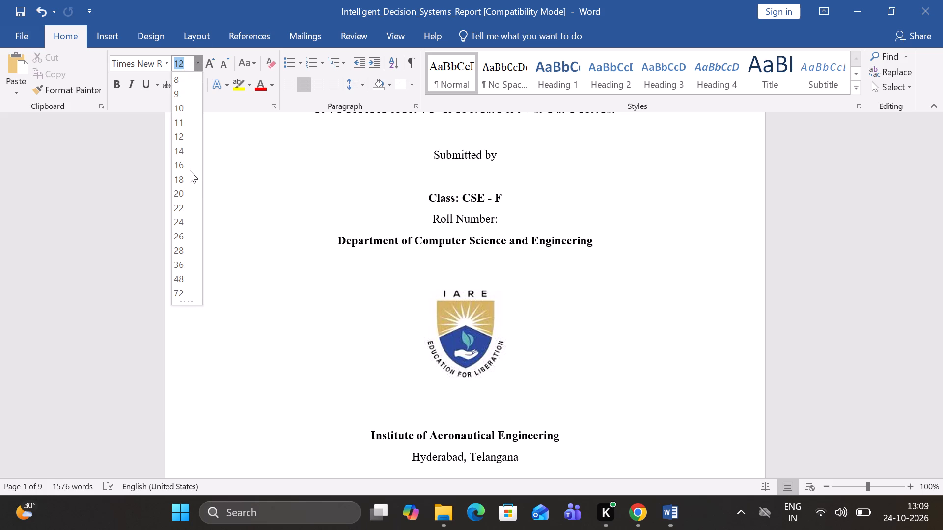
left_click(184, 162)
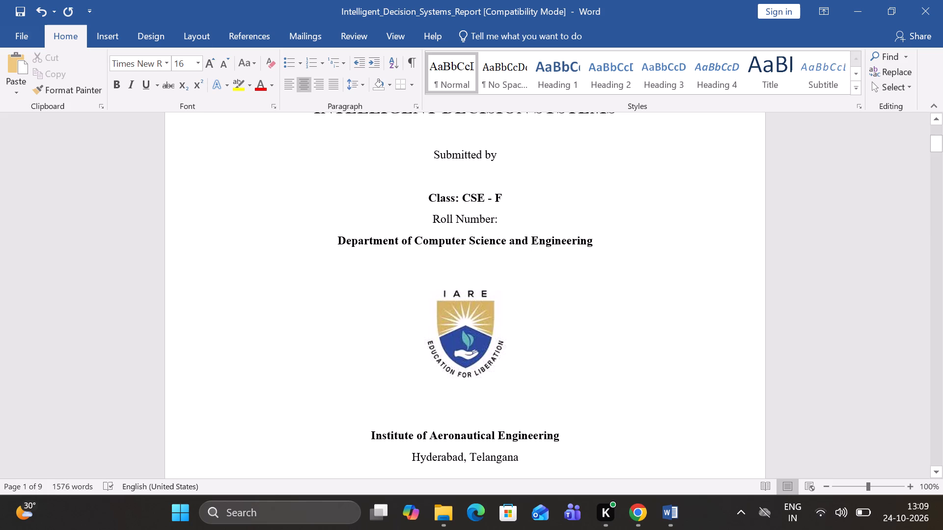
scroll(290, 187, "up", 1)
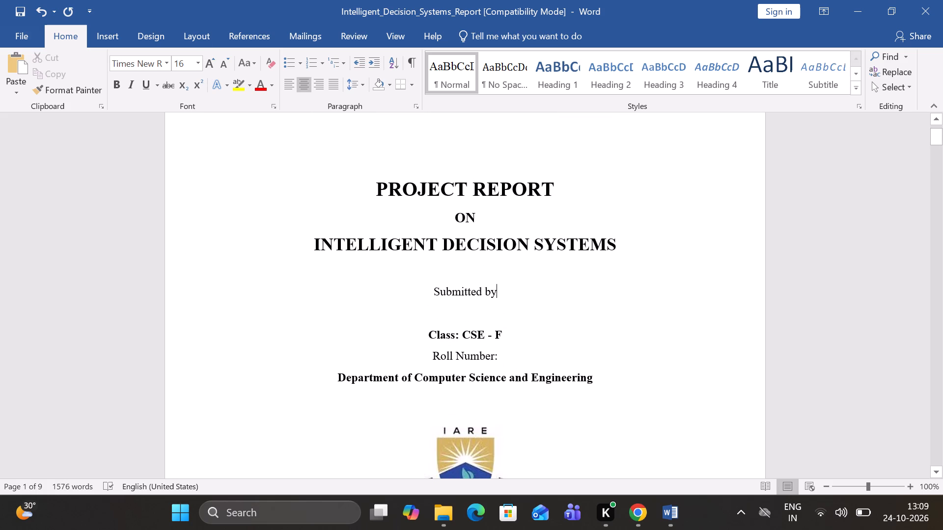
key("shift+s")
key("BackSpace")
key("Return")
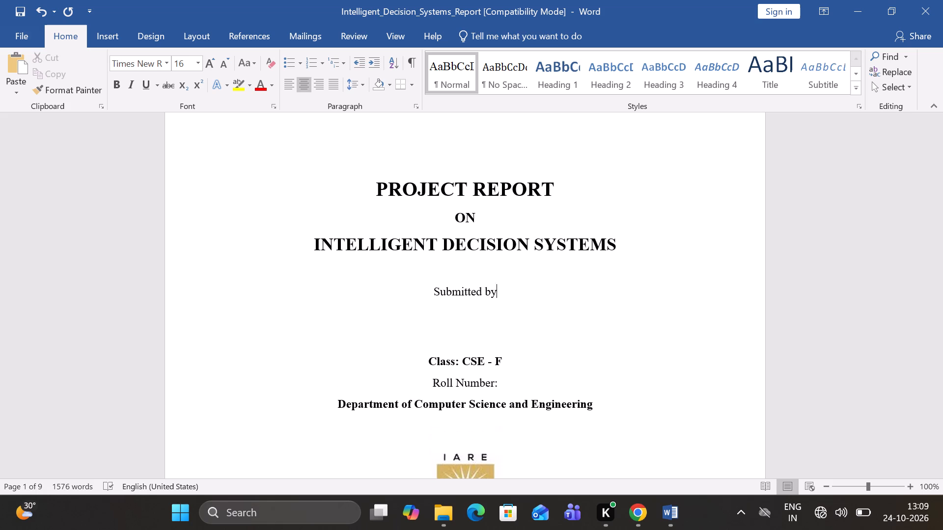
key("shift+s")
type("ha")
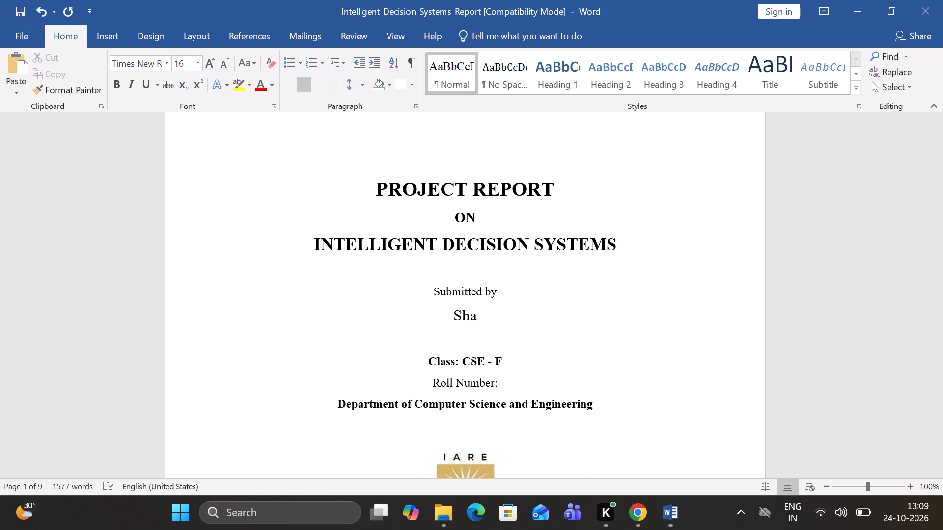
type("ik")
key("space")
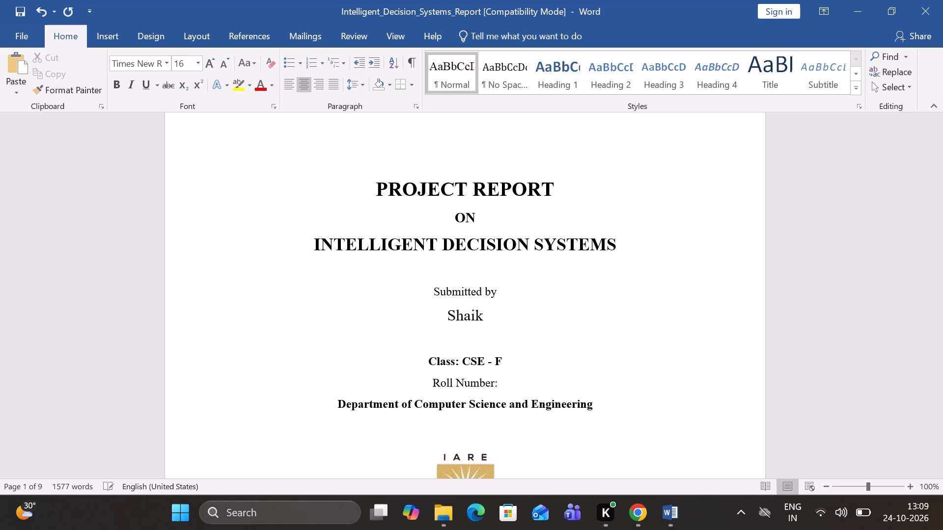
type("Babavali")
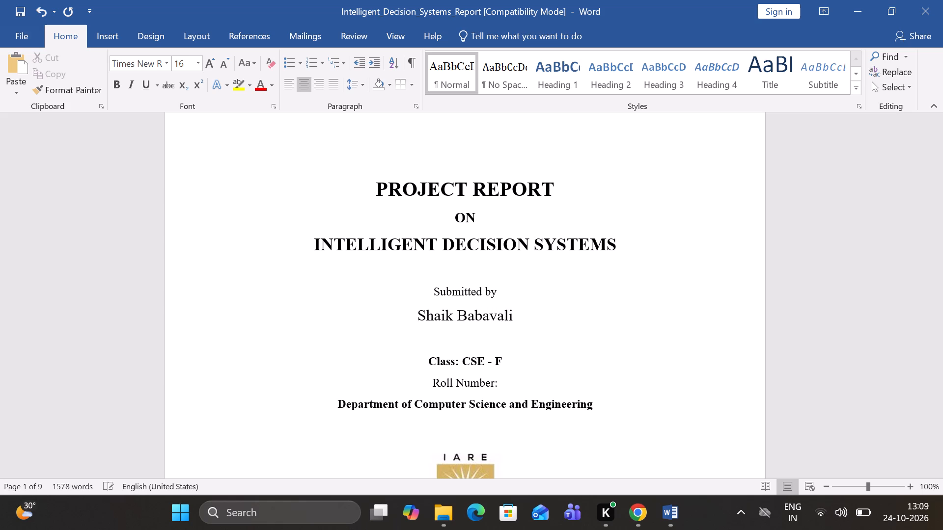
Delete the blank lines between the student's name and the Class line.
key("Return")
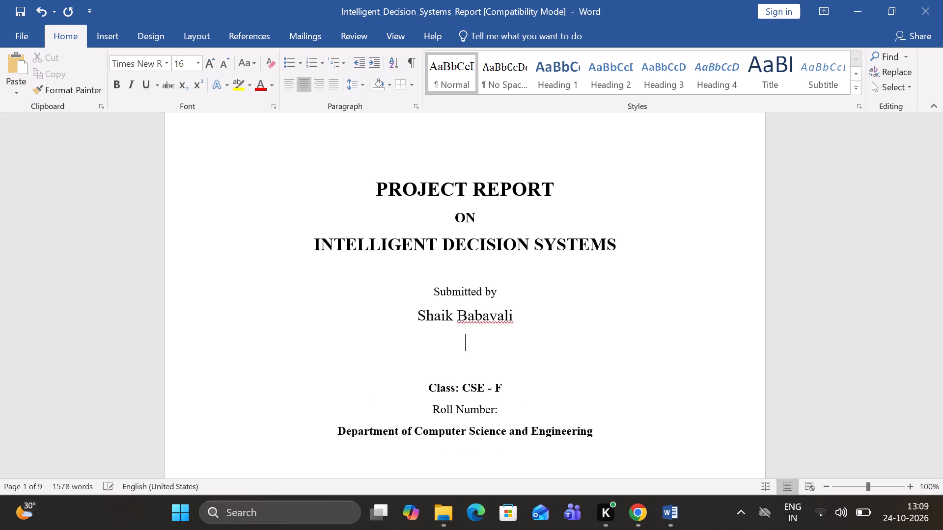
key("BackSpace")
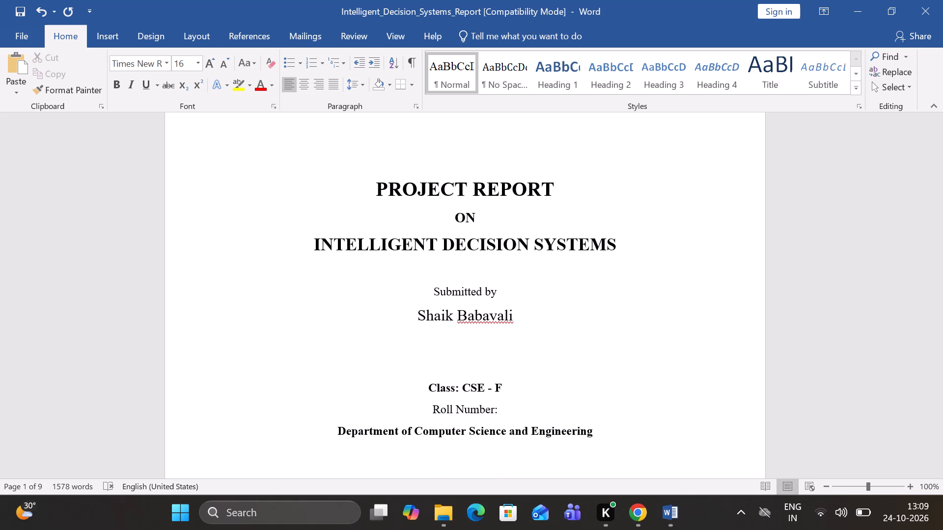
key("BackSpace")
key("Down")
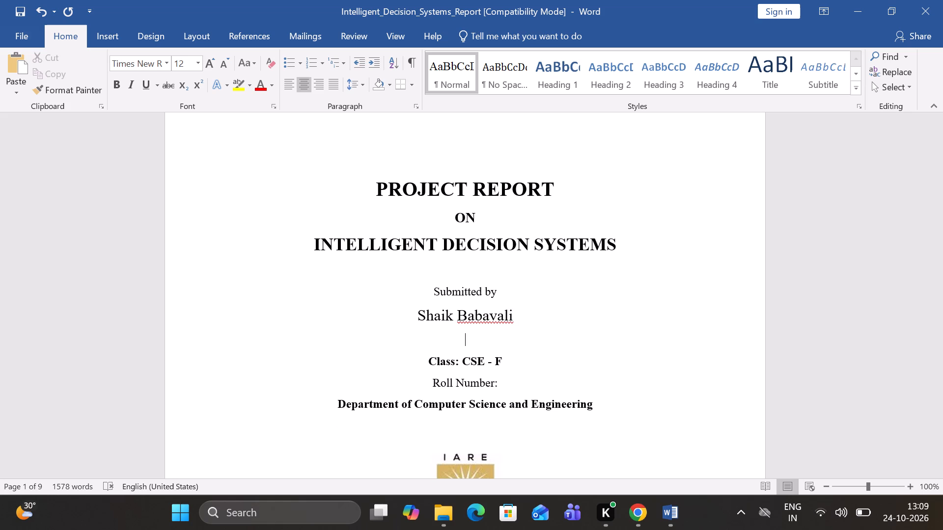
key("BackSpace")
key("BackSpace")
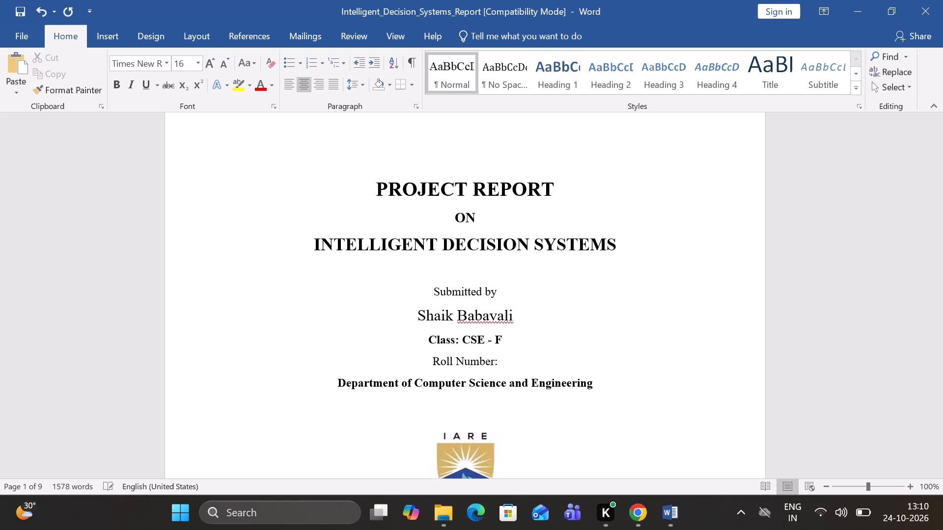
Fill in the student's roll number after Roll Number on the cover page.
left_click(507, 365)
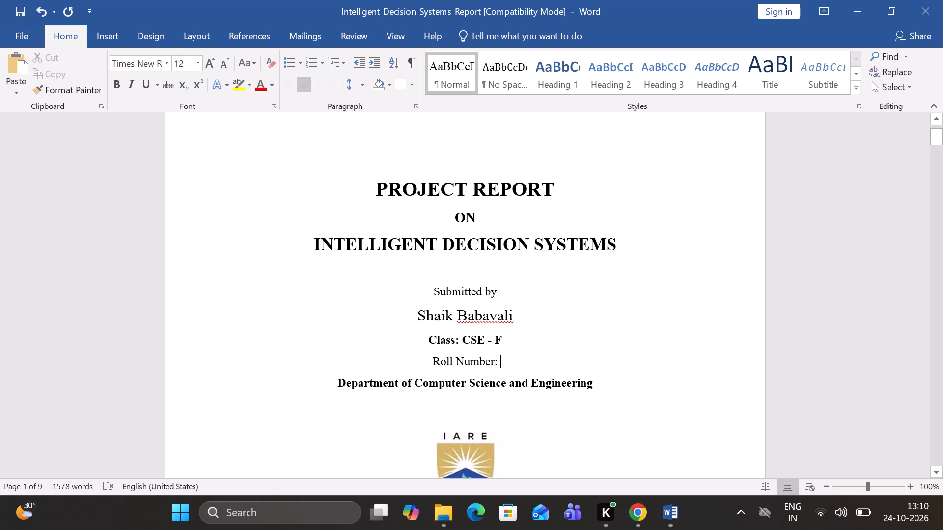
Enter the student's roll number after the Roll Number label on the cover page in font size 14.
left_click(193, 60)
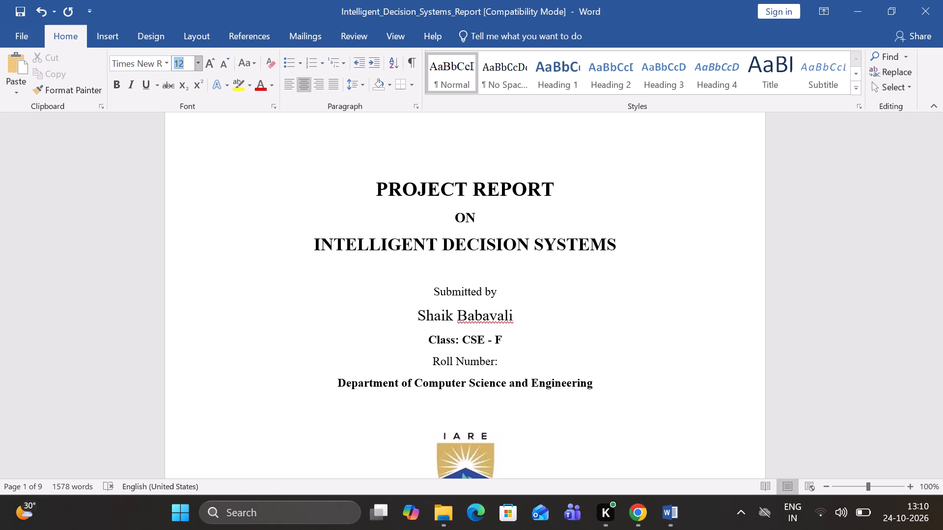
left_click(195, 59)
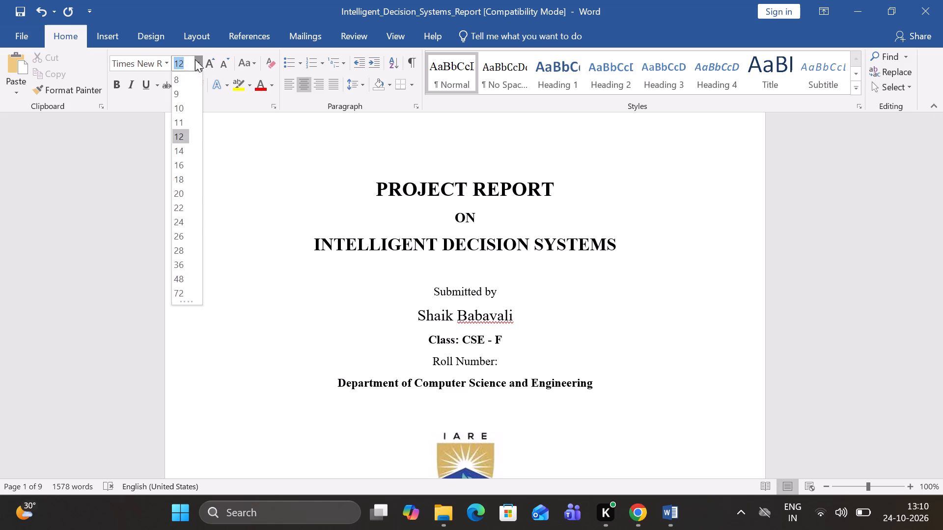
left_click(183, 149)
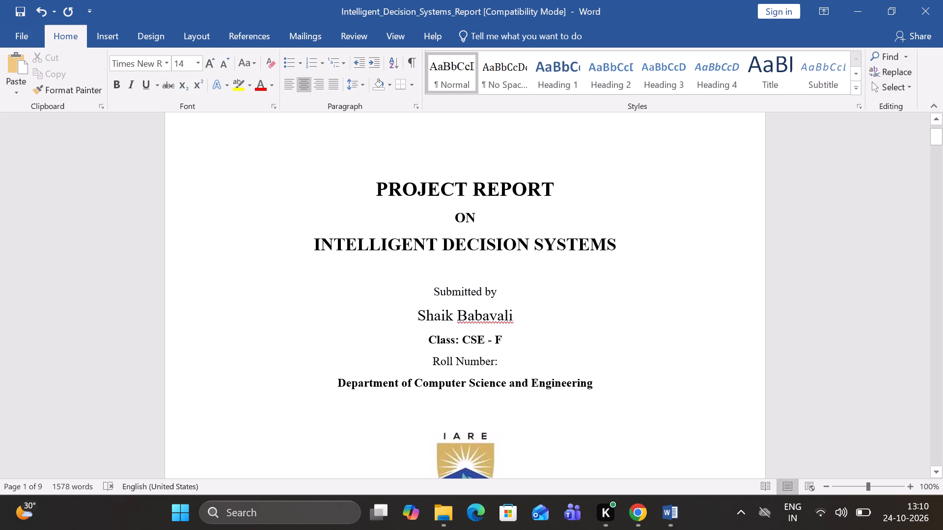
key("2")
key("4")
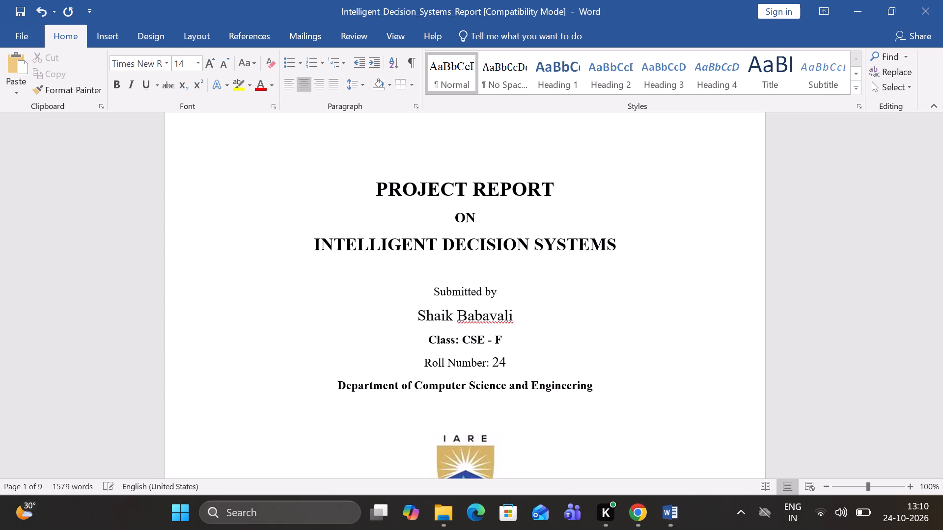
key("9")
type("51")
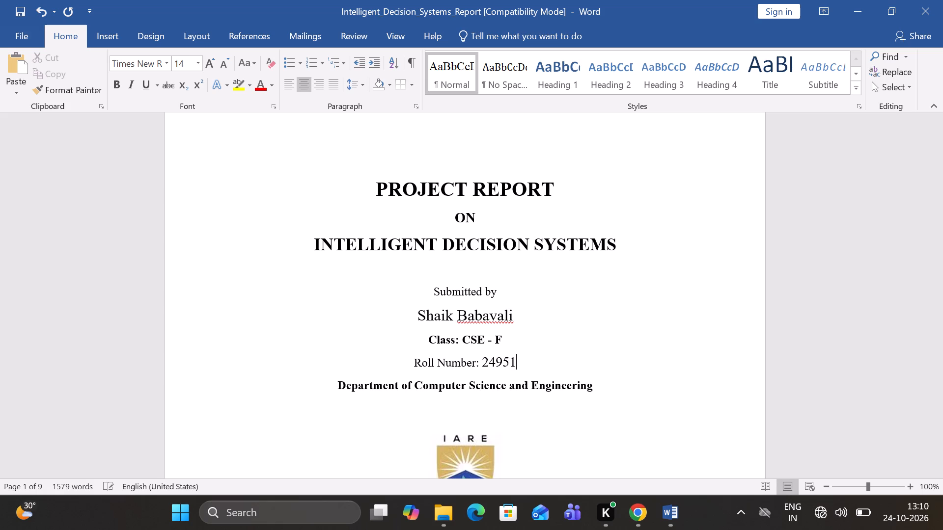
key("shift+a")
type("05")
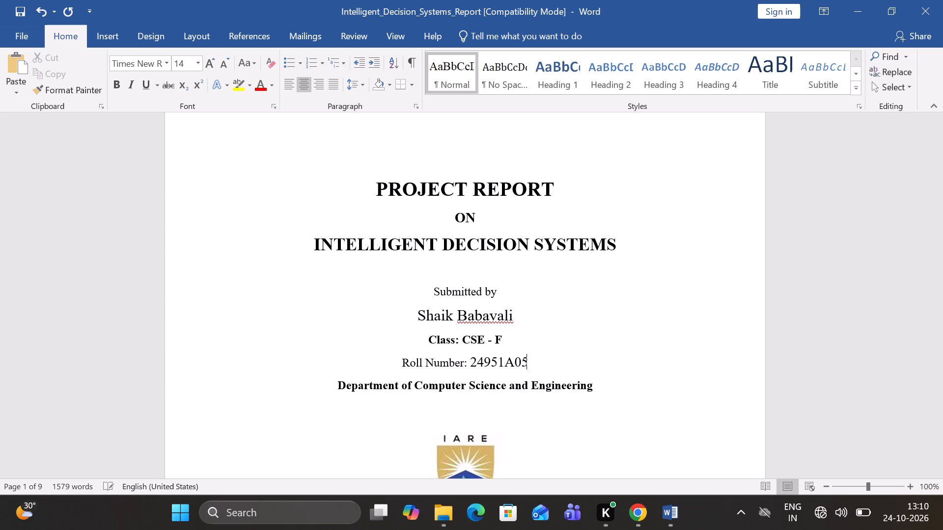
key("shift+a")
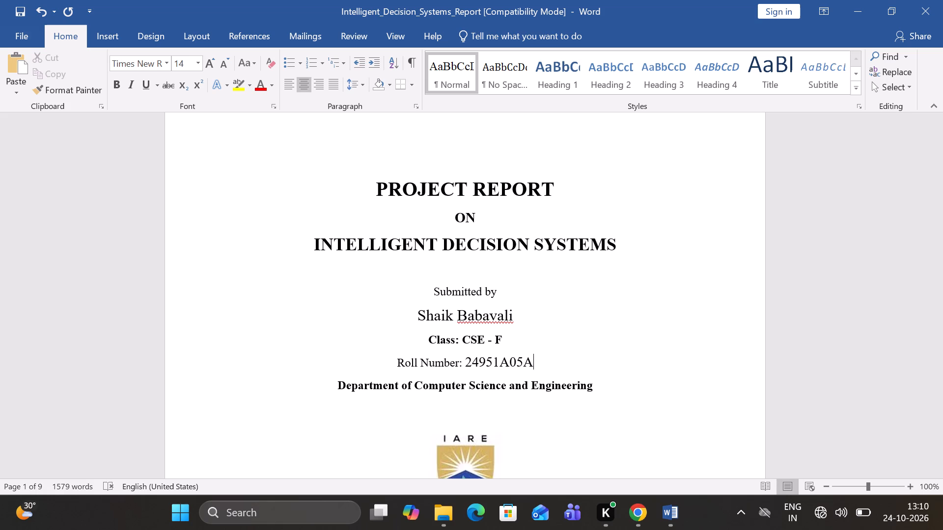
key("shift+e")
Review the cover page layout from the report title down to the logo and institute lines.
scroll(611, 362, "down", 2)
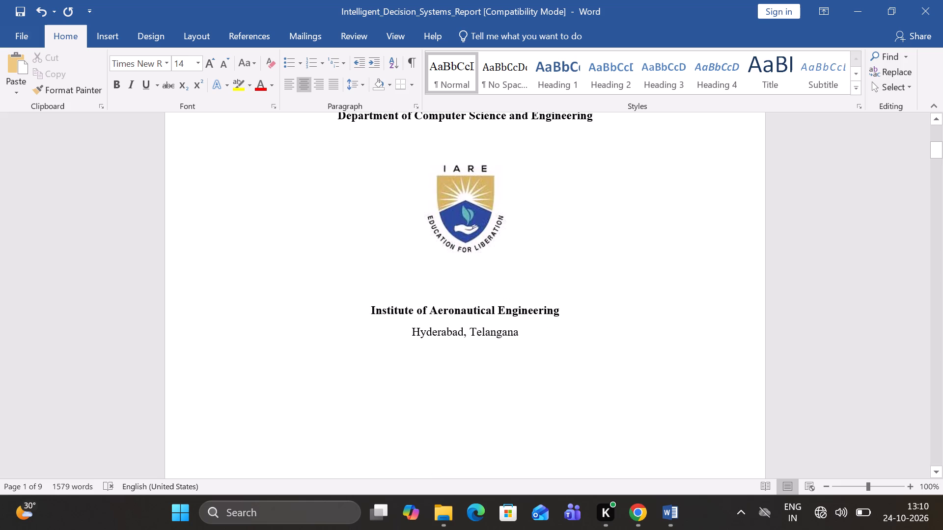
scroll(611, 362, "up", 2)
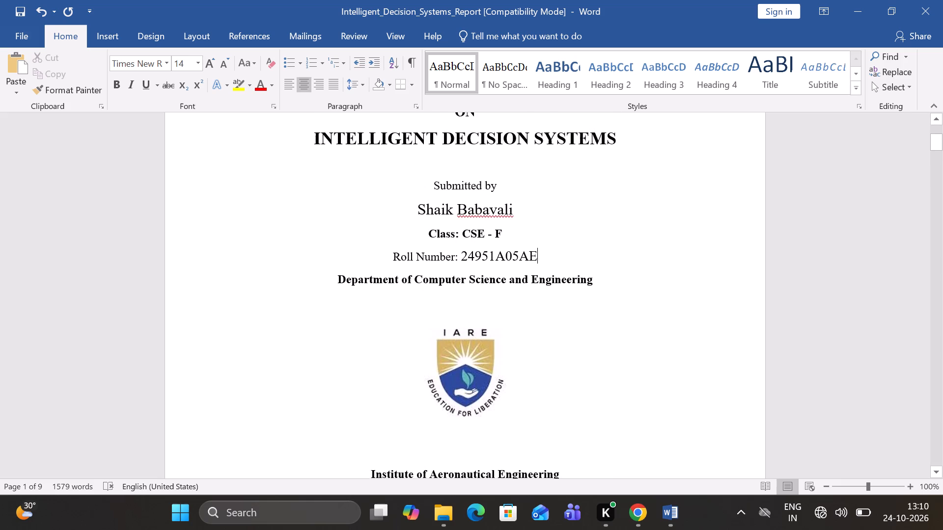
scroll(611, 362, "up", 1)
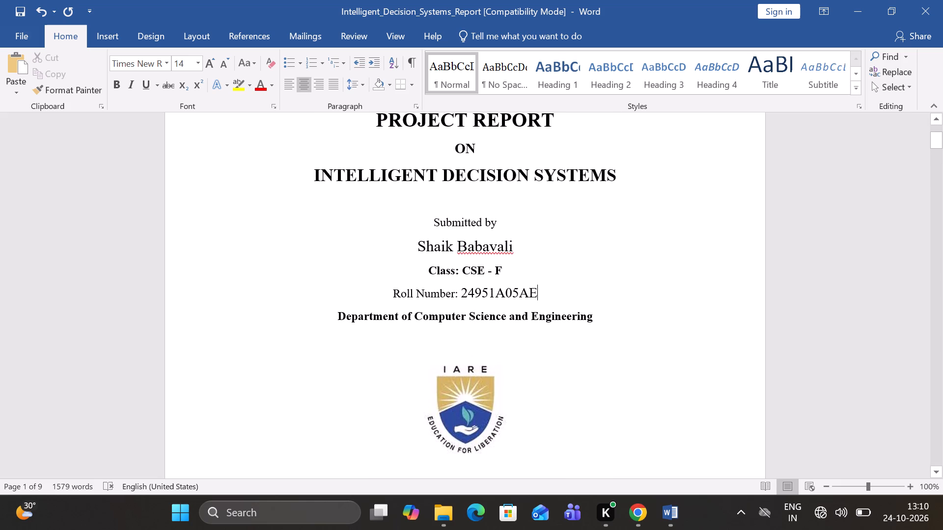
scroll(611, 362, "down", 1)
scroll(611, 362, "up", 1)
scroll(611, 362, "down", 1)
scroll(611, 362, "up", 1)
scroll(611, 362, "down", 2)
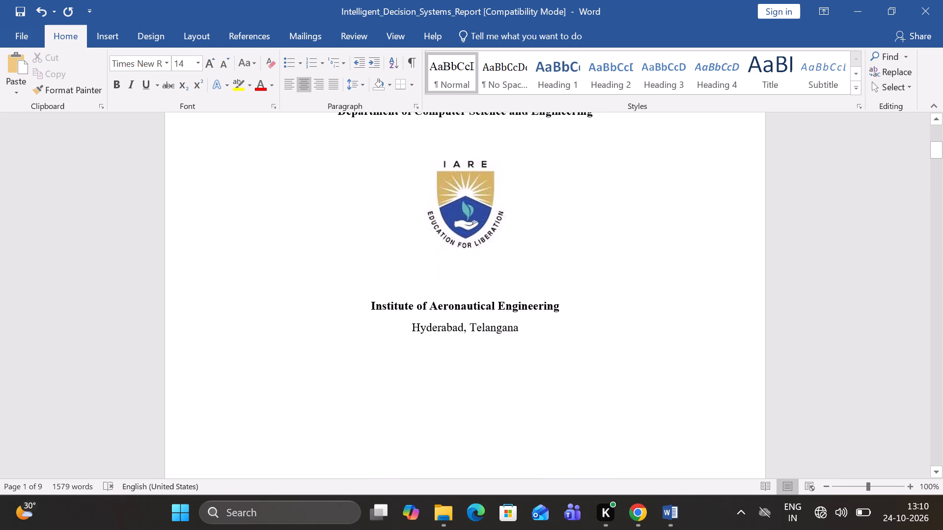
Replace the student name and its trailing comma in the Certificate paragraph with the student name used on the cover page.
scroll(611, 362, "down", 3)
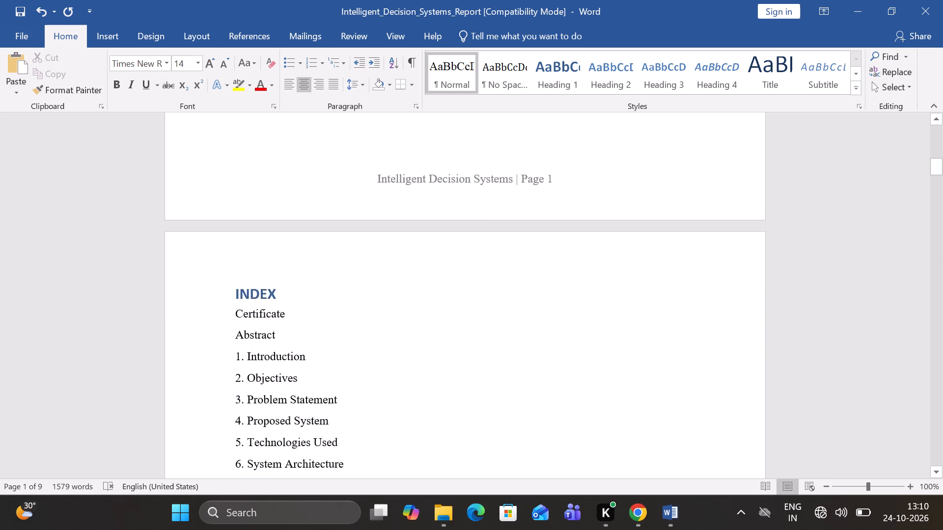
scroll(611, 362, "down", 3)
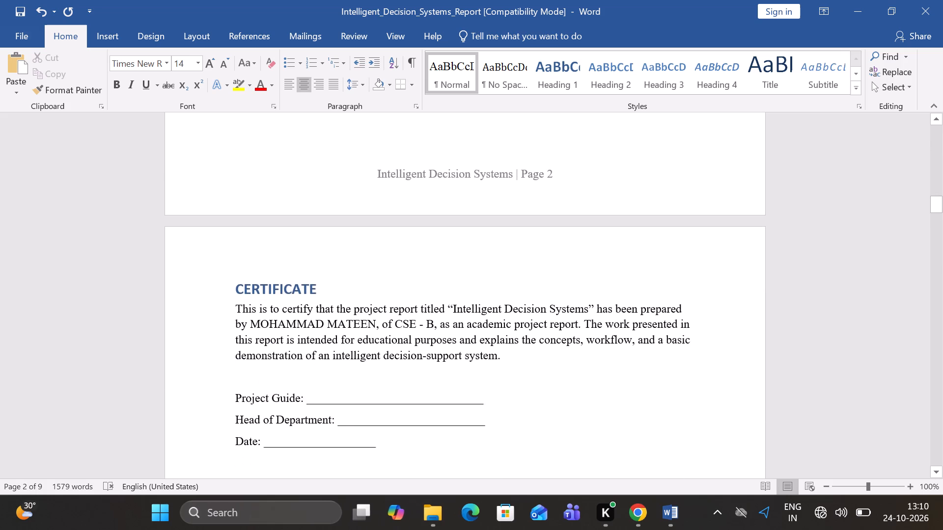
scroll(611, 362, "down", 1)
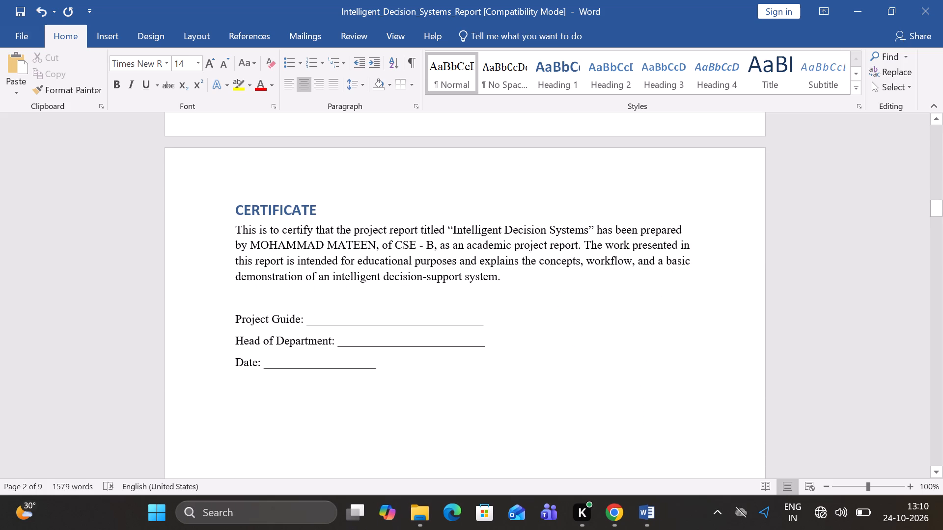
left_click(378, 242)
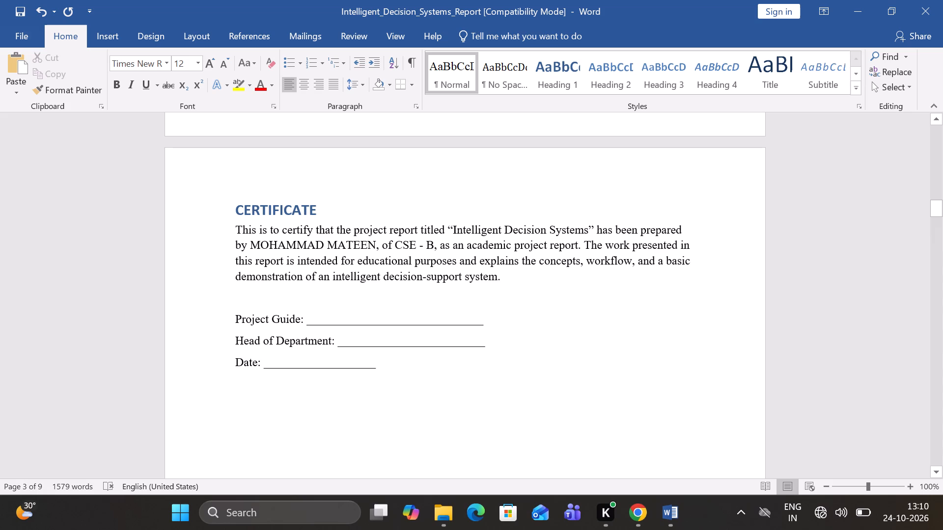
key("BackSpace")
key("BackSpace")
key("BackSpace")
key("BackSpace")
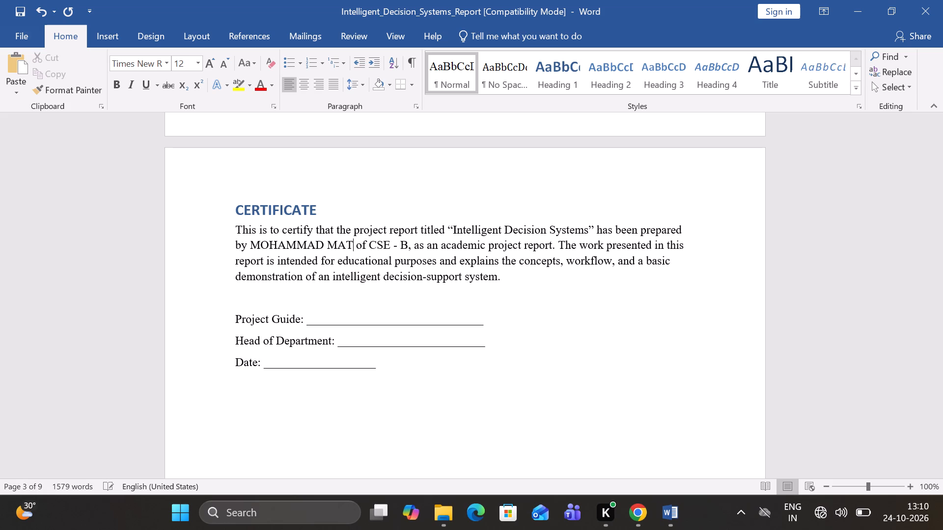
key("BackSpace")
key("BackSpace")
key("BackSpace")
key("BackSpace")
key("BackSpace")
key("BackSpace")
key("BackSpace")
key("BackSpace")
key("BackSpace")
key("BackSpace")
key("BackSpace")
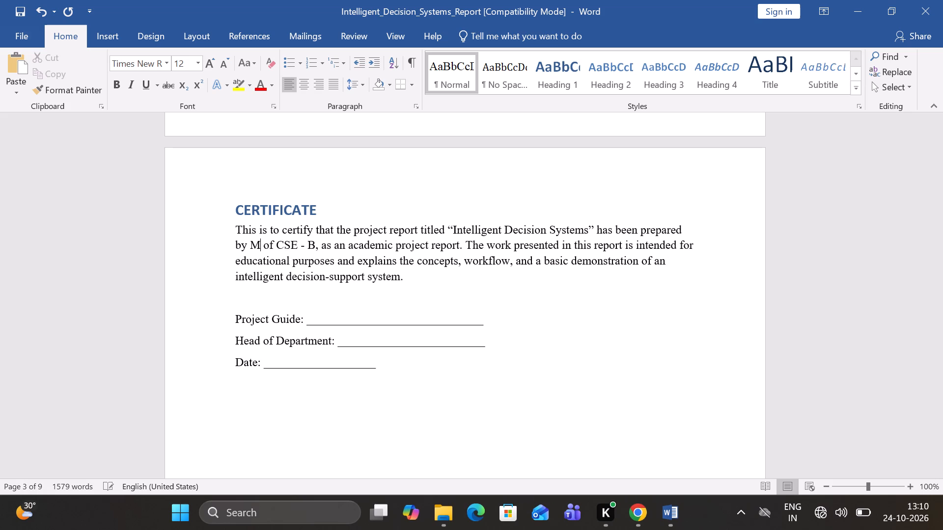
key("BackSpace")
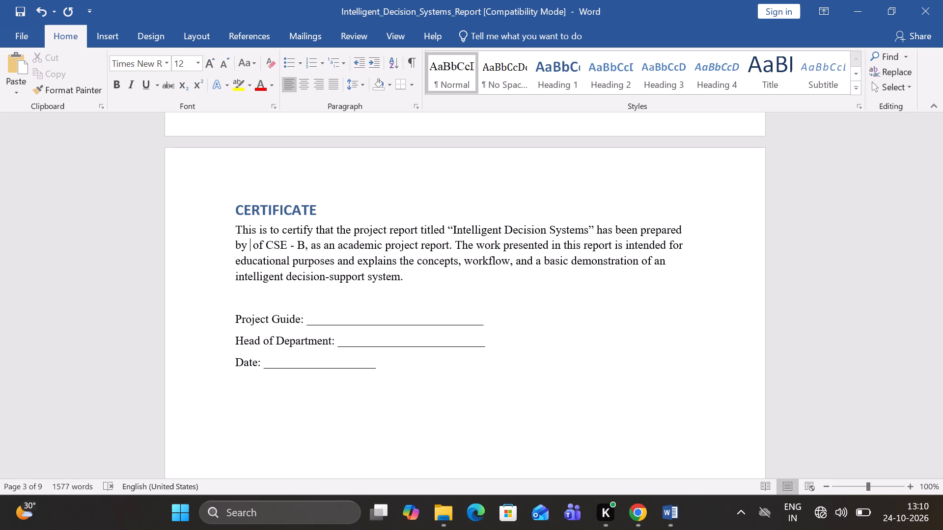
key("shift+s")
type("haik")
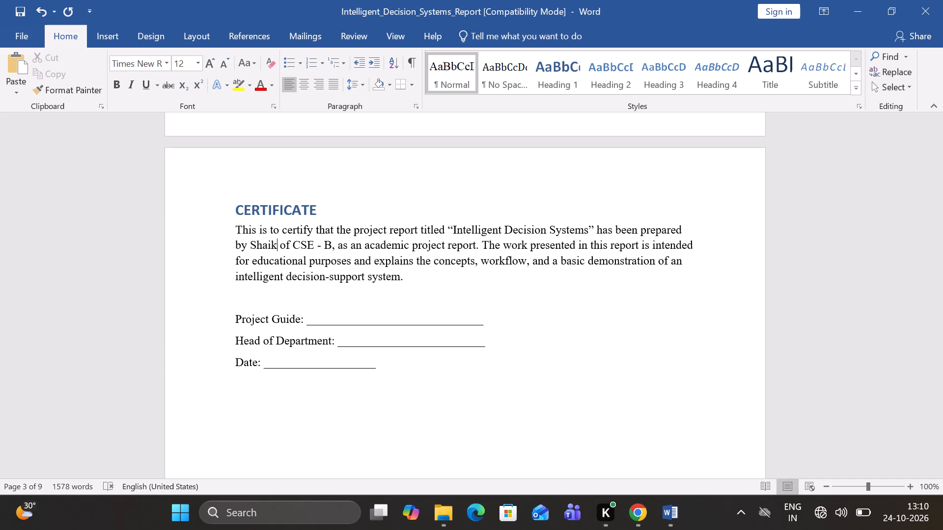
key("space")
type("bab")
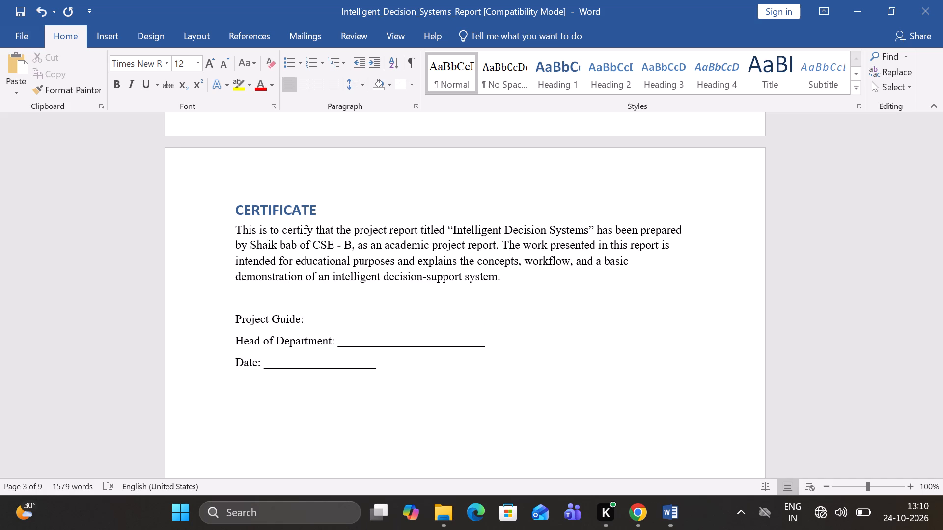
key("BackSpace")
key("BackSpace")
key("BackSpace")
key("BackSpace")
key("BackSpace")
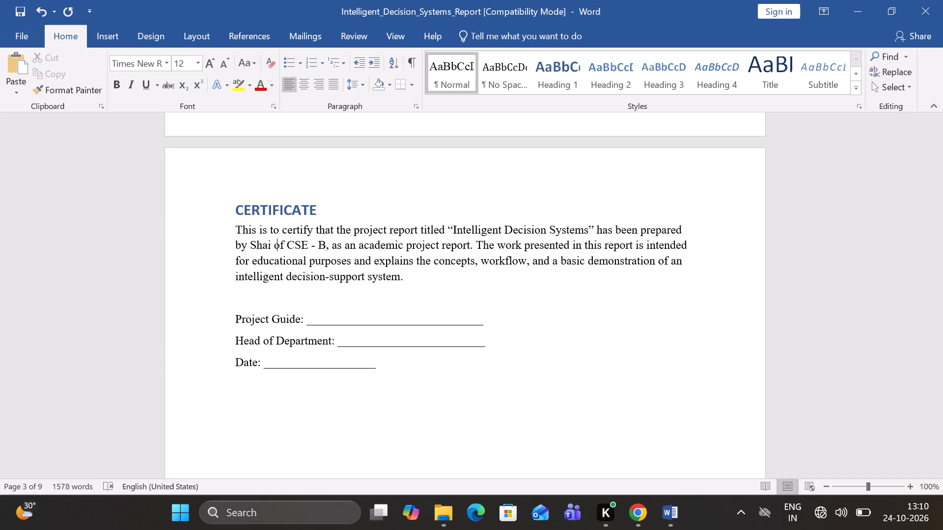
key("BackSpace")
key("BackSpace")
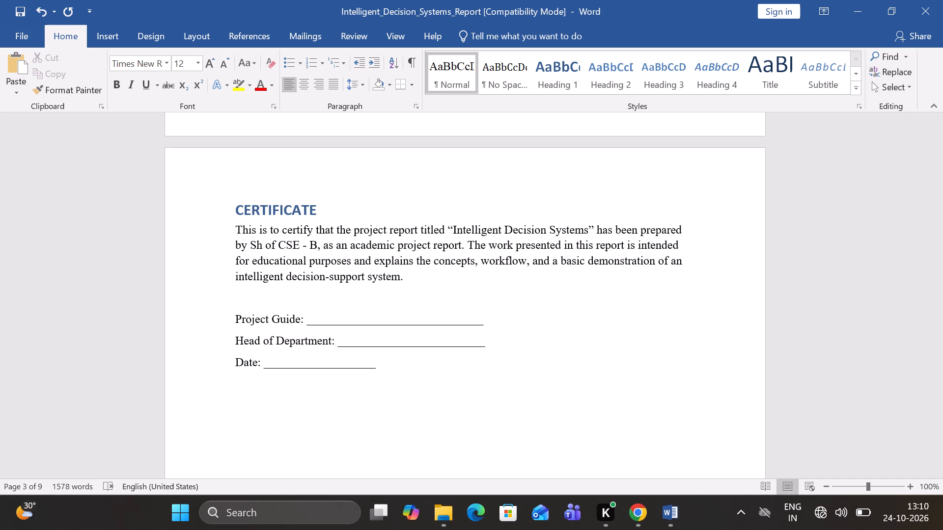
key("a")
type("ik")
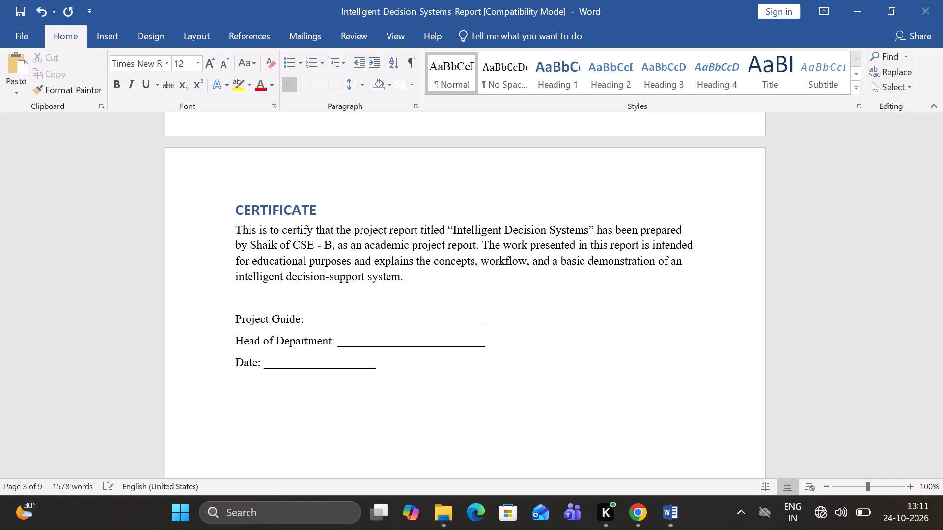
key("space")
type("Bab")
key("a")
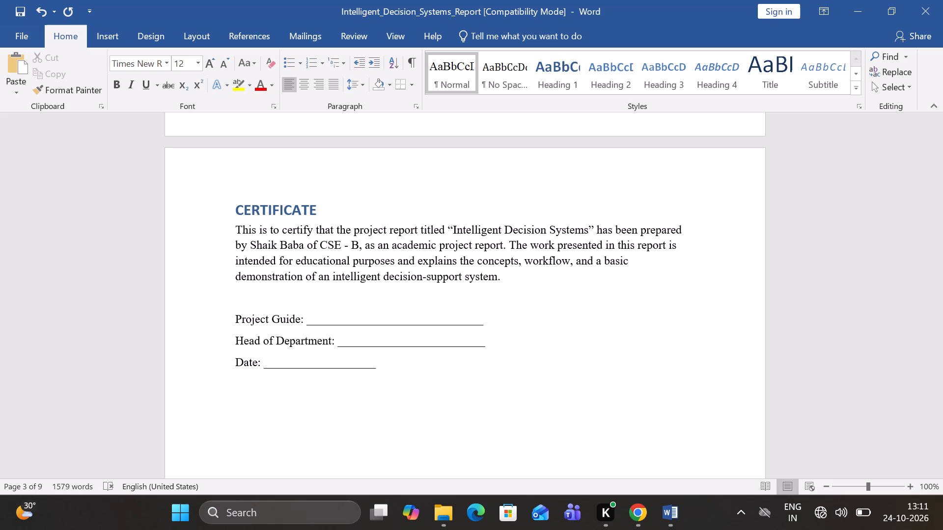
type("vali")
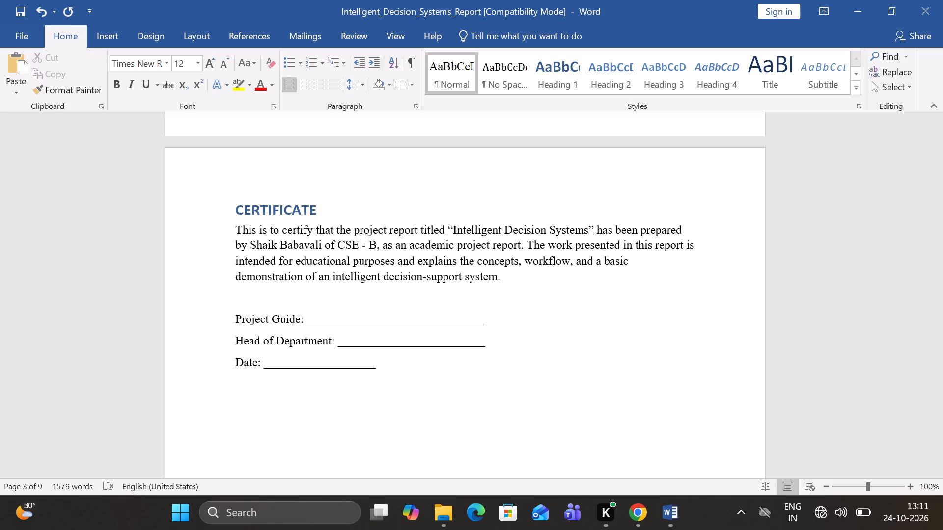
Set the student name in the Certificate paragraph to font size 14.
left_click_drag(251, 242, 298, 243)
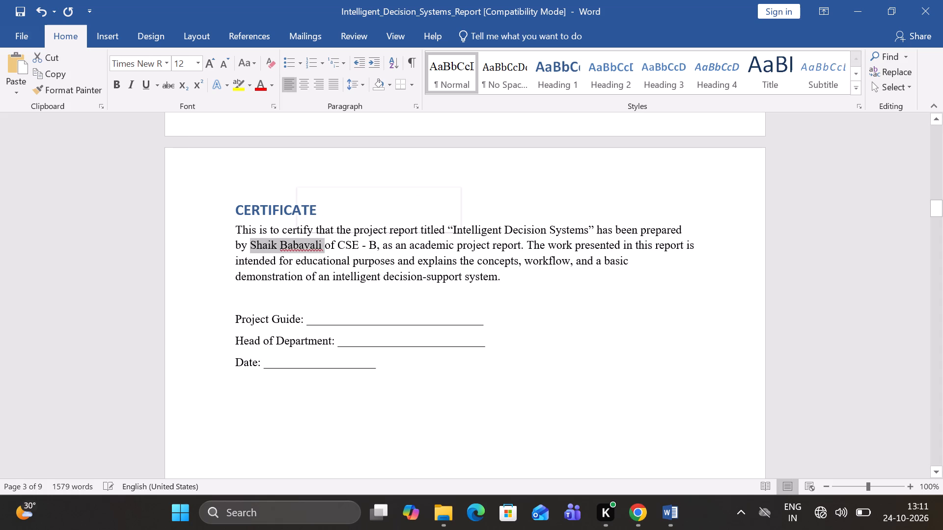
left_click(195, 63)
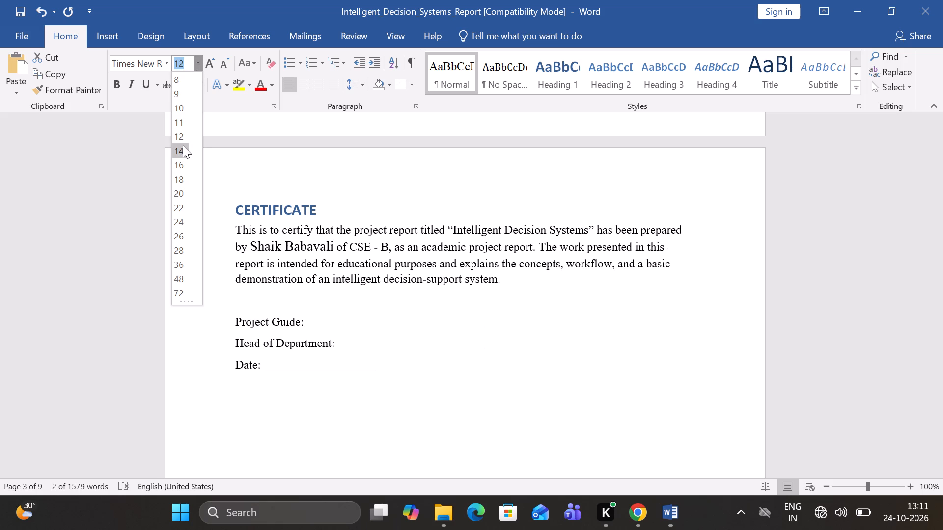
left_click(183, 145)
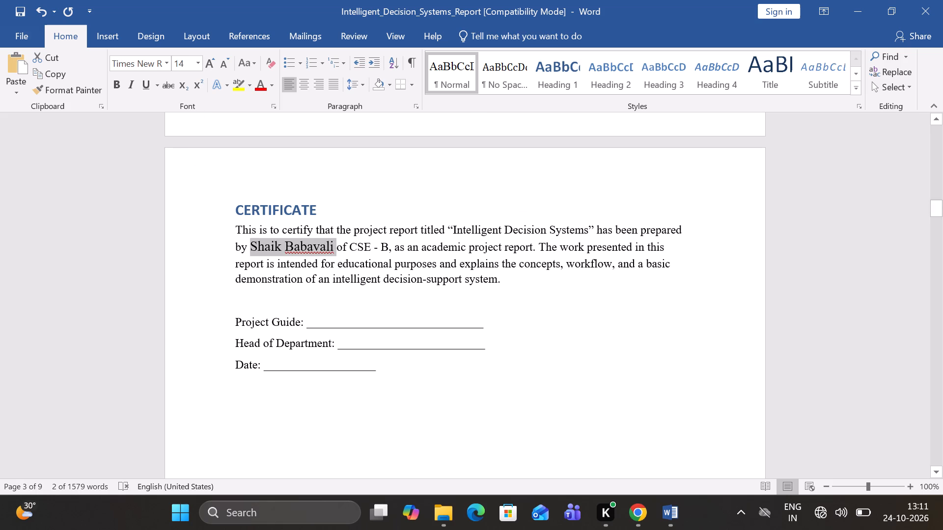
Change the class section in the Certificate paragraph to F, keeping a comma after it.
left_click(391, 249)
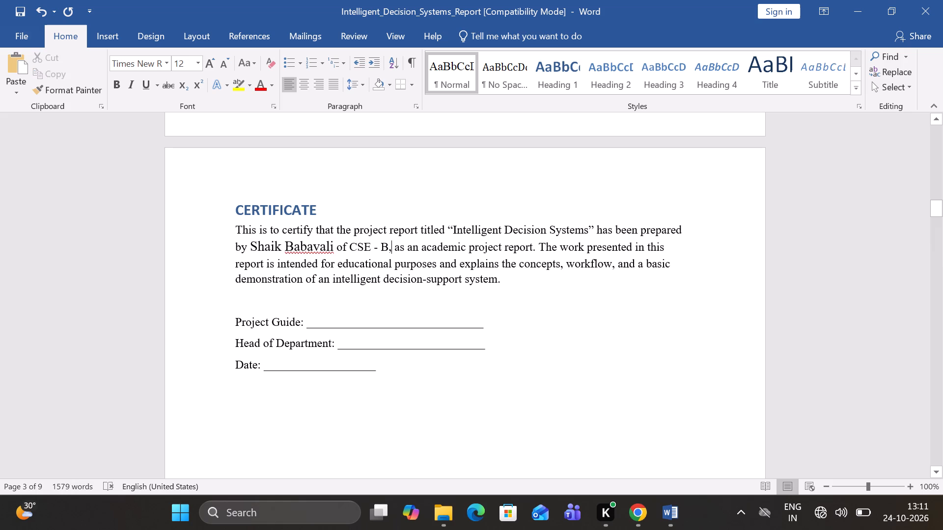
key("BackSpace")
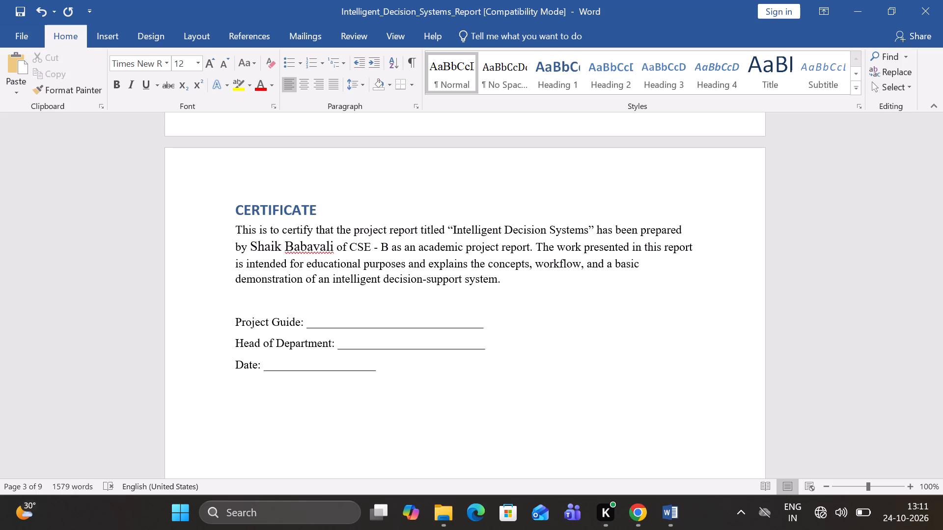
key("BackSpace")
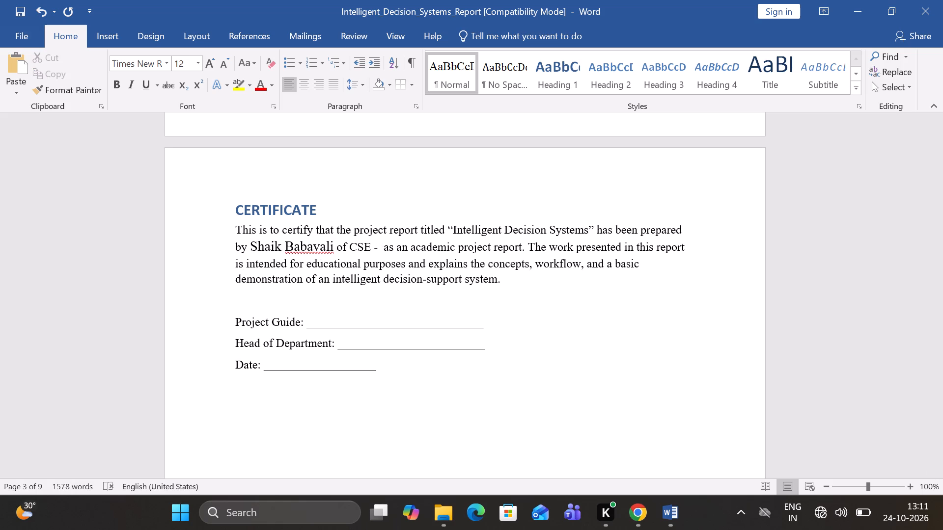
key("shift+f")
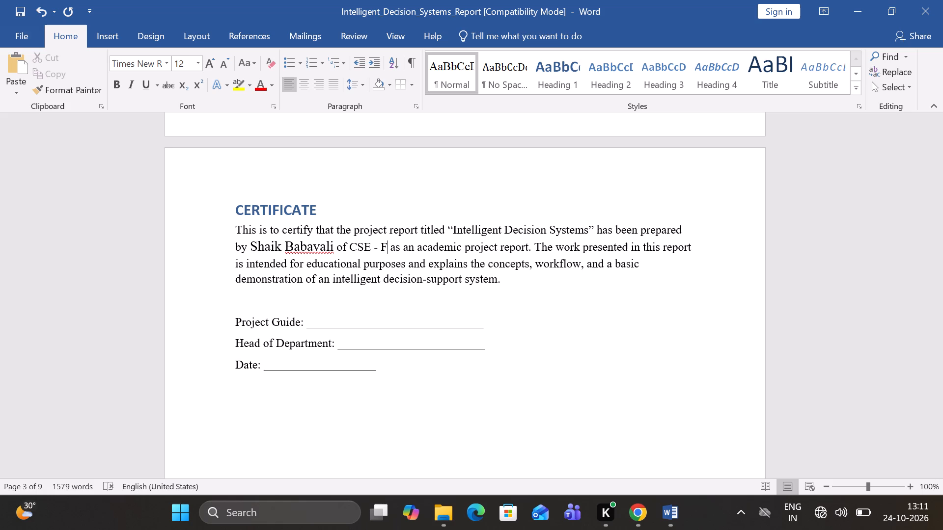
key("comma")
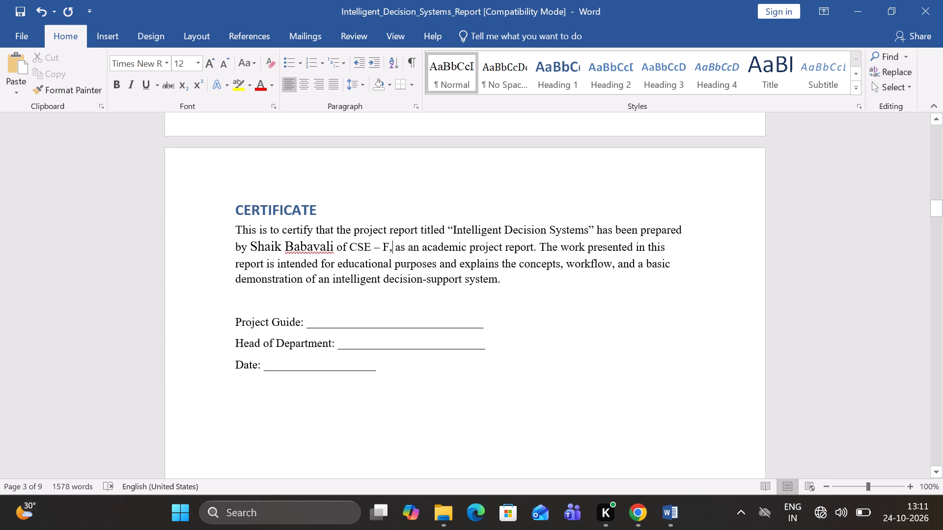
Delete the underscore placeholder after Project Guide on the Certificate page.
left_click(502, 322)
key("BackSpace")
key("BackSpace")
key("BackSpace")
key("BackSpace")
key("BackSpace")
key("BackSpace")
key("BackSpace")
key("BackSpace")
key("BackSpace")
key("BackSpace")
key("BackSpace")
key("BackSpace")
key("BackSpace")
key("BackSpace")
key("BackSpace")
key("BackSpace")
key("BackSpace")
key("BackSpace")
key("BackSpace")
key("BackSpace")
key("BackSpace")
key("BackSpace")
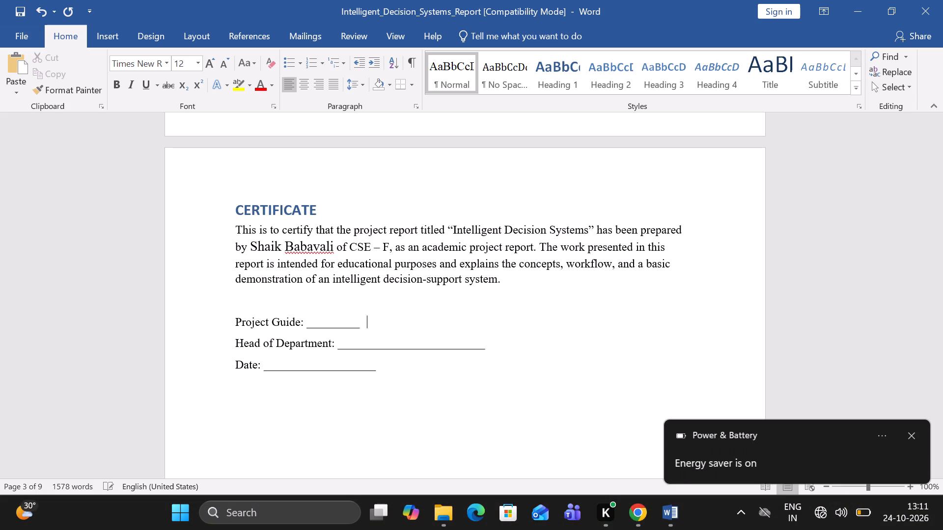
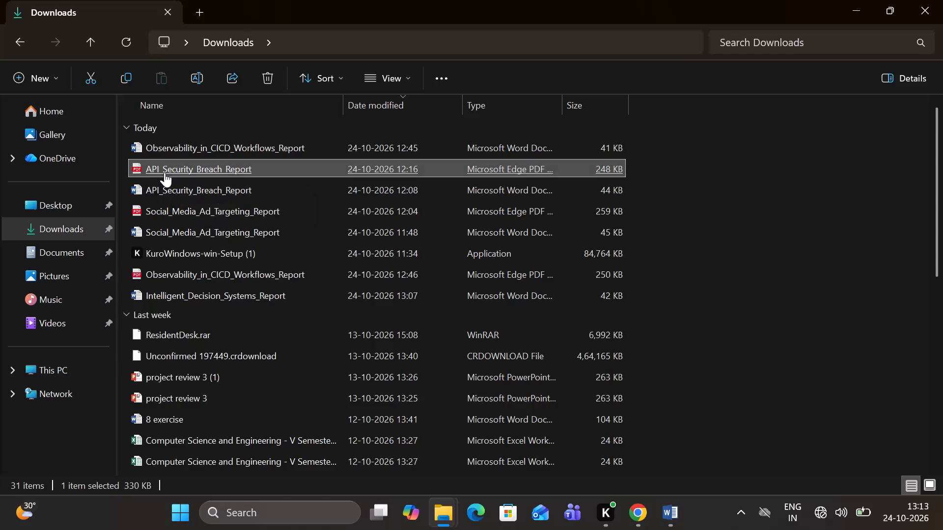
Check the API_Security_Breach_Report PDF from the cover through the Certificate page and opening chapters, then close it.
scroll(463, 322, "down", 1)
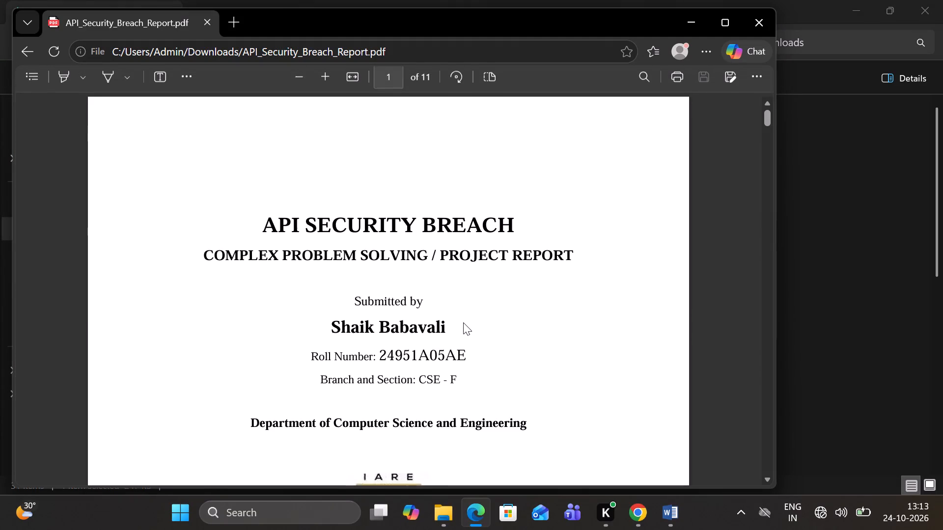
scroll(463, 322, "down", 5)
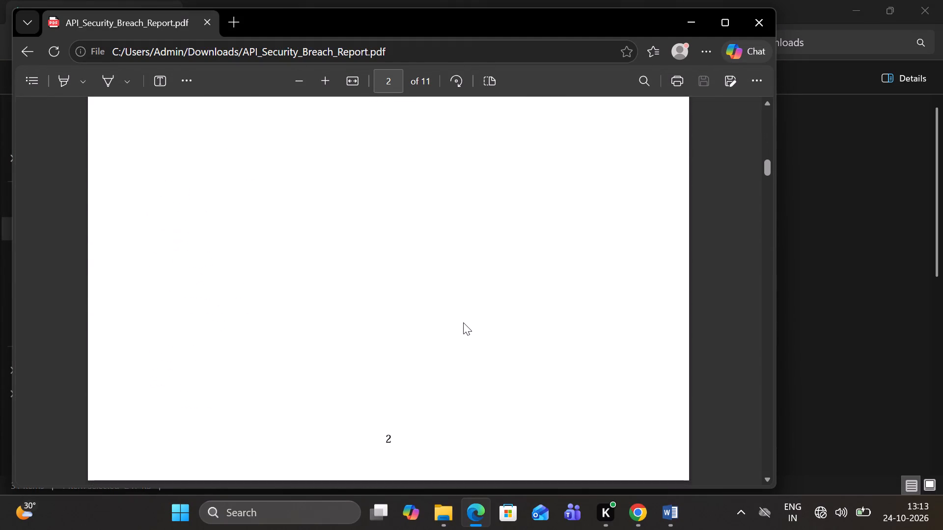
scroll(463, 322, "up", 3)
scroll(463, 322, "down", 5)
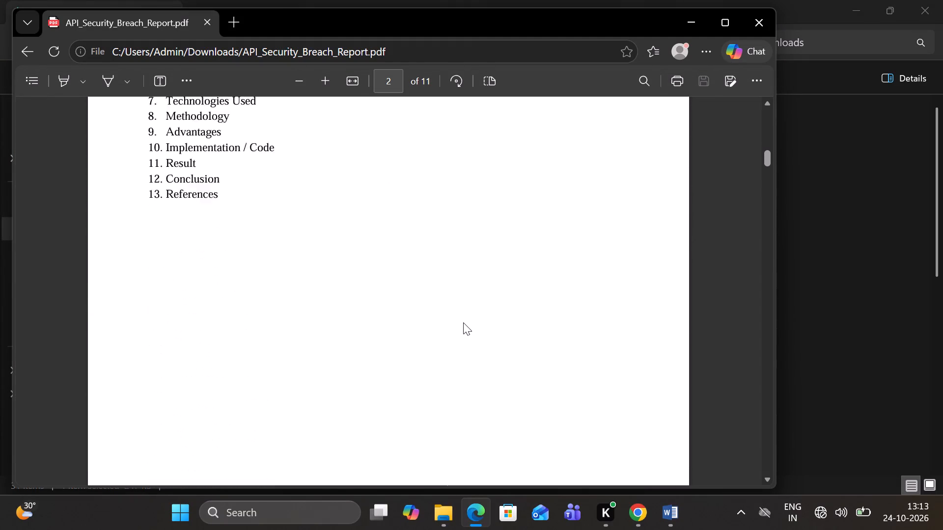
scroll(463, 322, "down", 2)
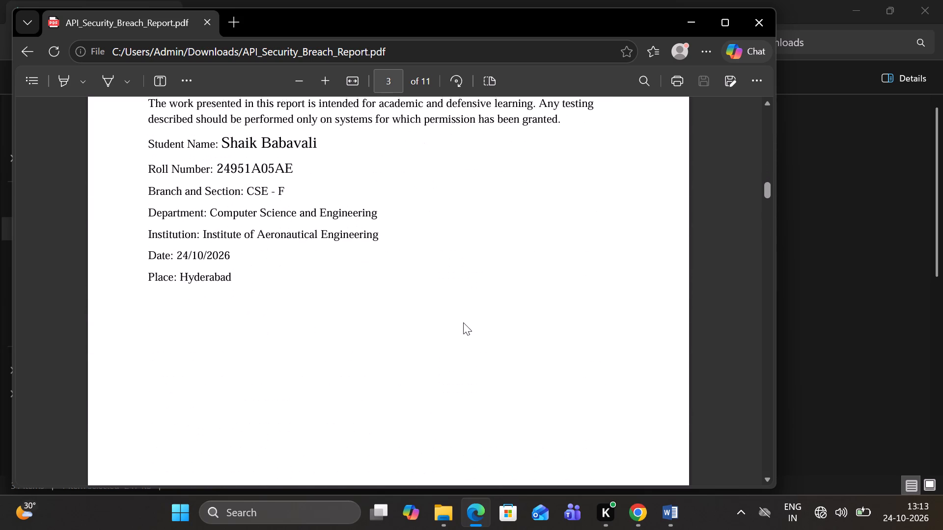
scroll(484, 301, "down", 2)
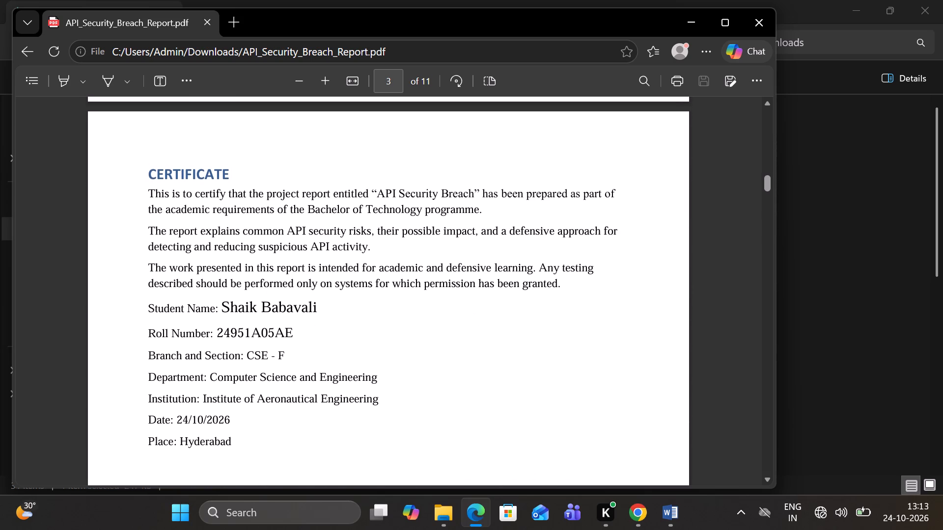
scroll(484, 301, "down", 4)
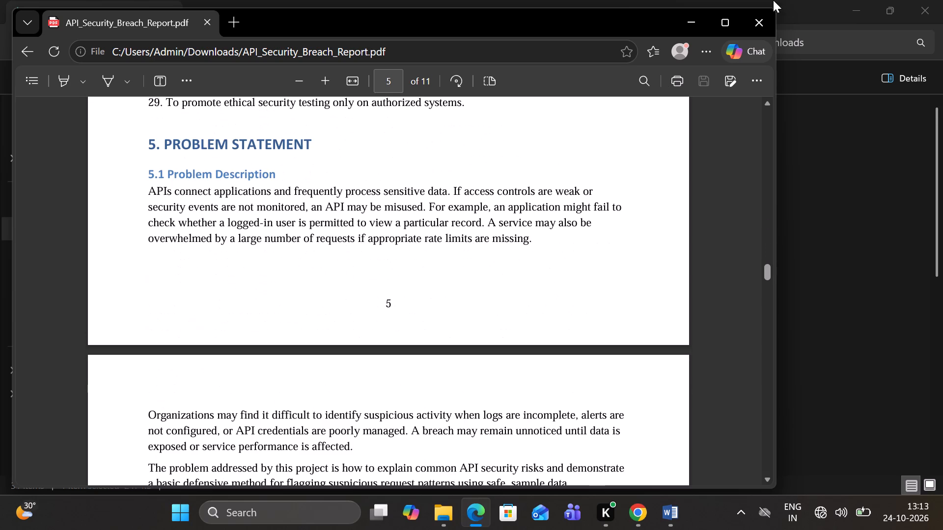
left_click(750, 30)
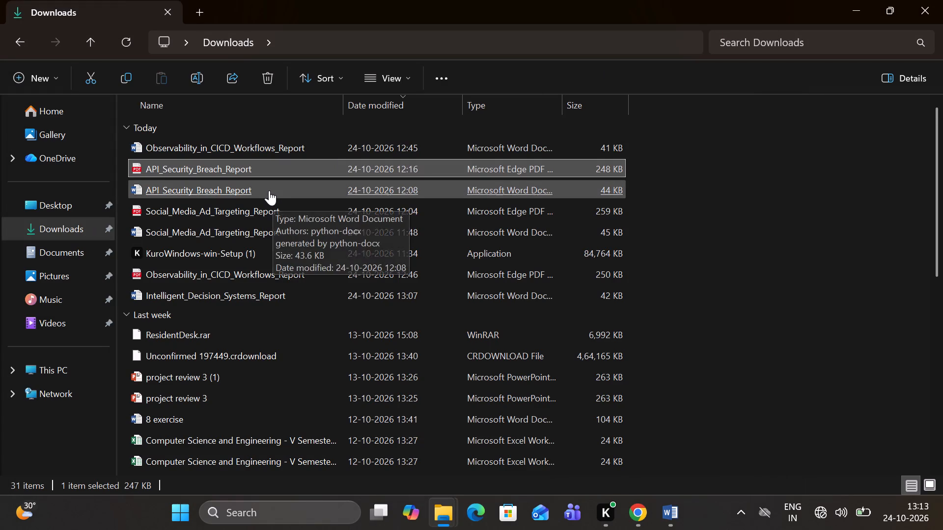
Open the Social_Media_Ad_Targeting_Report PDF from Downloads, check its Certificate page and following chapters, and close it.
left_click(234, 210)
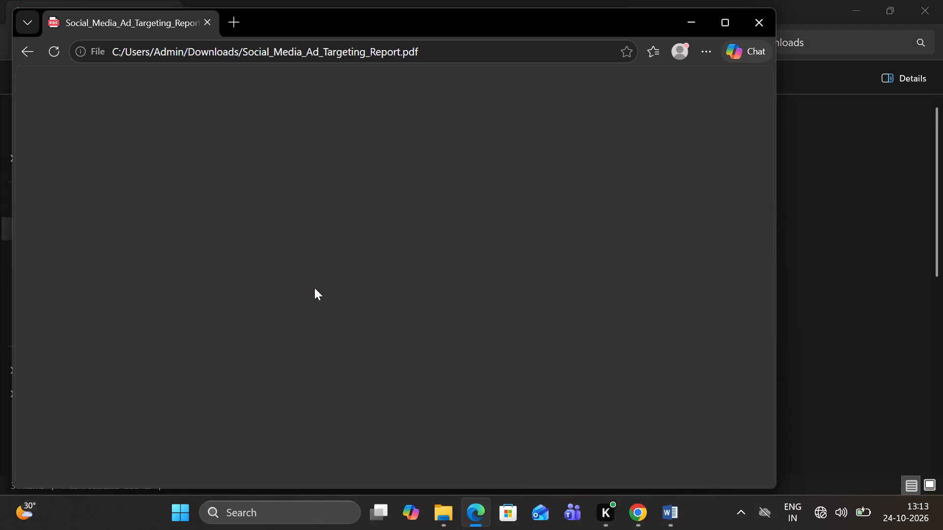
scroll(314, 288, "down", 2)
scroll(314, 288, "up", 2)
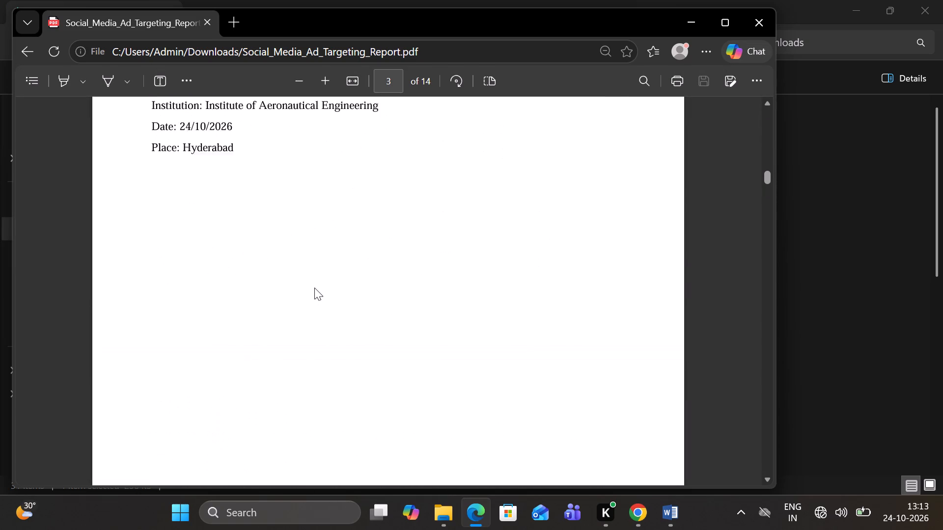
scroll(314, 288, "up", 1)
scroll(314, 288, "down", 2)
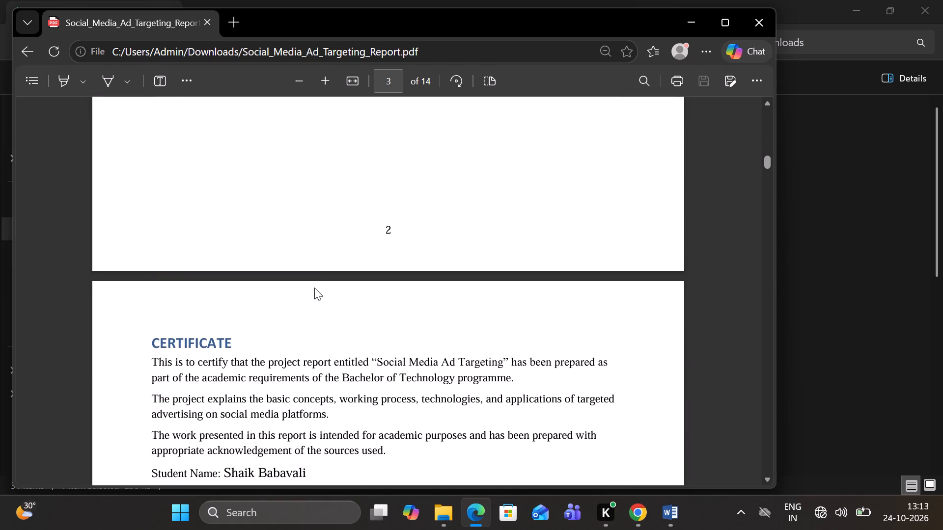
scroll(314, 288, "down", 10)
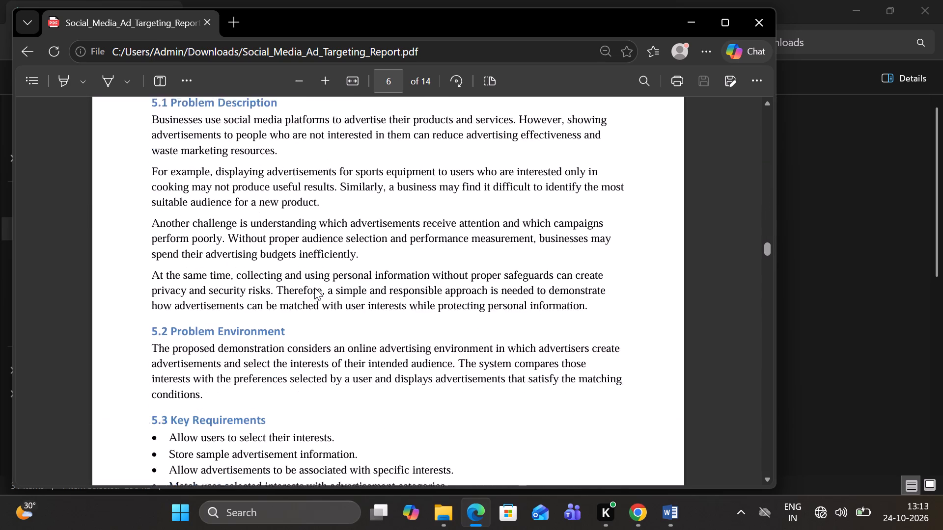
scroll(314, 288, "down", 3)
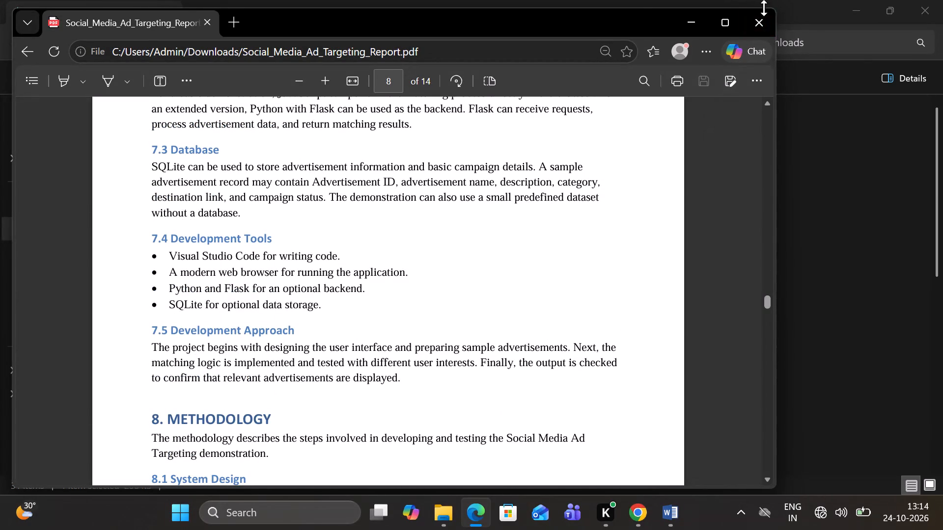
left_click(760, 18)
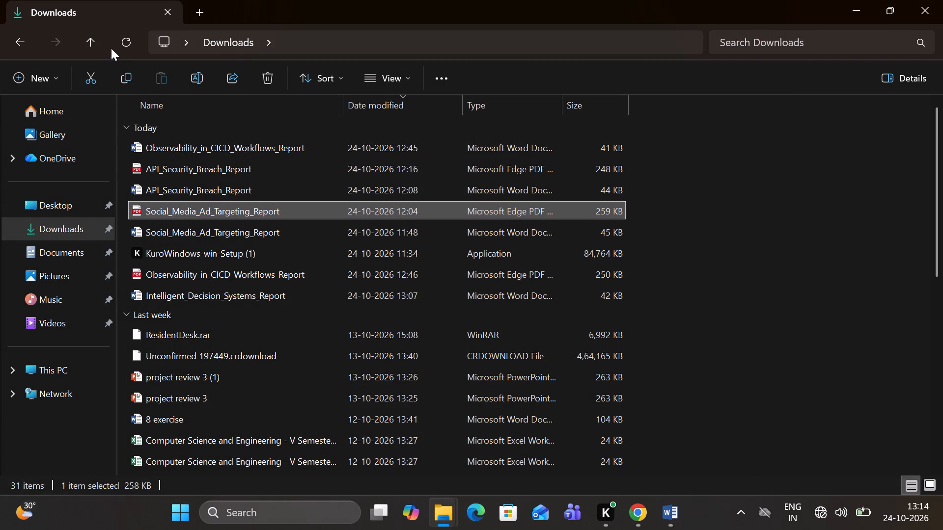
Open the Observability_in_CICD_Workflows_Report PDF from Downloads, check its cover, Index and Certificate pages, and close it.
left_click(177, 272)
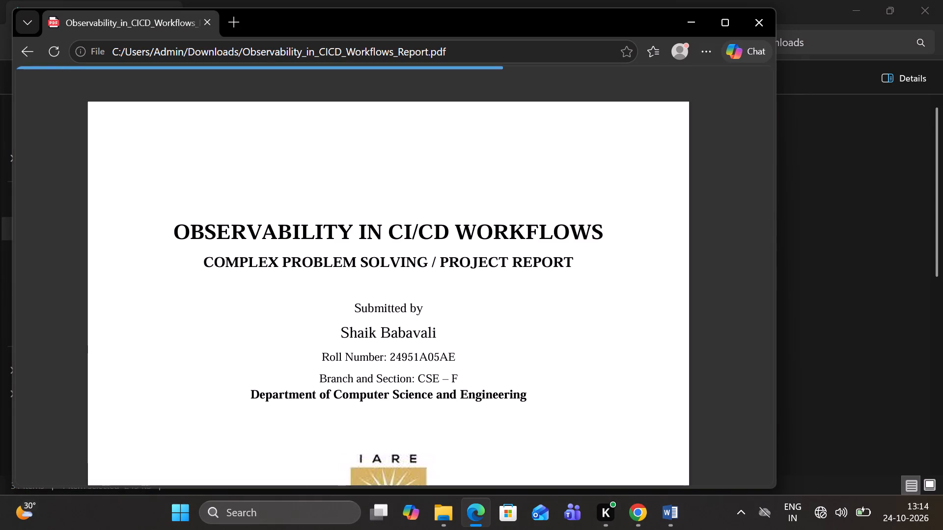
scroll(287, 259, "down", 2)
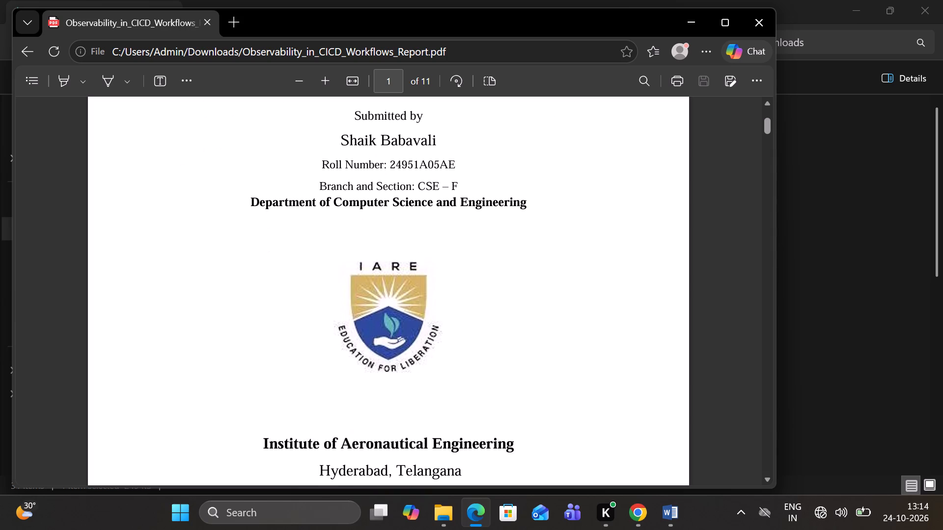
scroll(287, 259, "down", 4)
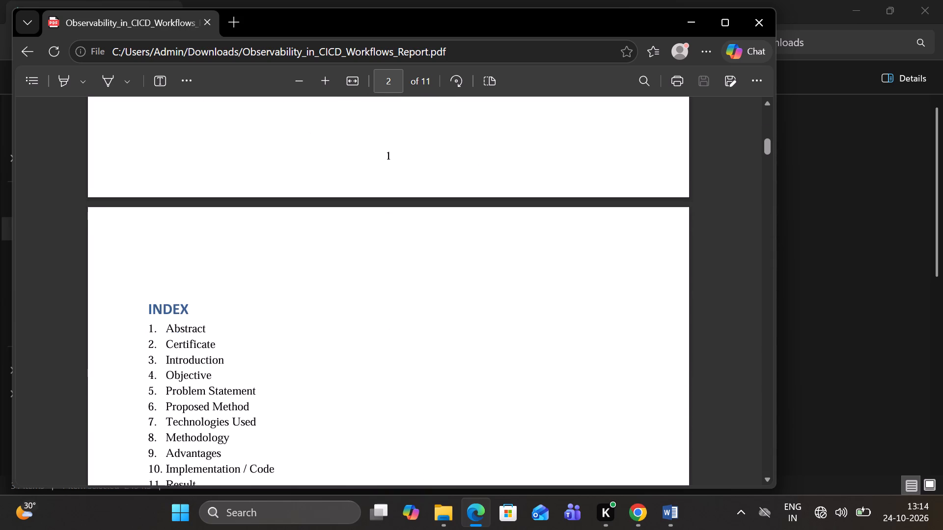
scroll(287, 259, "down", 5)
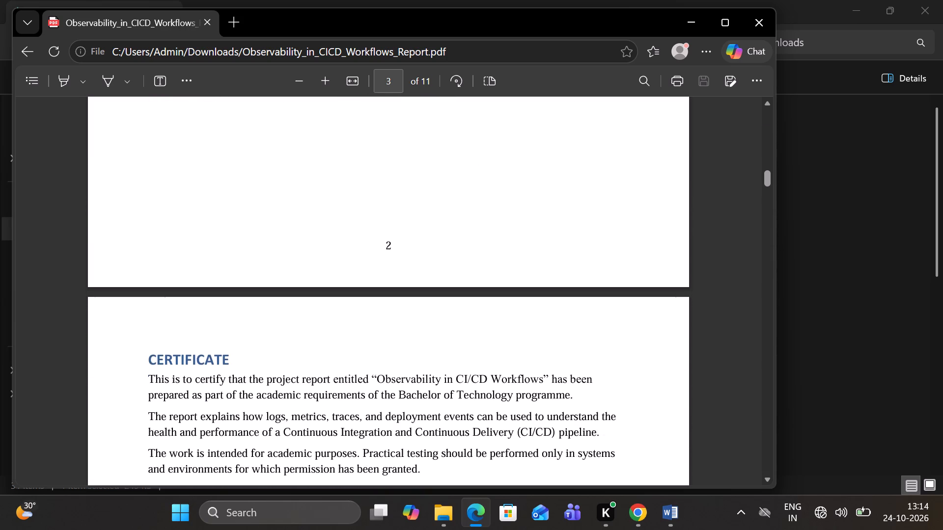
scroll(287, 259, "down", 4)
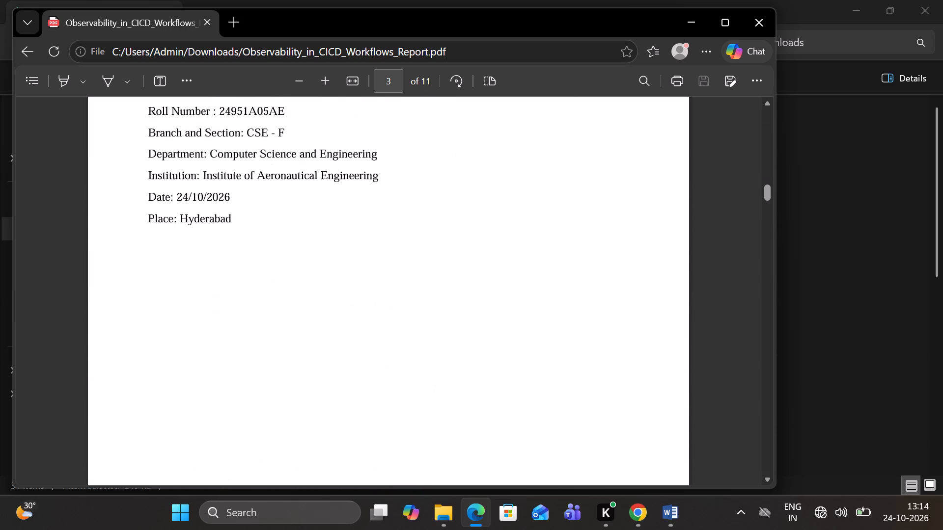
left_click(768, 26)
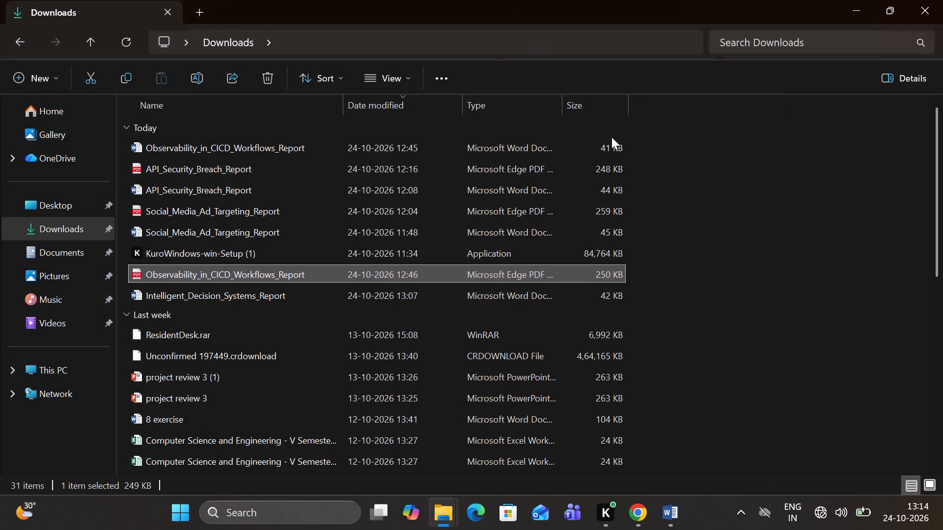
Switch to the Social_Media_Ad_Targeting_Report document in Word and examine its cover page's student details, logo and college lines.
left_click(659, 513)
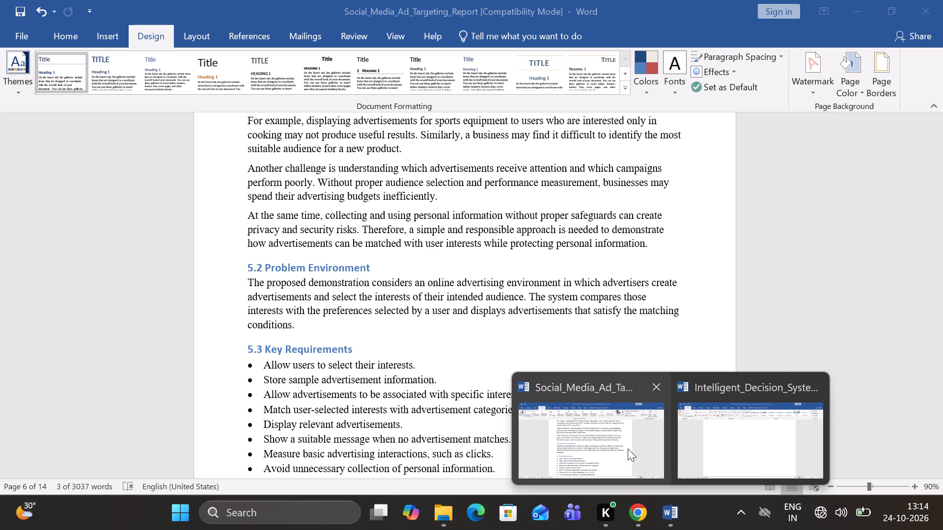
left_click(628, 449)
scroll(554, 397, "up", 5)
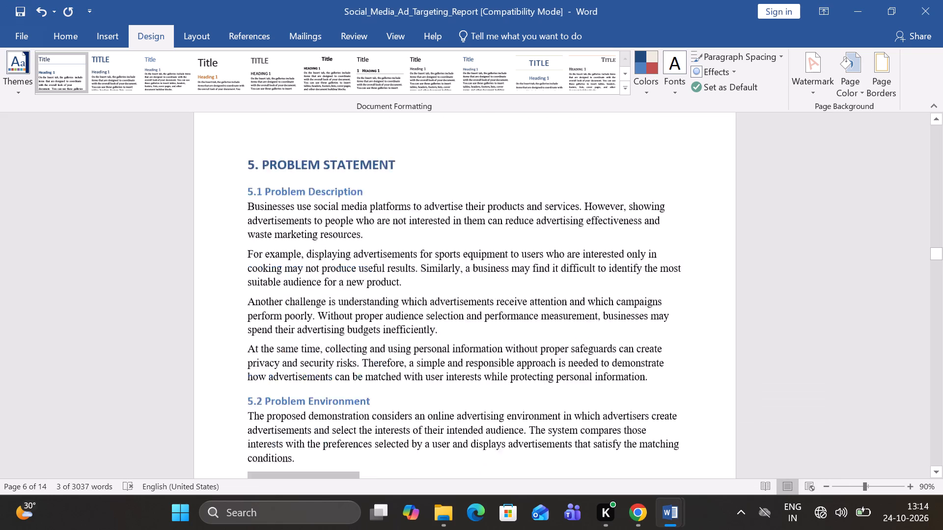
scroll(554, 397, "up", 6)
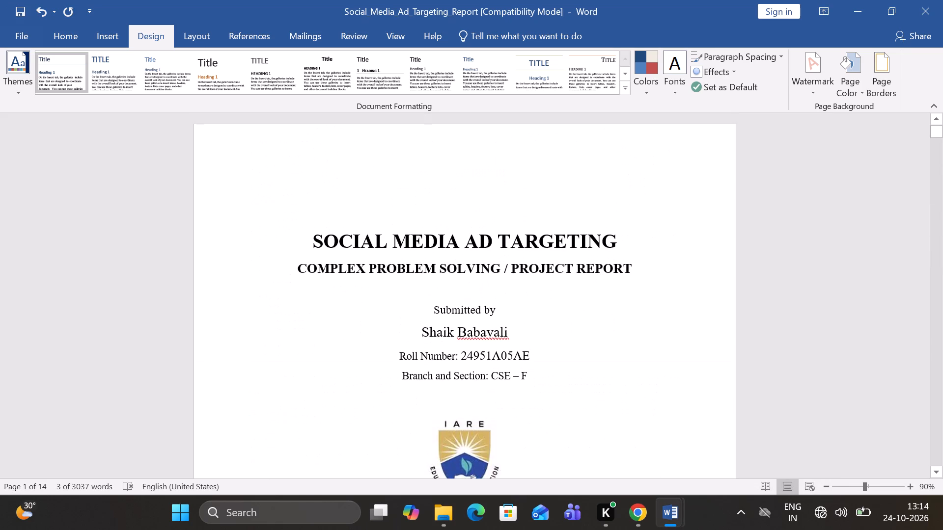
scroll(554, 397, "down", 2)
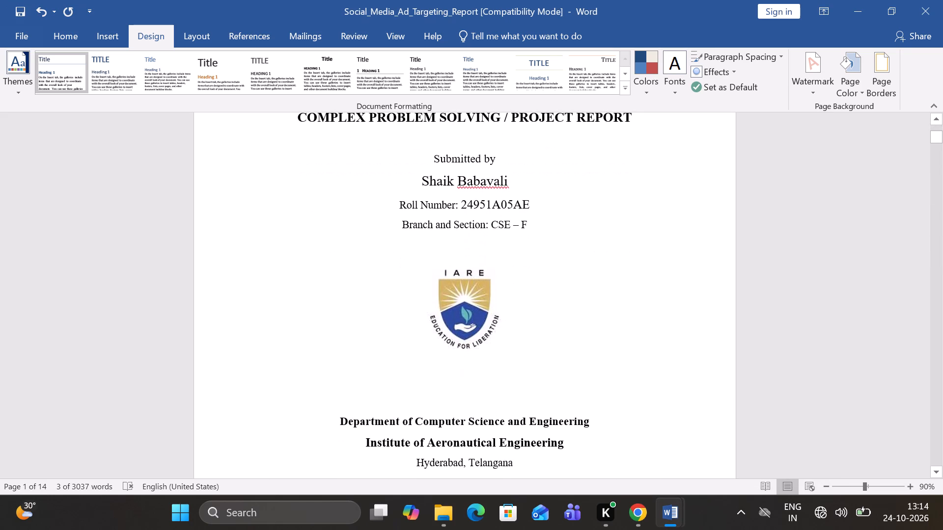
scroll(554, 397, "up", 2)
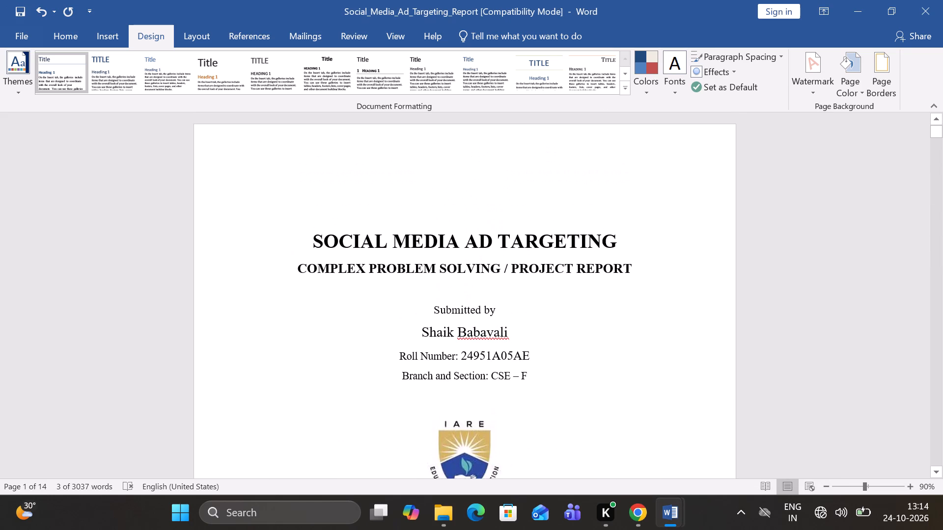
scroll(554, 397, "down", 2)
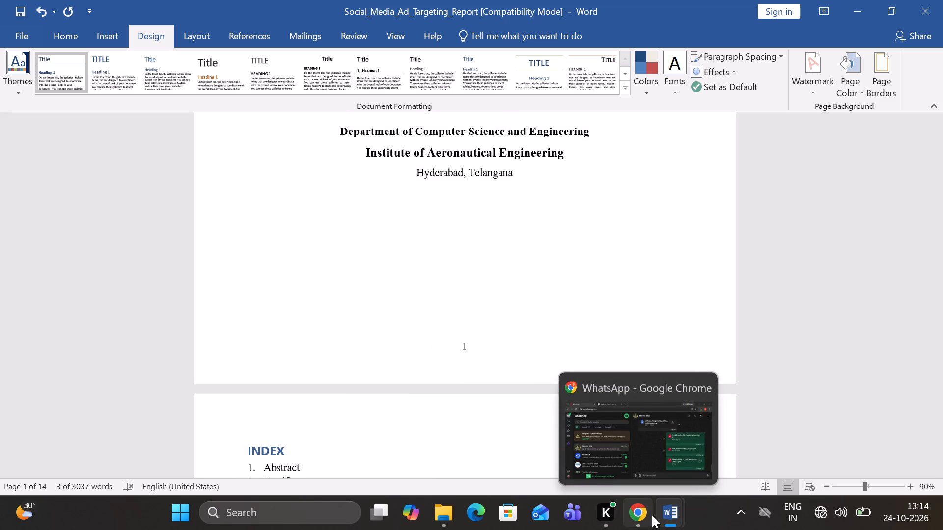
Switch to the Intelligent_Decision_Systems_Report document and examine its cover page and Certificate paragraph.
left_click(706, 453)
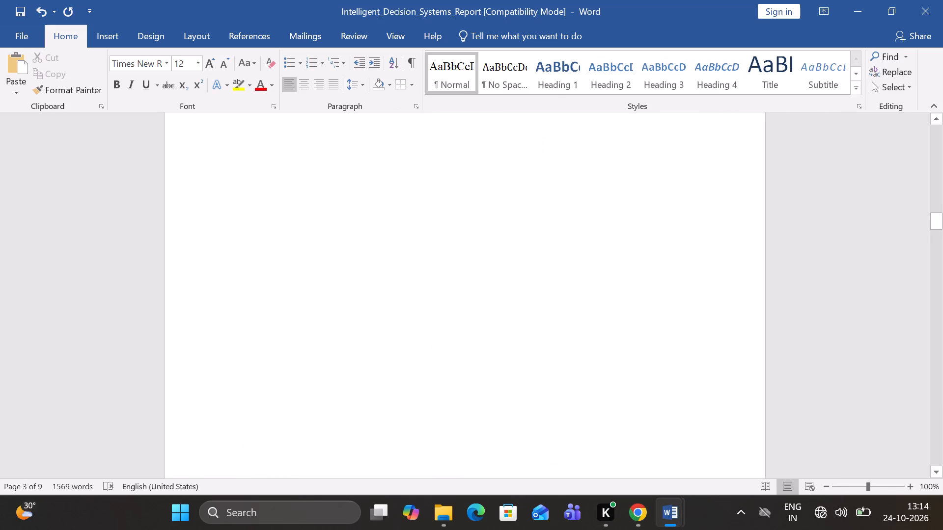
scroll(593, 400, "up", 20)
scroll(593, 400, "up", 18)
scroll(593, 400, "down", 1)
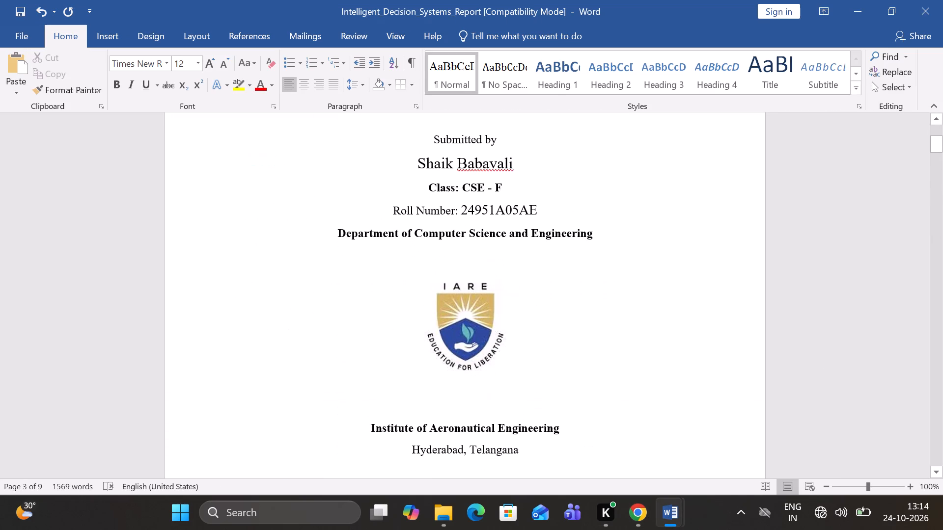
scroll(593, 400, "down", 4)
scroll(593, 400, "up", 1)
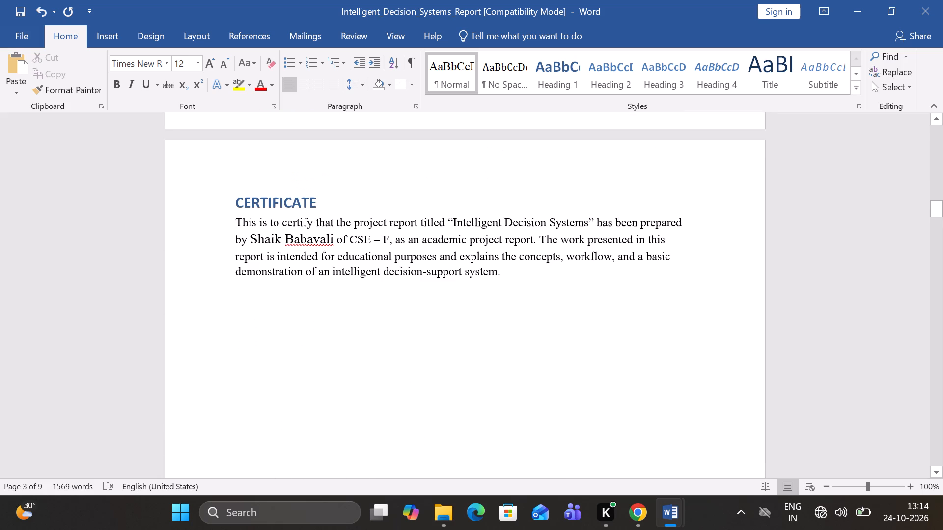
scroll(593, 400, "up", 1)
scroll(593, 400, "down", 1)
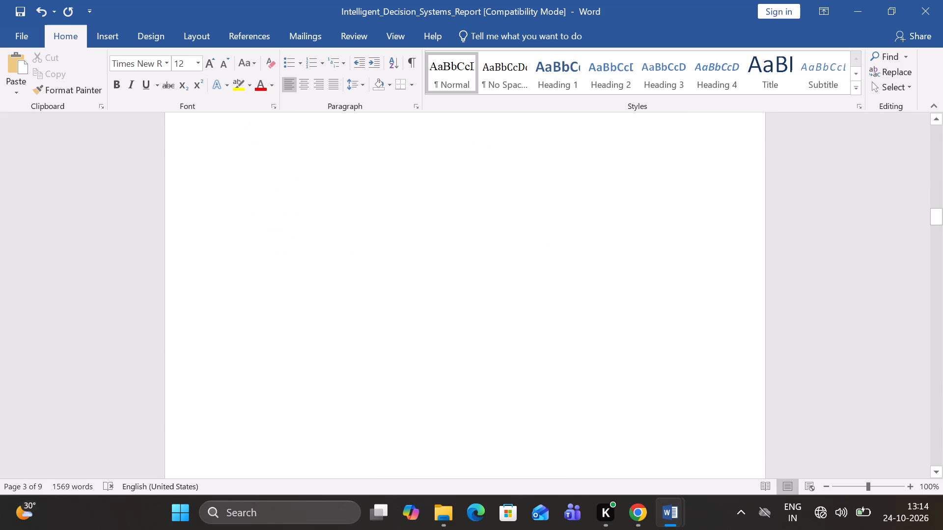
Look through the Intelligent Decision Systems report's chapters from the Introduction past the Advantages section.
scroll(593, 400, "down", 8)
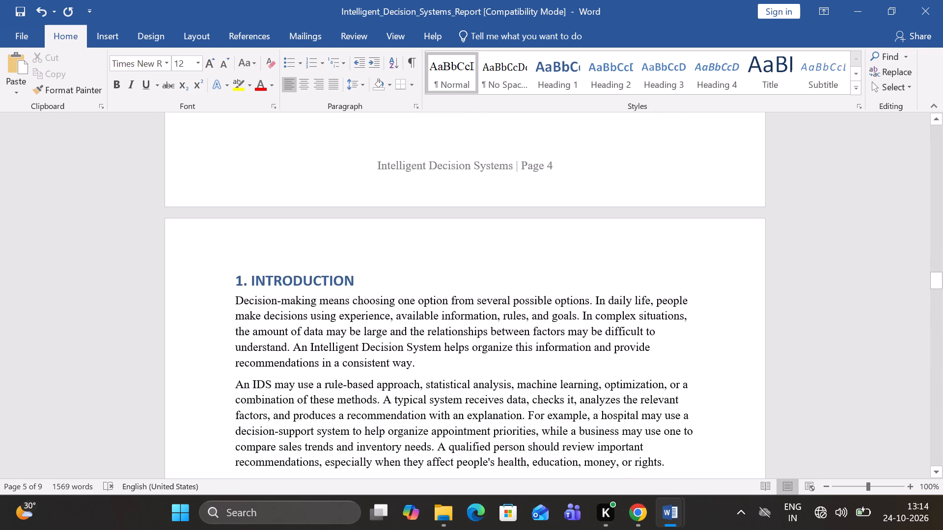
scroll(593, 400, "down", 1)
scroll(593, 400, "up", 3)
scroll(593, 400, "down", 3)
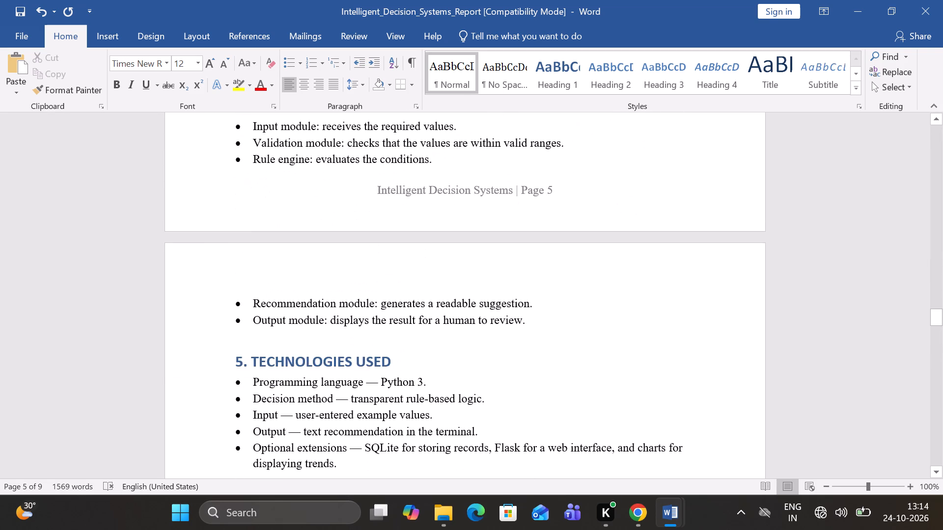
scroll(593, 400, "down", 4)
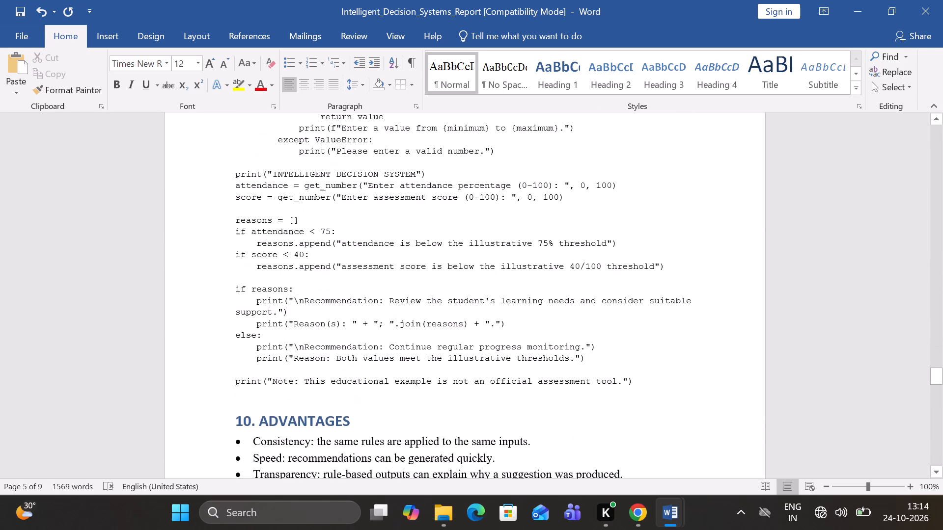
scroll(593, 400, "down", 7)
Return to the Intelligent Decision Systems report's cover page and recheck the pages from there to the Certificate.
scroll(593, 400, "up", 11)
scroll(593, 400, "up", 10)
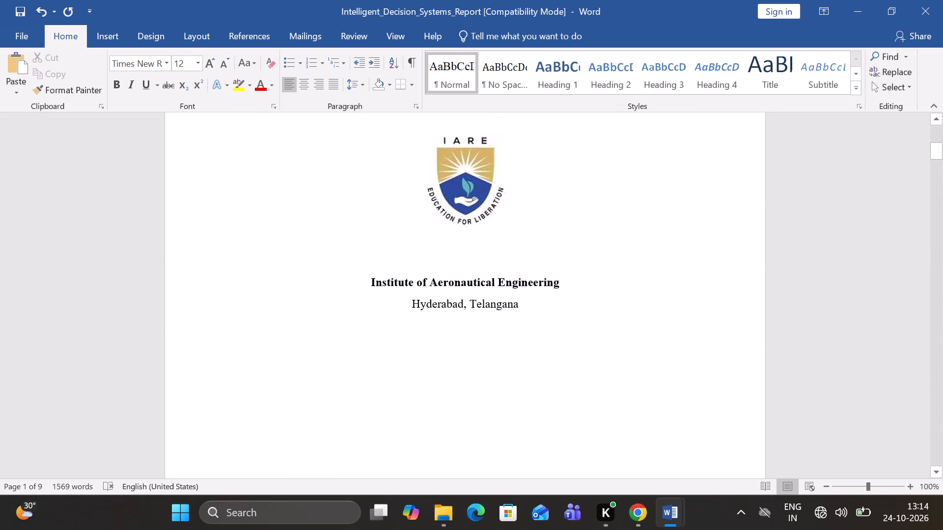
scroll(593, 400, "up", 3)
scroll(593, 400, "down", 2)
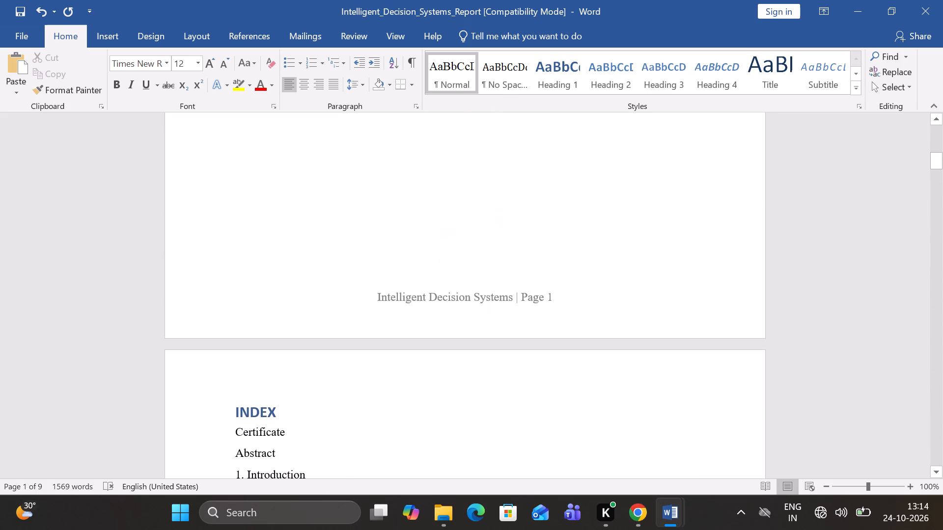
scroll(593, 400, "down", 3)
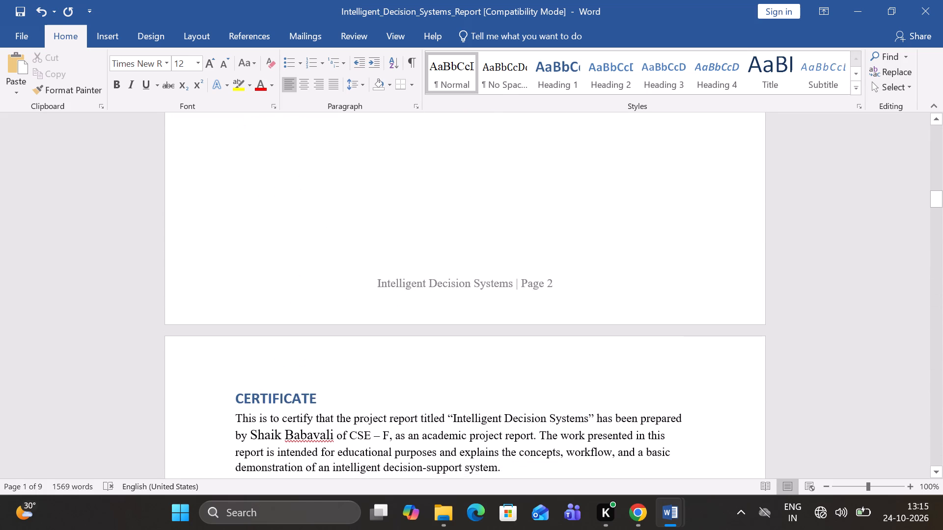
Look through the Intelligent Decision Systems report from the Certificate to its final sections, and recheck the cover page's student details and logo.
scroll(593, 400, "down", 2)
scroll(593, 400, "up", 5)
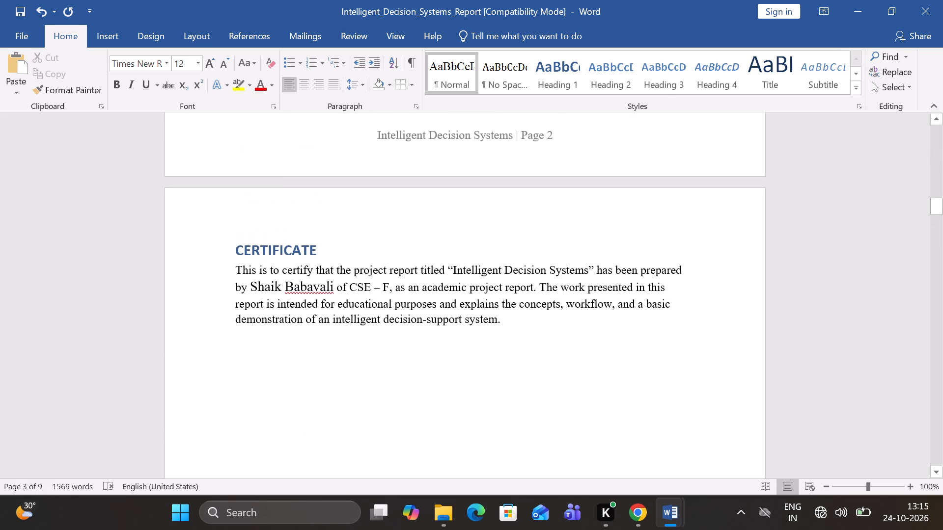
scroll(593, 400, "down", 3)
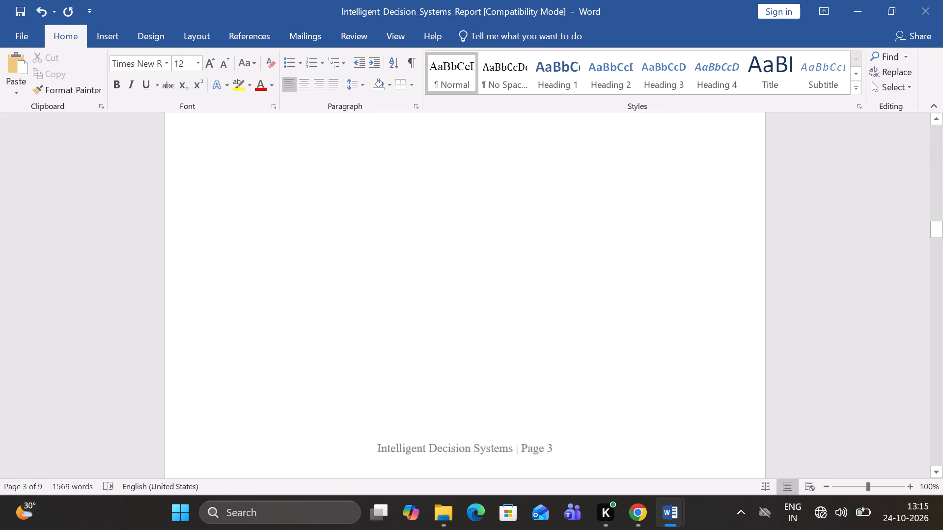
scroll(593, 400, "down", 6)
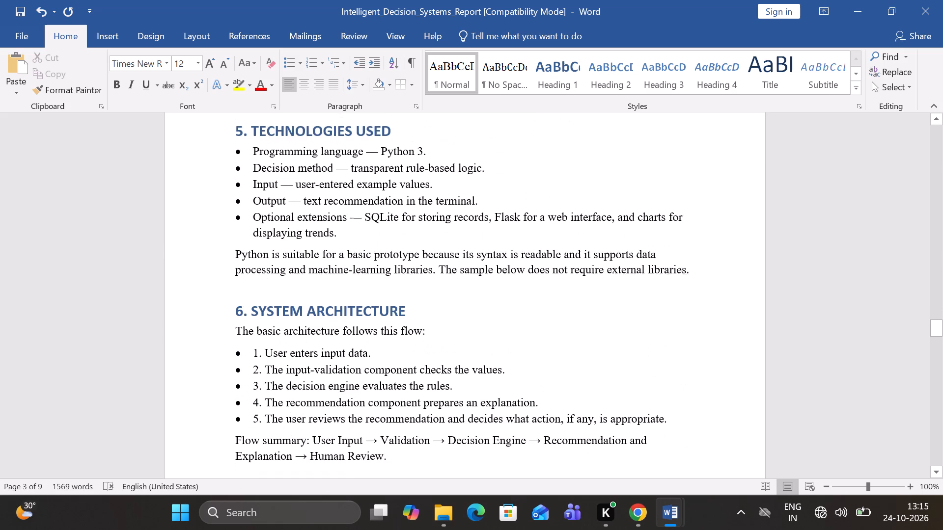
scroll(593, 400, "down", 3)
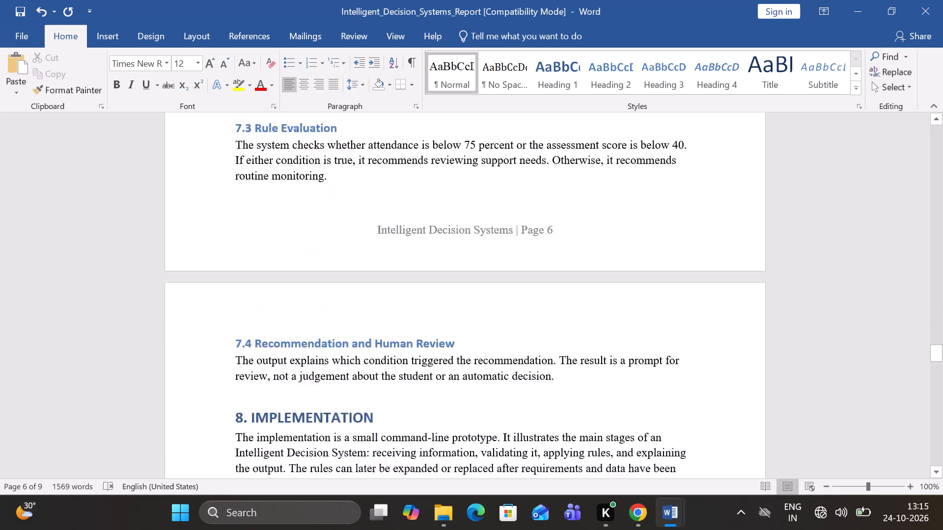
scroll(593, 400, "down", 3)
scroll(593, 400, "up", 3)
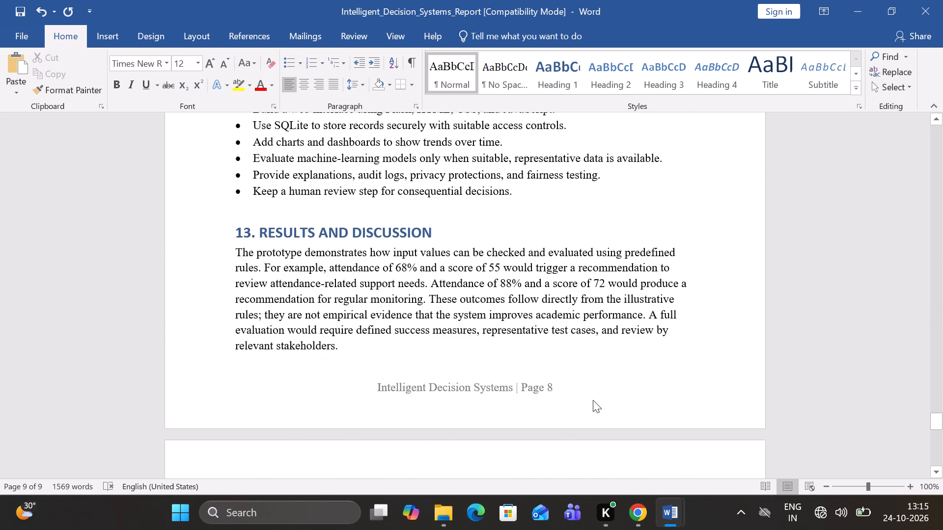
scroll(593, 400, "down", 1)
scroll(593, 400, "up", 8)
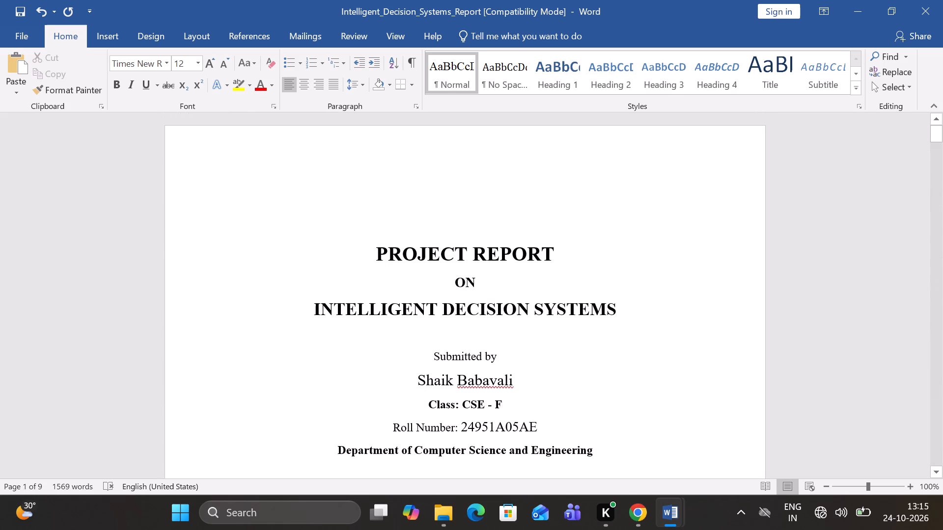
scroll(444, 353, "down", 1)
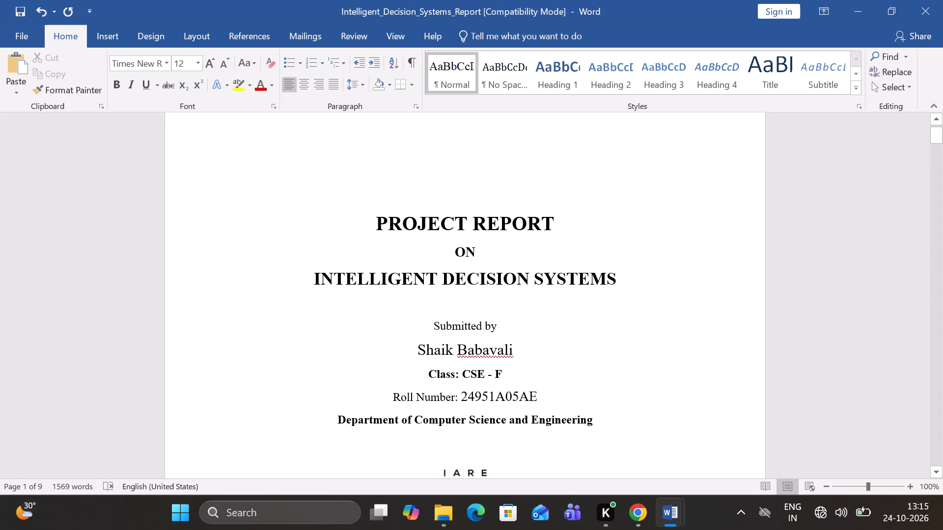
scroll(444, 353, "down", 2)
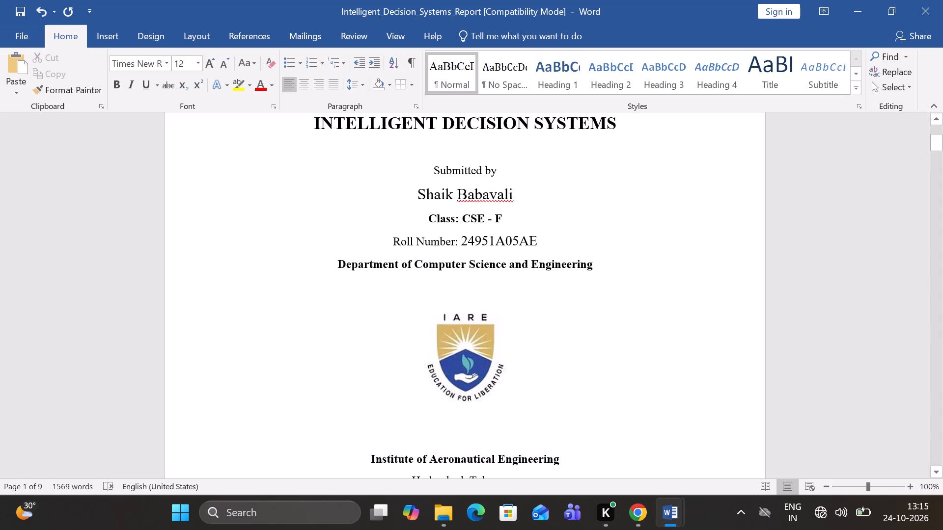
Save the Intelligent Decision Systems report as a PDF in the Downloads folder, keeping the name Intelligent_Decision_Systems_Report.
left_click(21, 32)
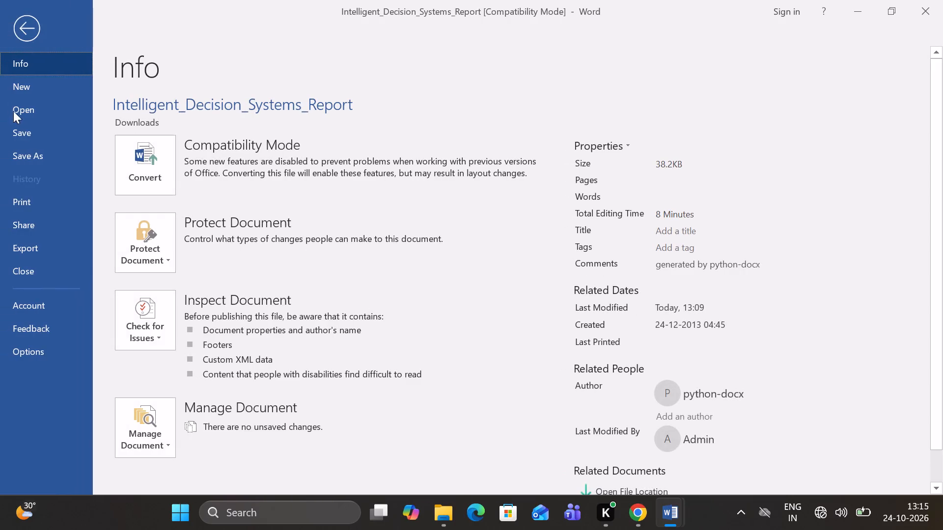
left_click(27, 159)
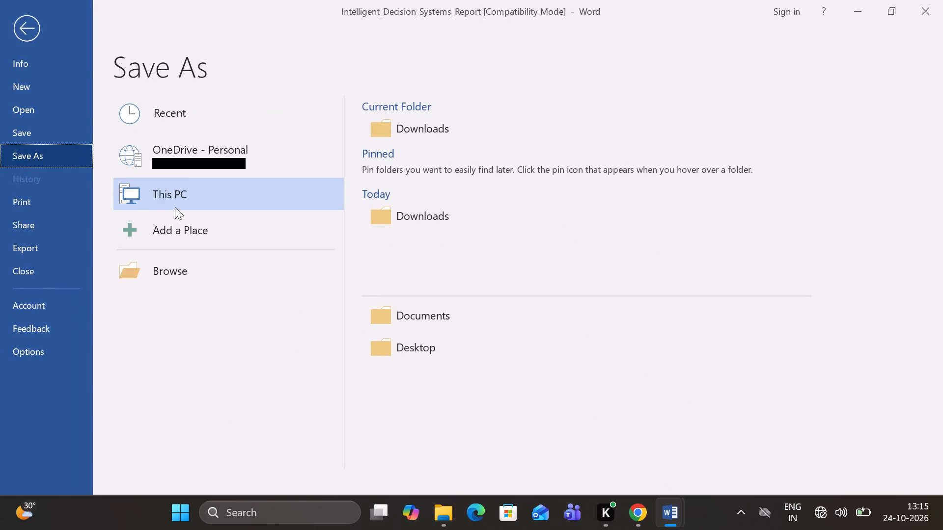
left_click(180, 191)
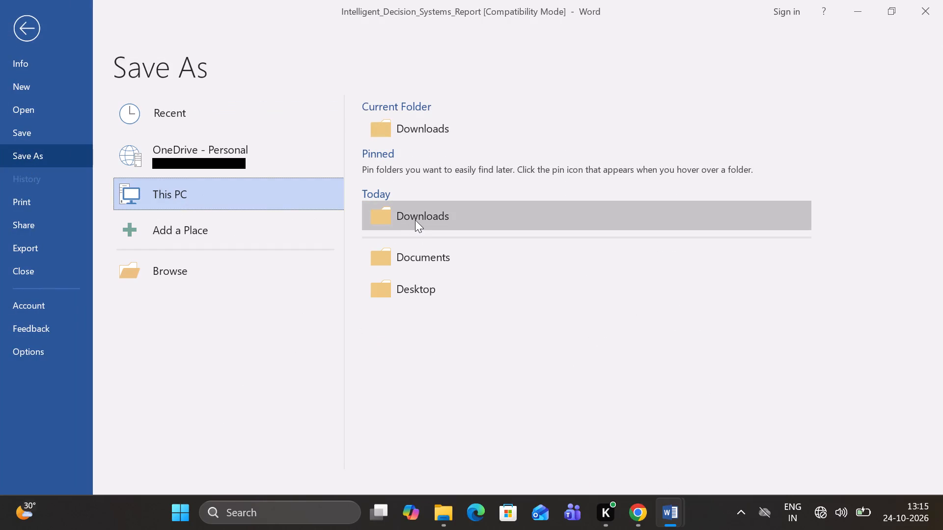
left_click(416, 220)
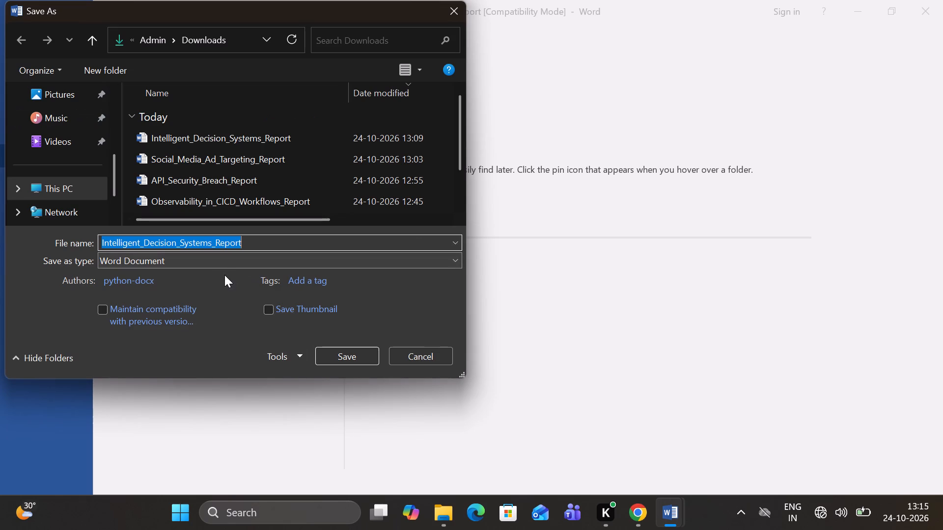
left_click(225, 264)
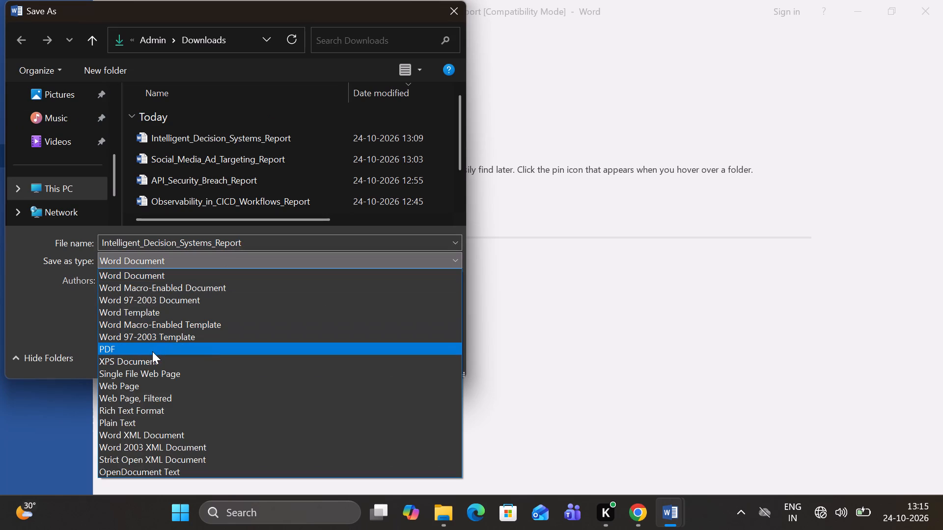
left_click(152, 351)
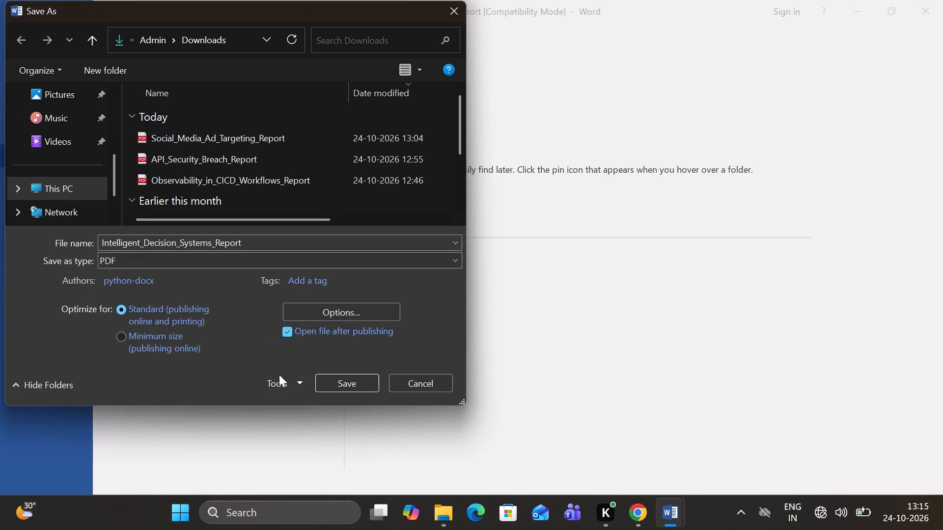
left_click(350, 382)
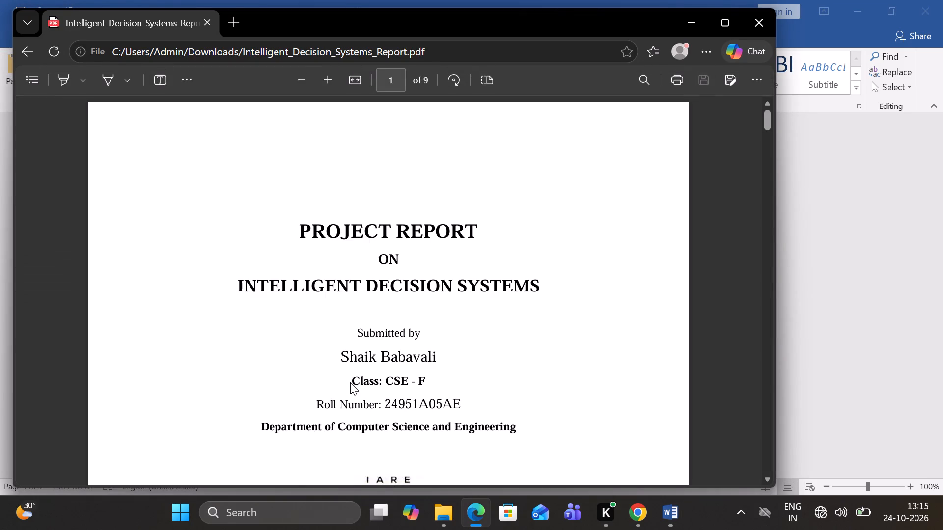
Check the exported Intelligent_Decision_Systems_Report PDF from its cover page to the Abstract, and close it.
scroll(350, 382, "down", 8)
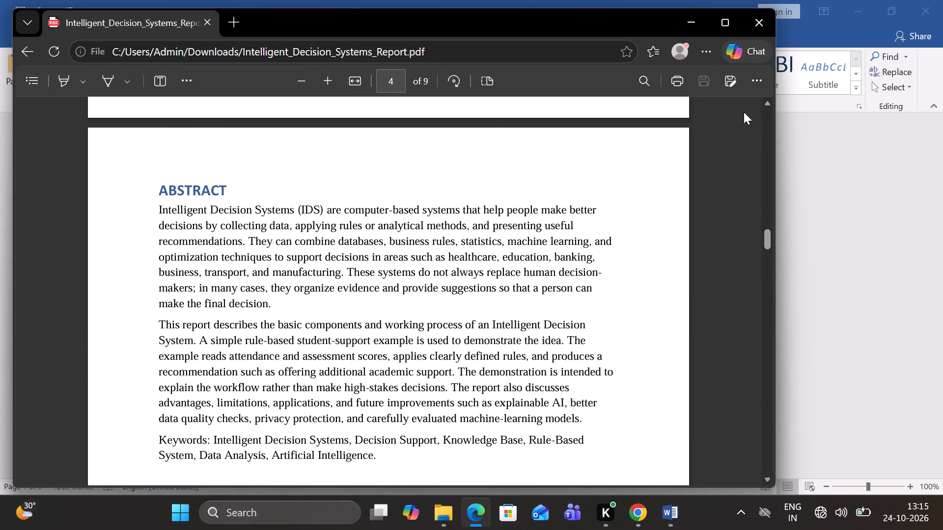
left_click(757, 16)
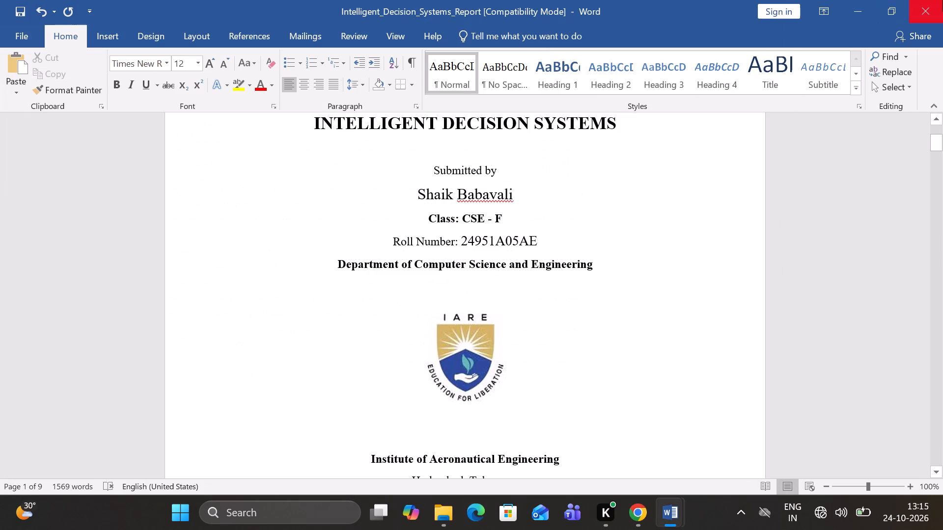
Close the Intelligent Decision Systems report without saving changes, and close the Social Media Ad Targeting report.
left_click(941, 0)
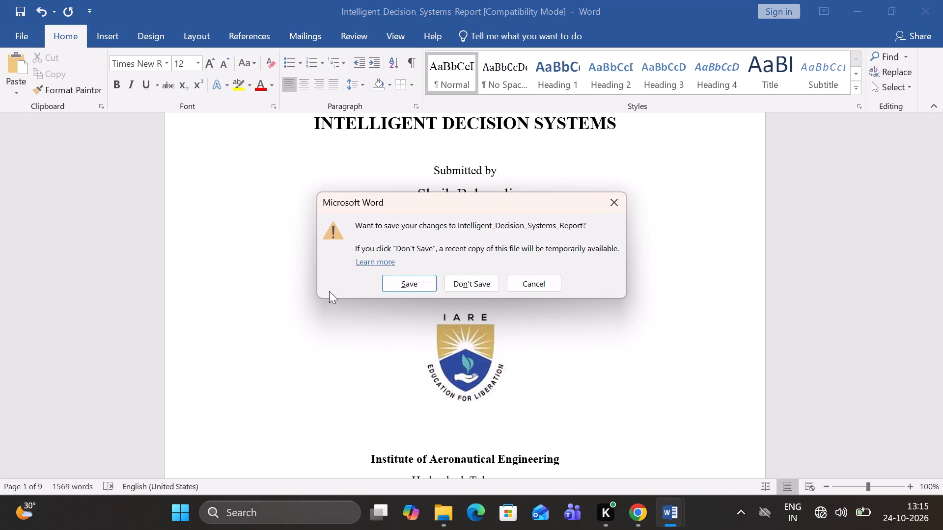
left_click(463, 287)
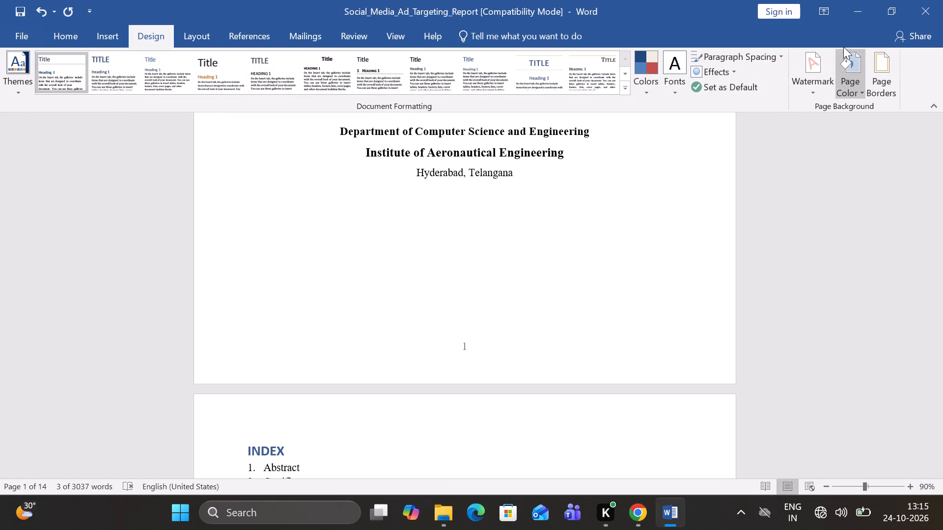
left_click(942, 0)
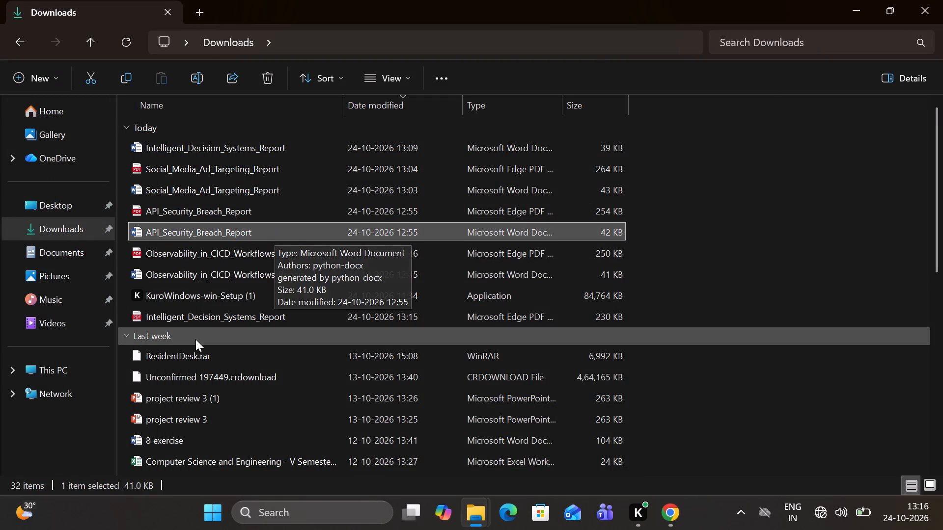
Open the Intelligent_Decision_Systems_Report PDF from the Downloads folder, check its cover page, and close it.
left_click(198, 320)
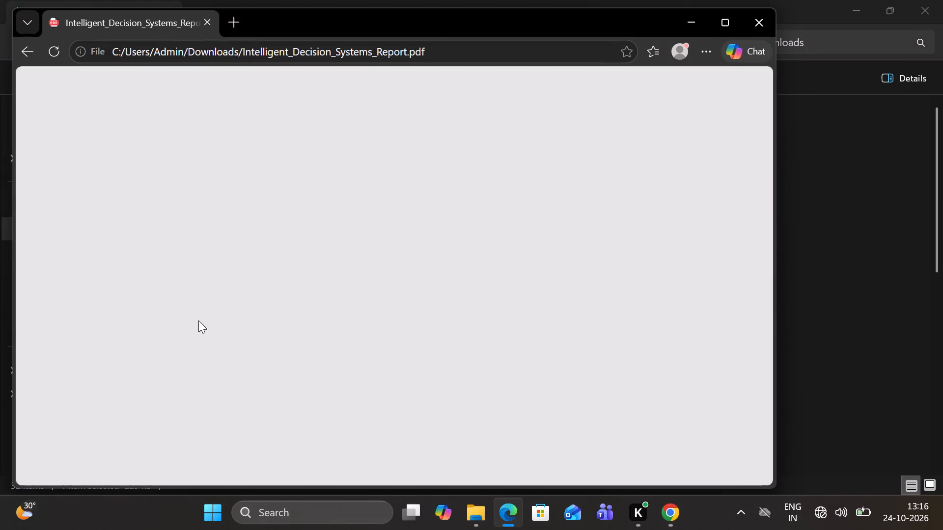
scroll(304, 329, "right", 1)
scroll(304, 329, "up", 6)
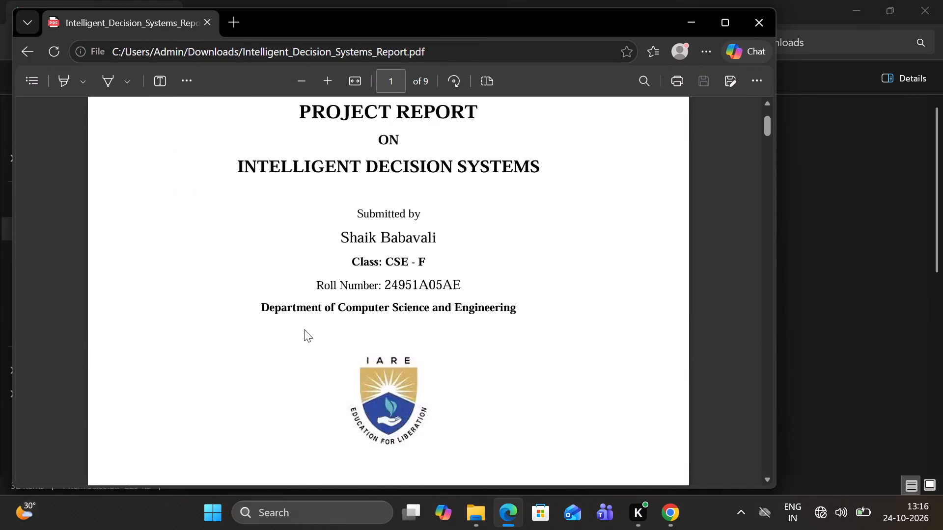
scroll(304, 329, "down", 1)
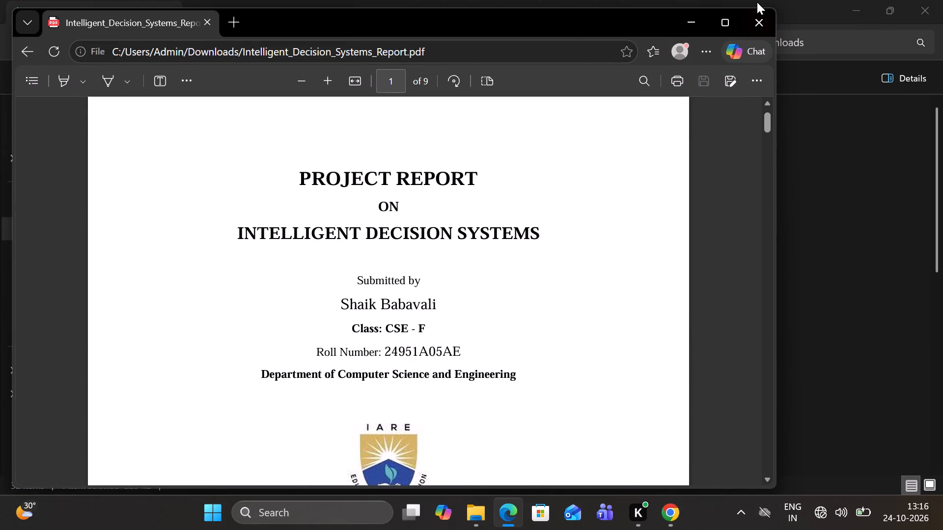
left_click(759, 21)
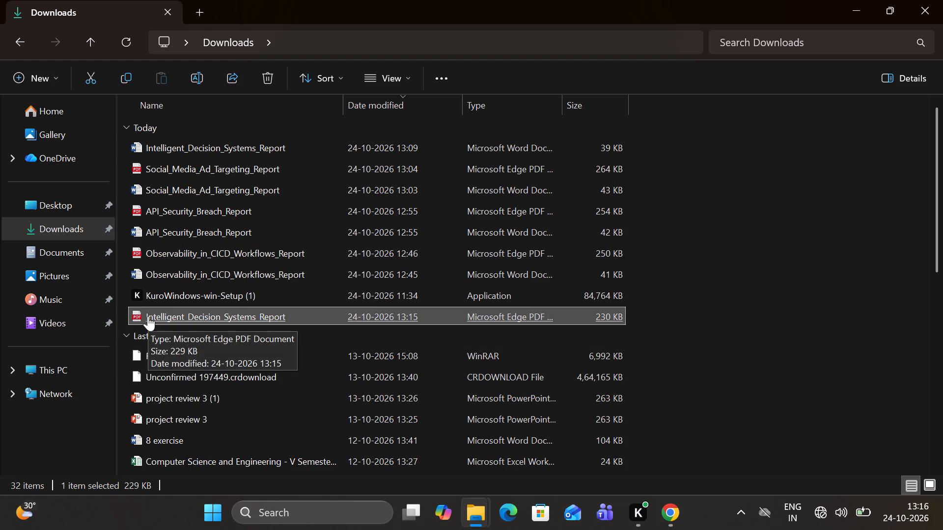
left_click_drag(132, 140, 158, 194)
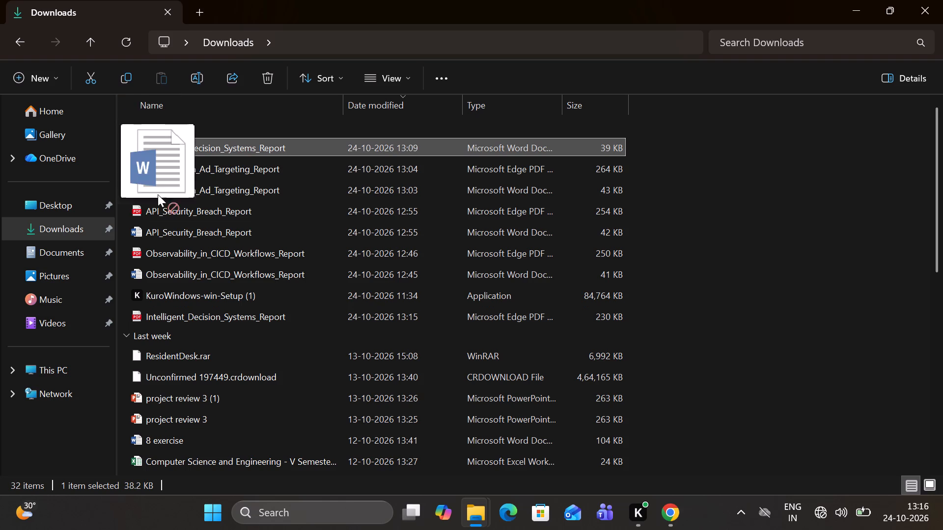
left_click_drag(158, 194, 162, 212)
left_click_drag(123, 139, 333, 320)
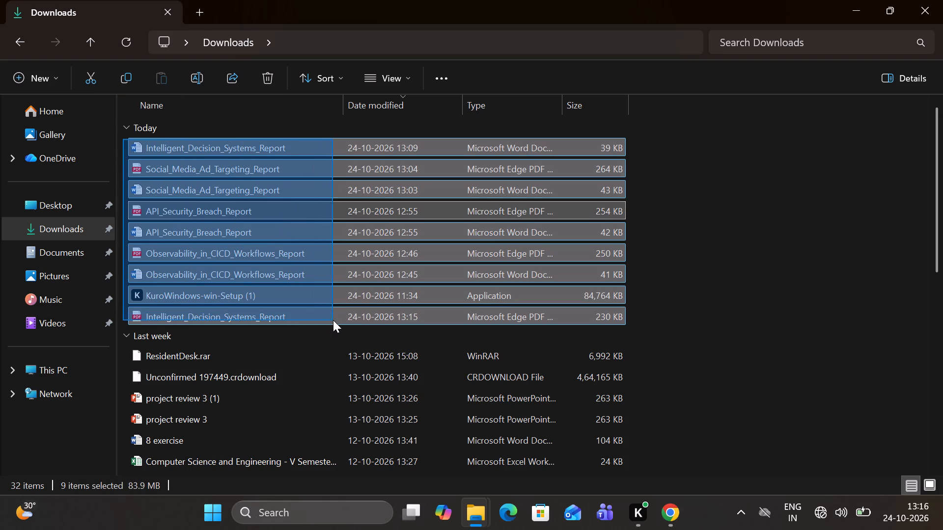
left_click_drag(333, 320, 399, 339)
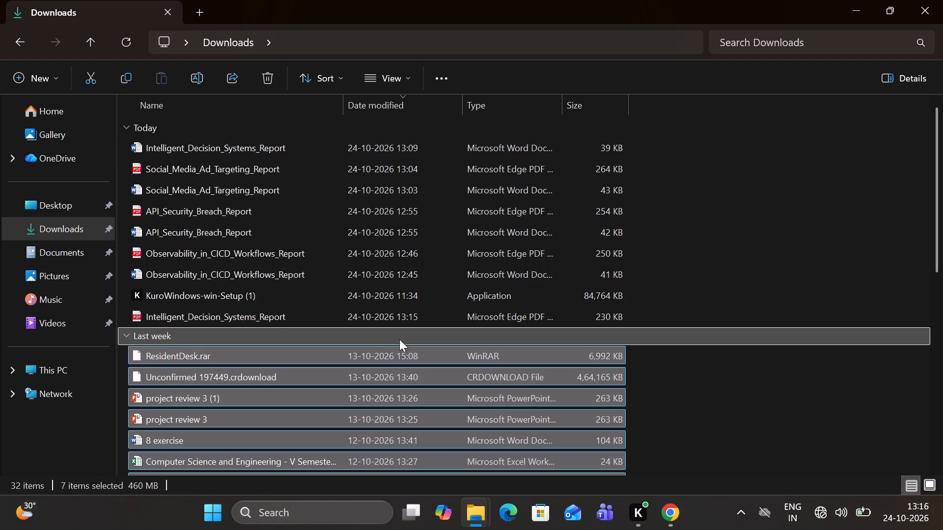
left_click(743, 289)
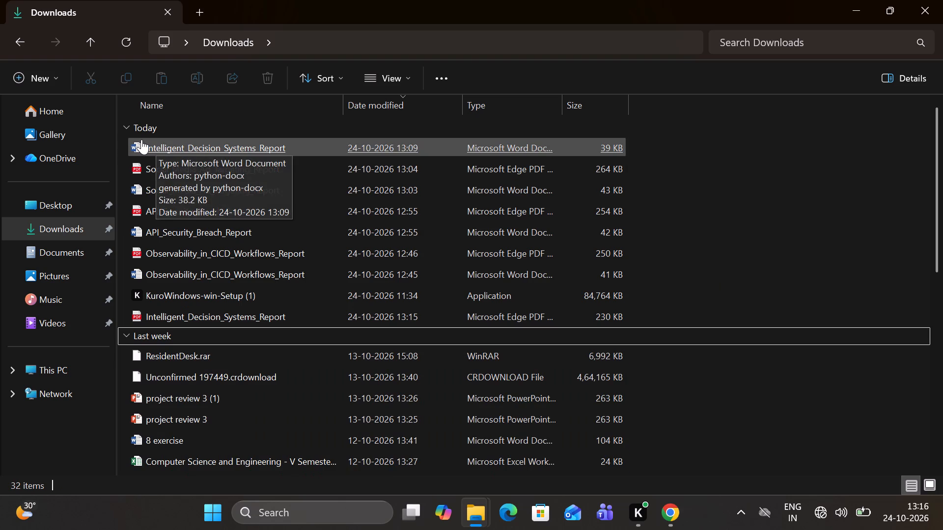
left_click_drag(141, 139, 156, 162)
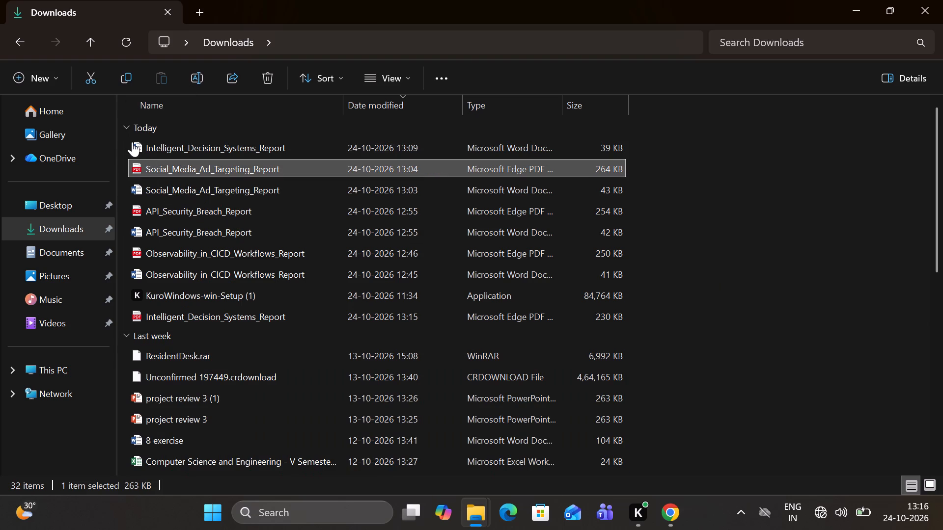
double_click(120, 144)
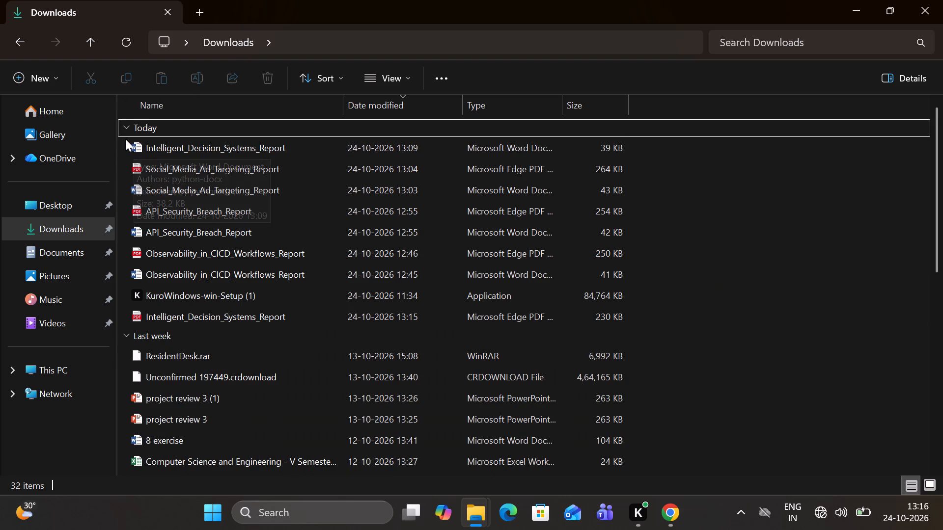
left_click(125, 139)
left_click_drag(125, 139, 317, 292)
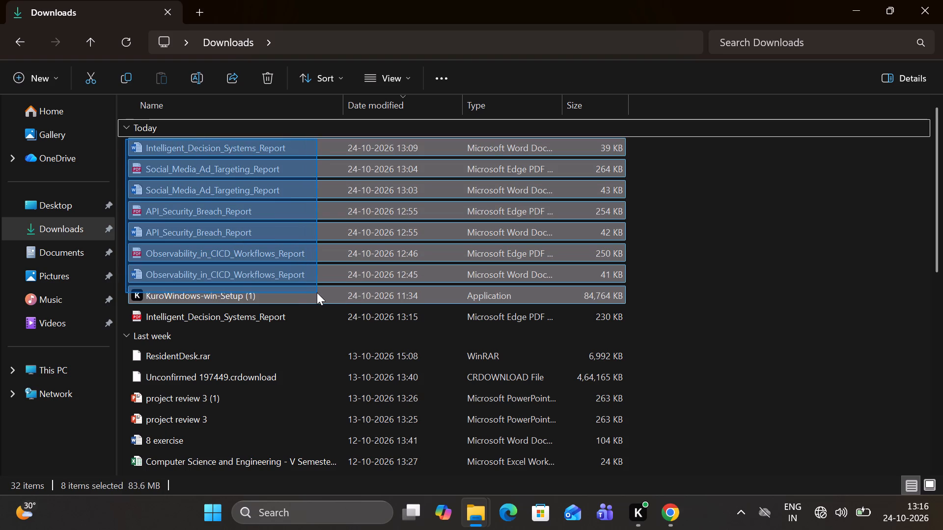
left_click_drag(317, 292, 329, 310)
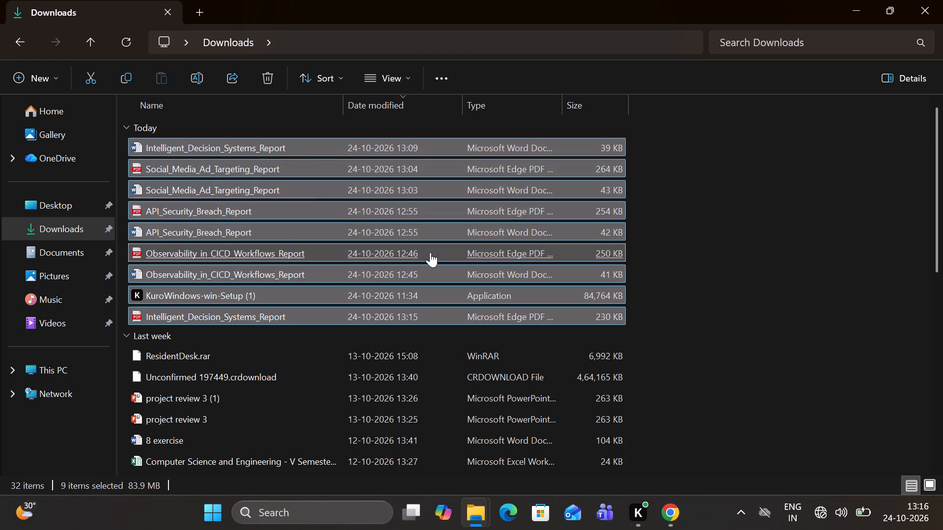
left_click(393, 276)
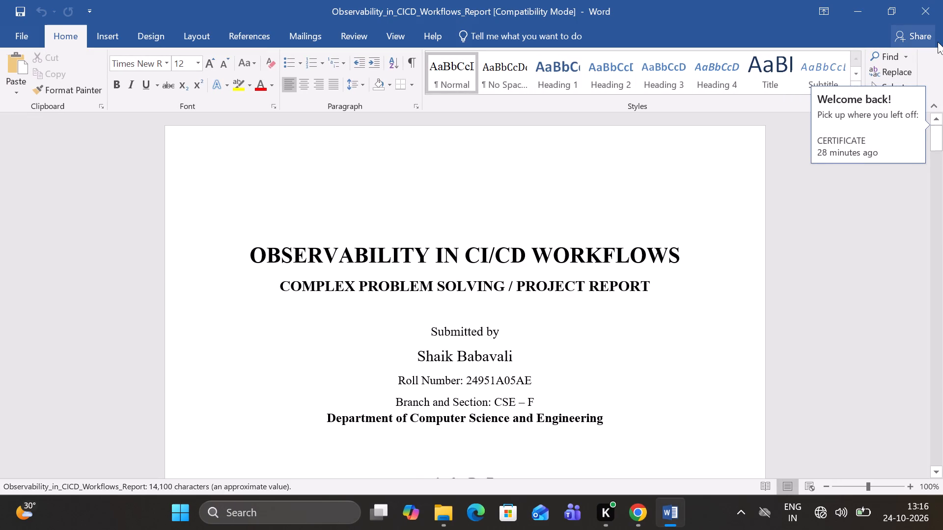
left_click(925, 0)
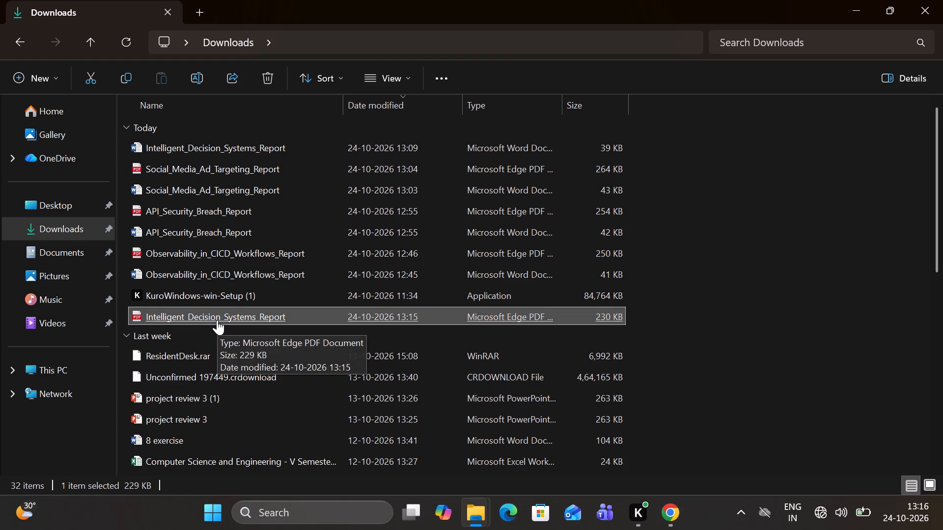
Copy the Intelligent_Decision_Systems_Report PDF from the Downloads folder.
key("ctrl+c")
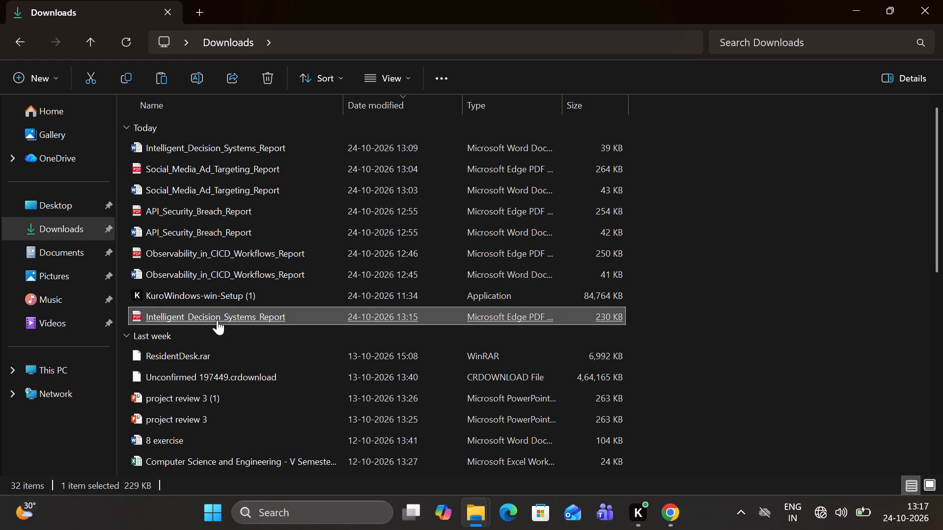